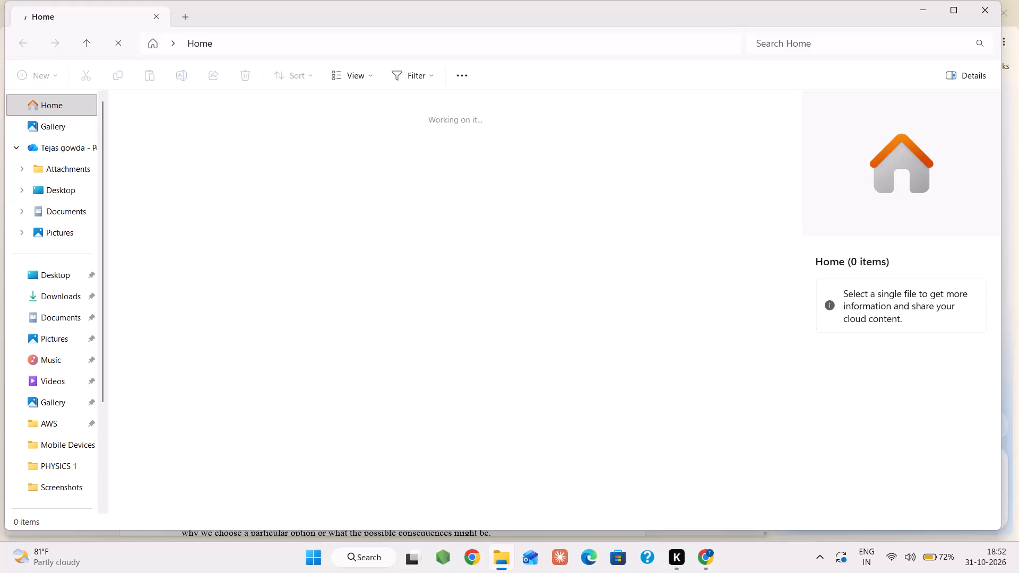
Open the sharing options for the PDF "UHV Microproject proposal (Group 14)" in the Downloads folder and view the available share targets.
left_click(59, 301)
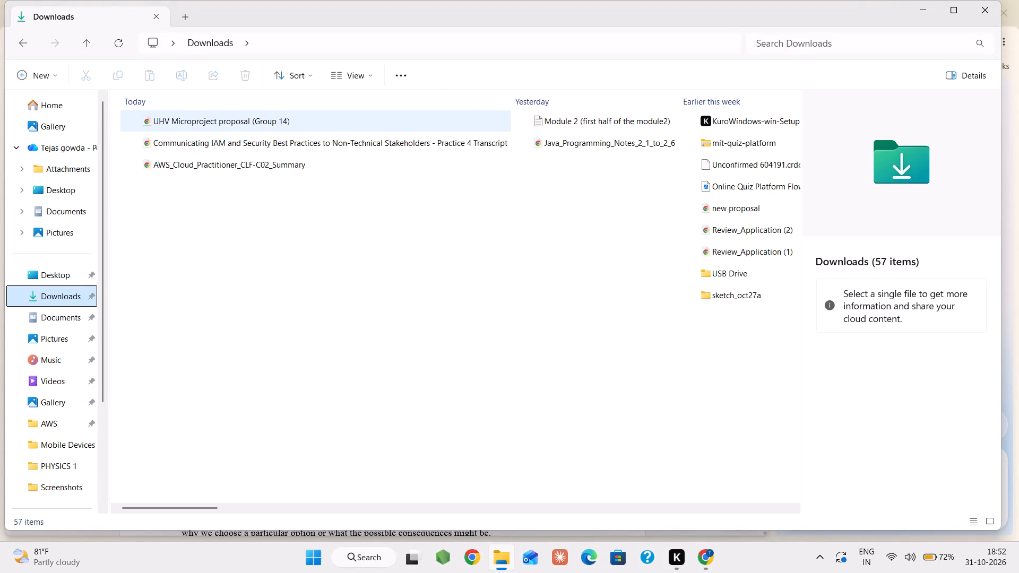
left_click(262, 120)
left_click(214, 77)
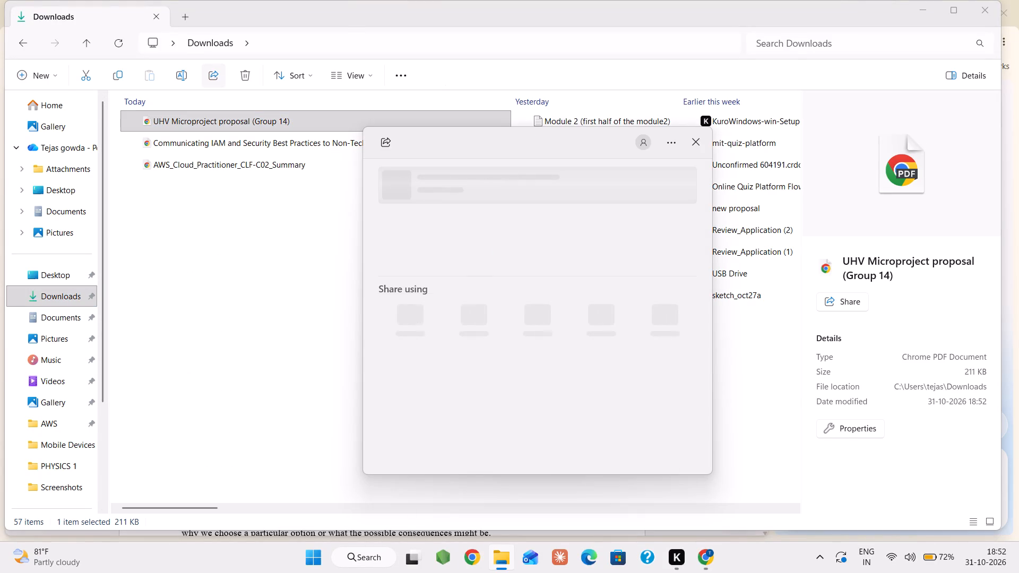
scroll(594, 414, "down", 1)
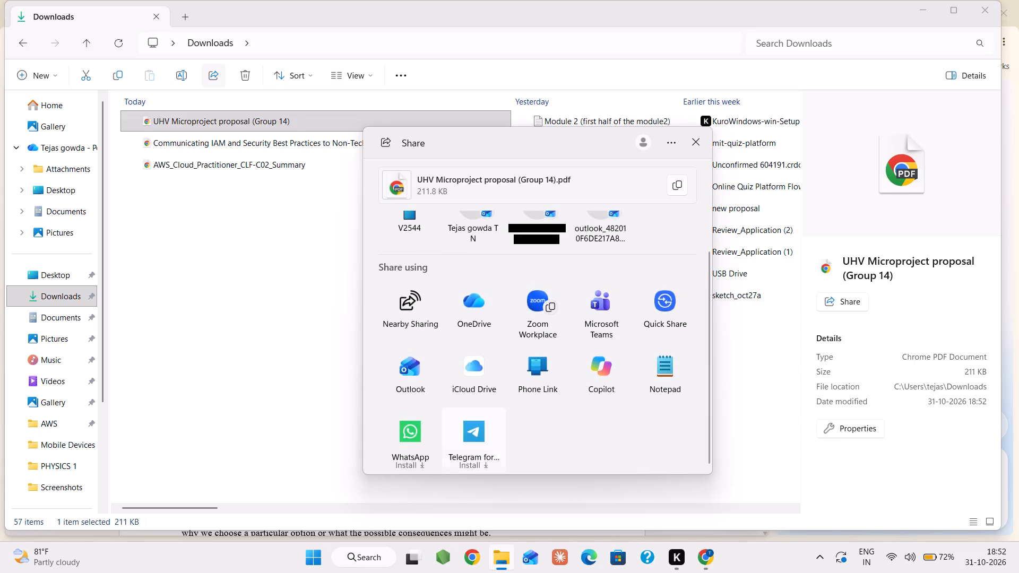
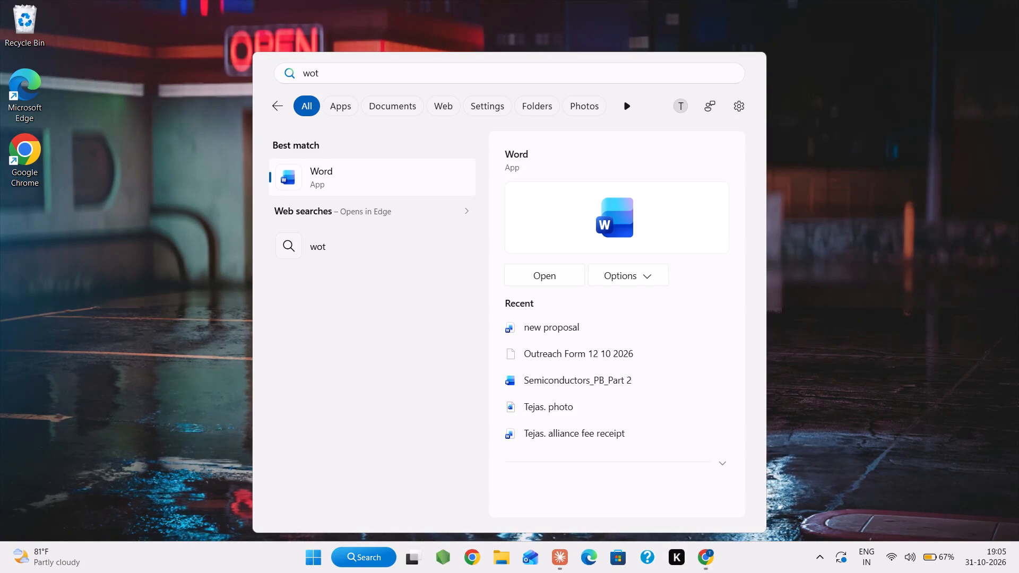
Launch Word, create a blank document and maximize its window.
left_click(378, 190)
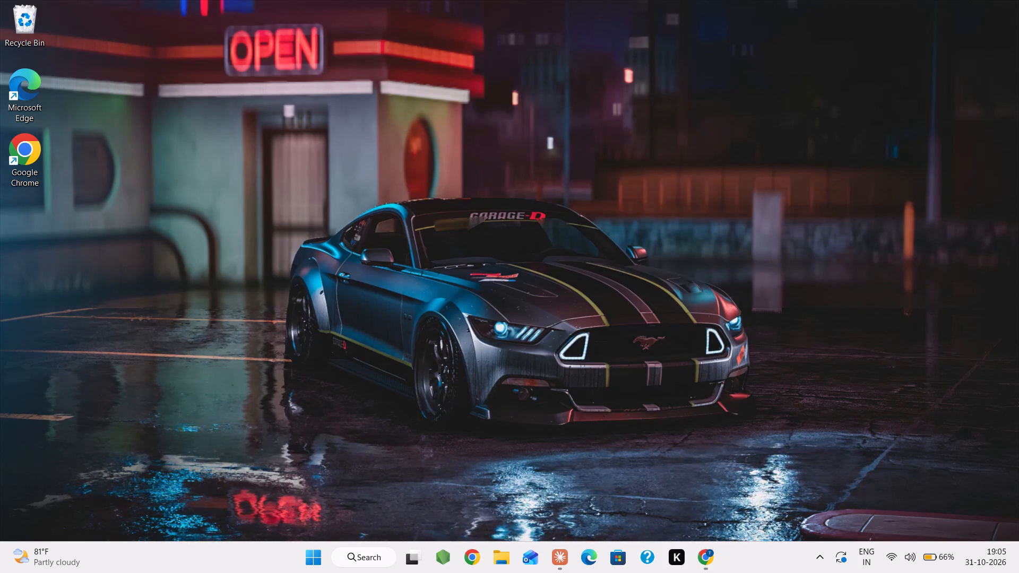
left_click(360, 566)
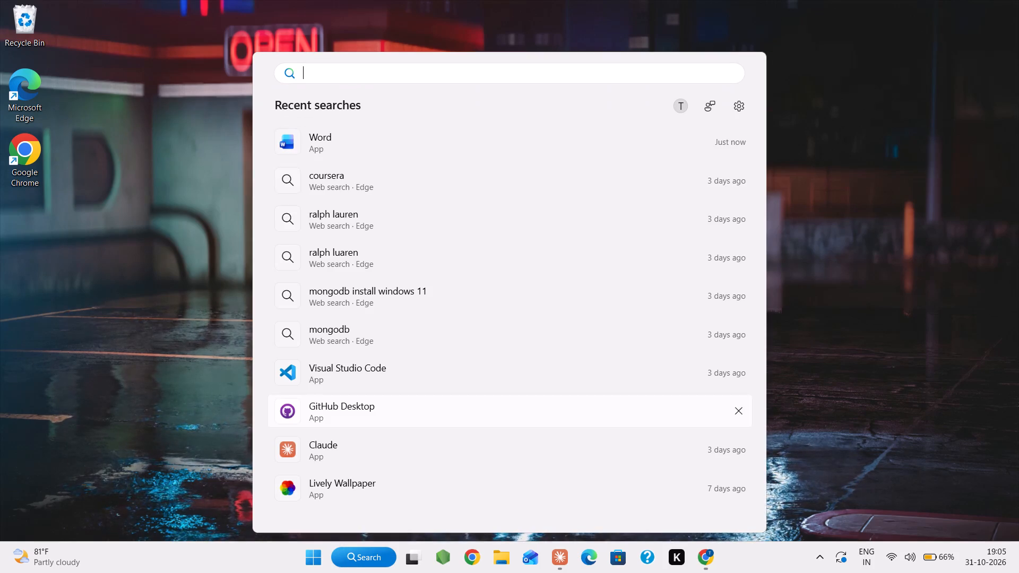
left_click(323, 130)
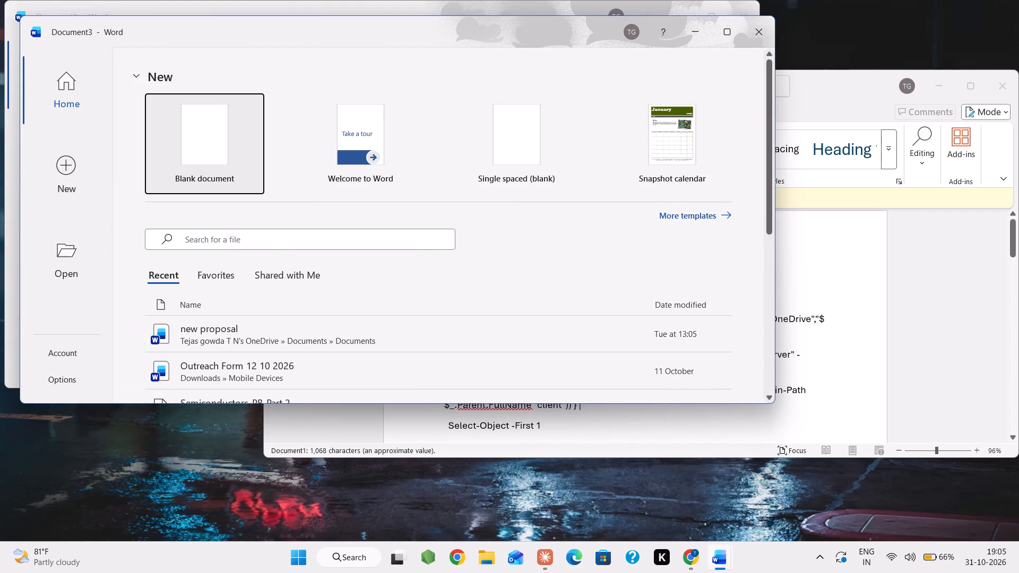
left_click(220, 158)
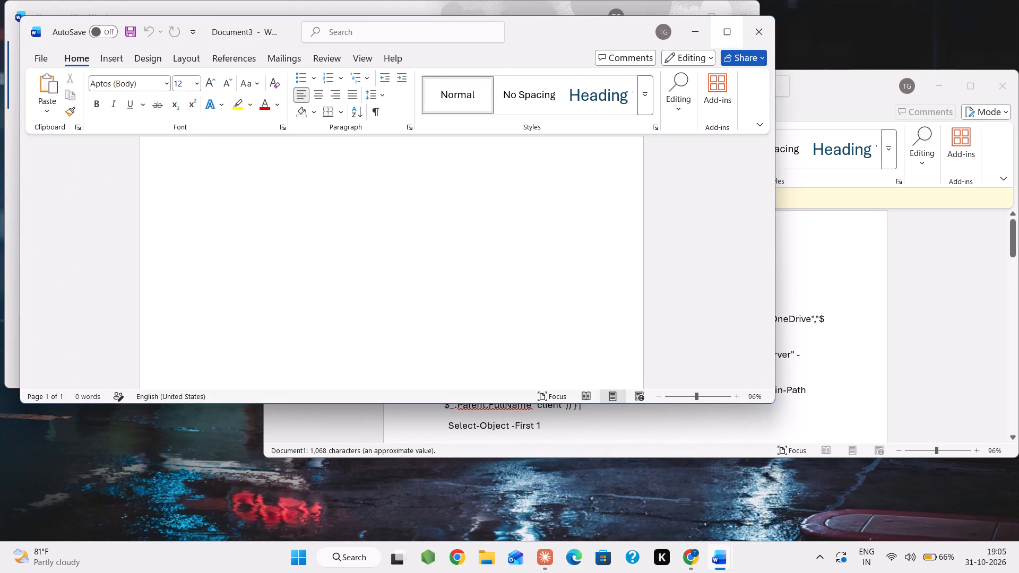
left_click(730, 29)
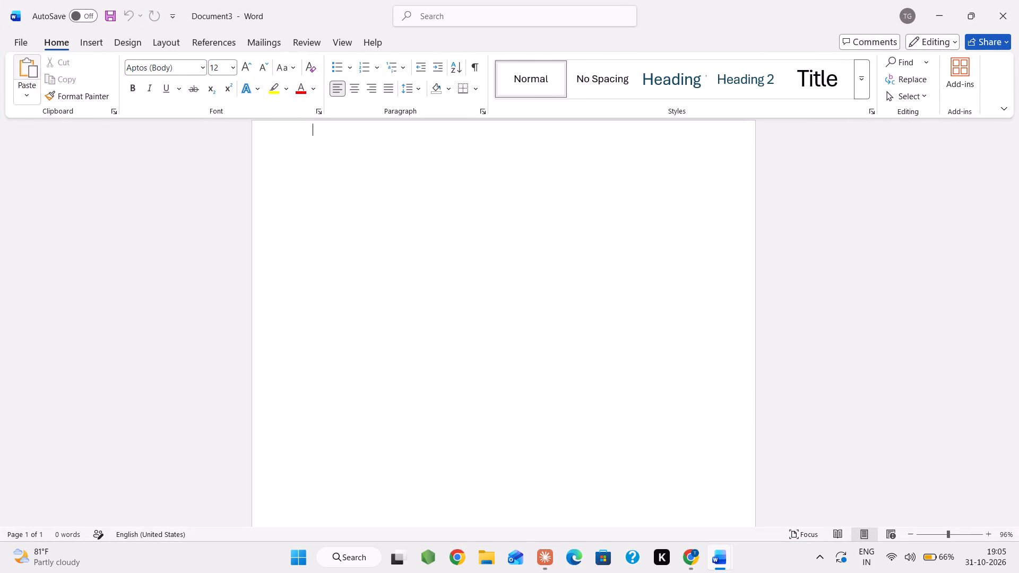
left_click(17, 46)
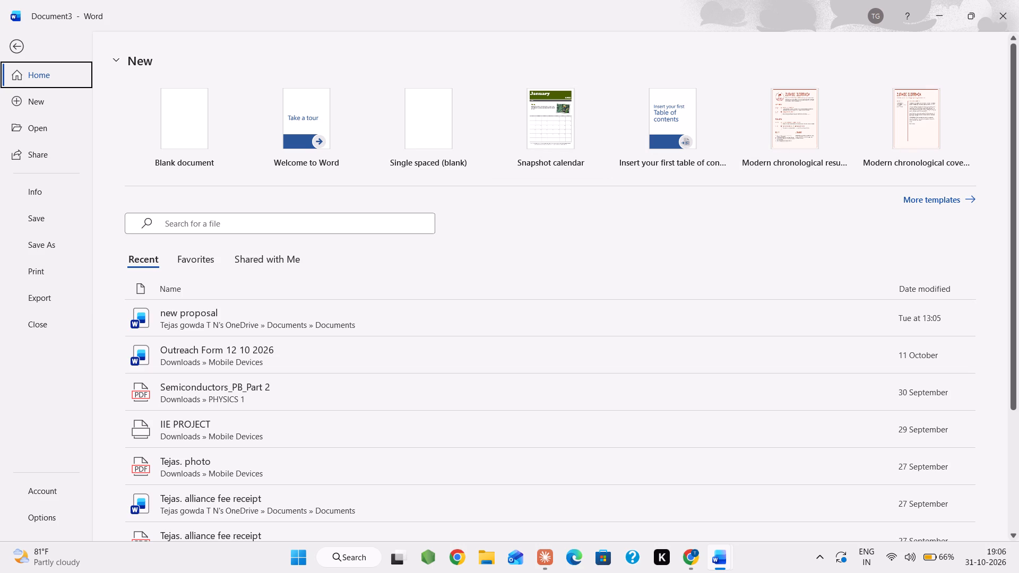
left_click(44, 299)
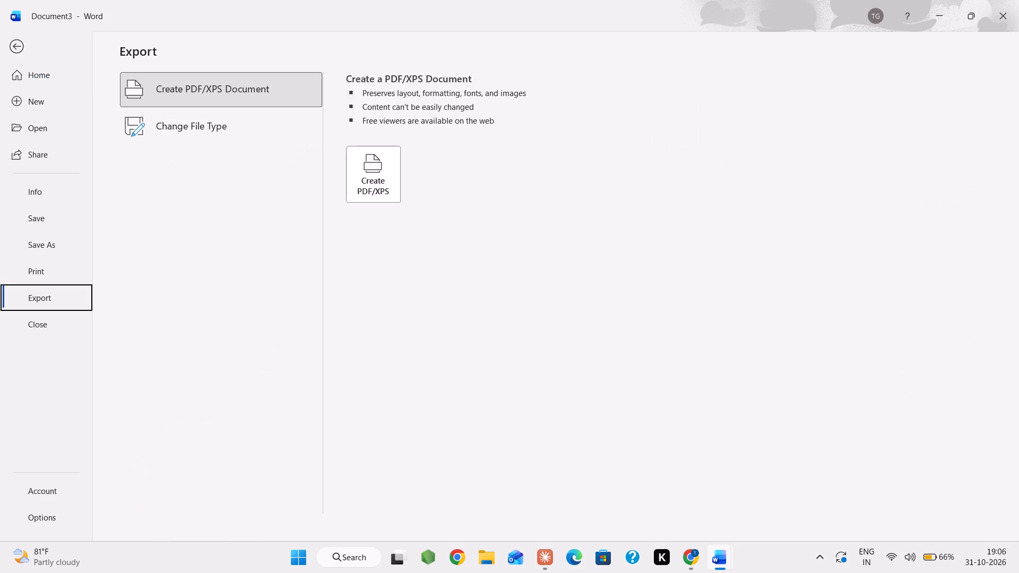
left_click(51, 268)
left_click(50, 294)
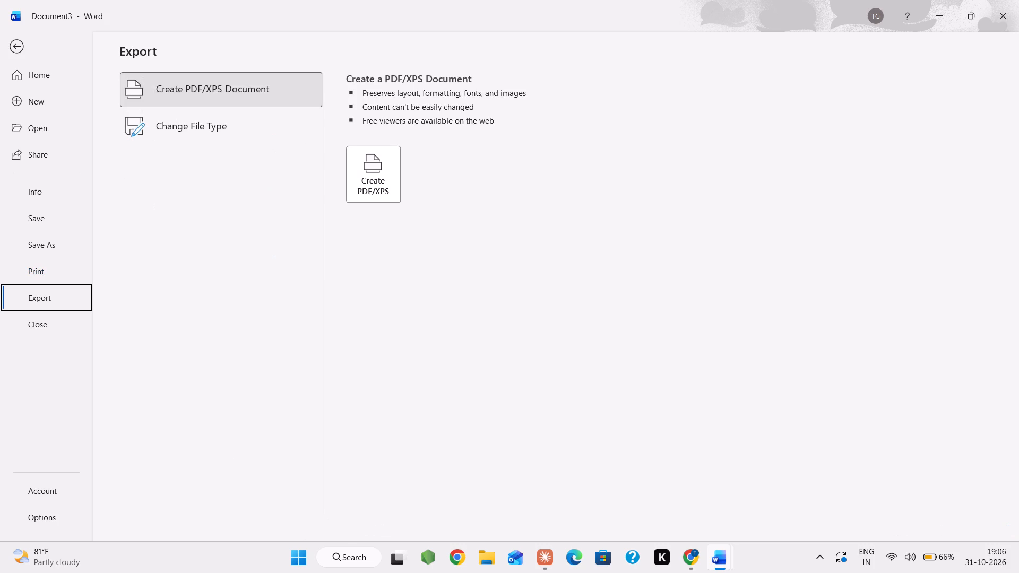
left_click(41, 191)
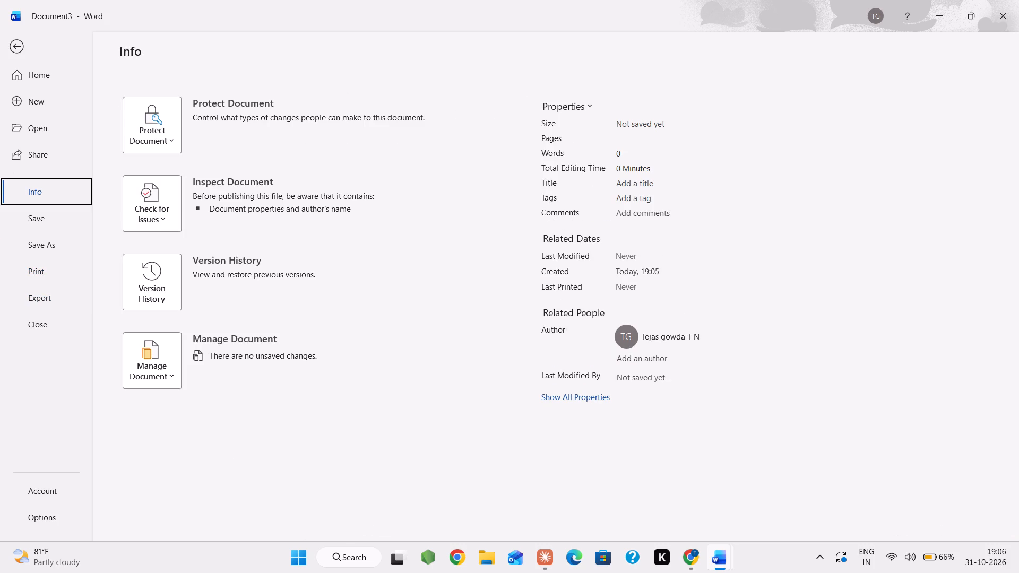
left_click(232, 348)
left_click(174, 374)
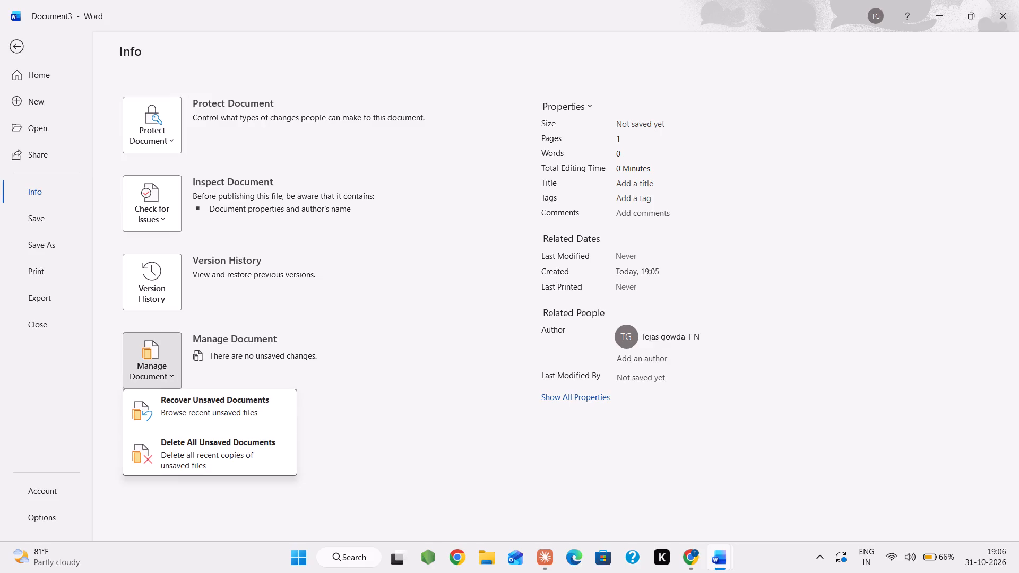
Look through Word's recent documents for the updated Group 14 proposal.
left_click(34, 128)
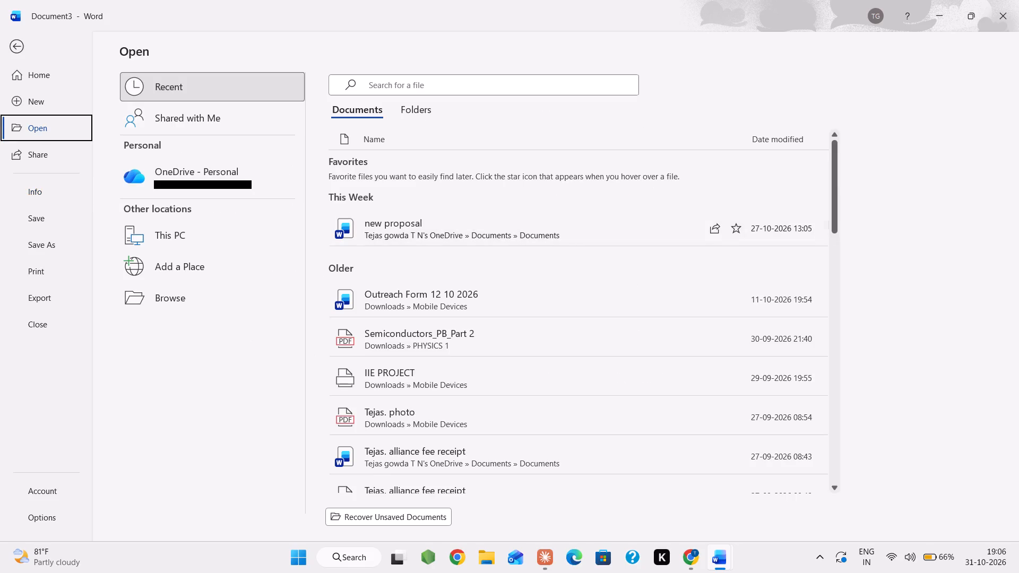
scroll(441, 366, "down", 1)
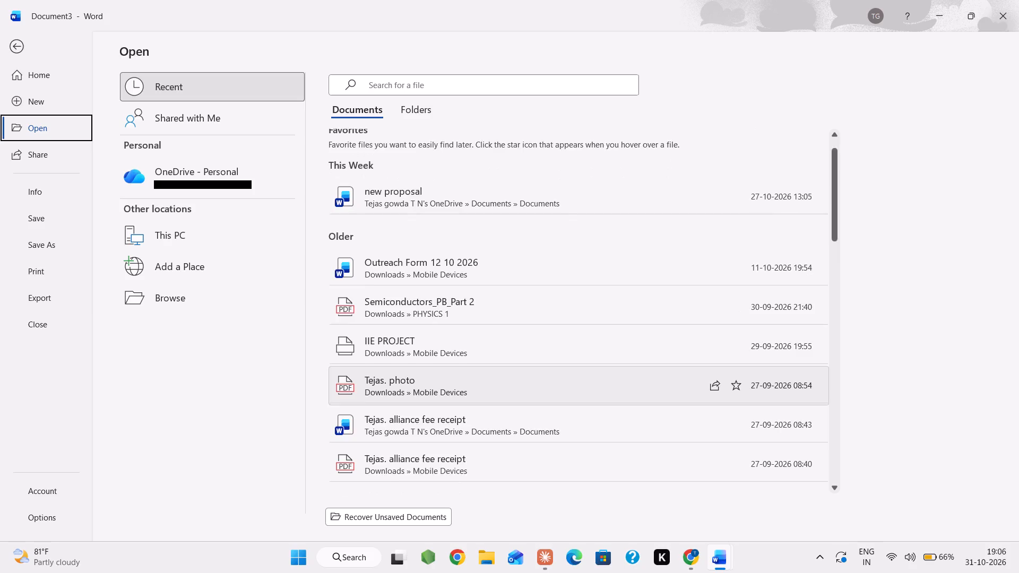
scroll(441, 366, "down", 2)
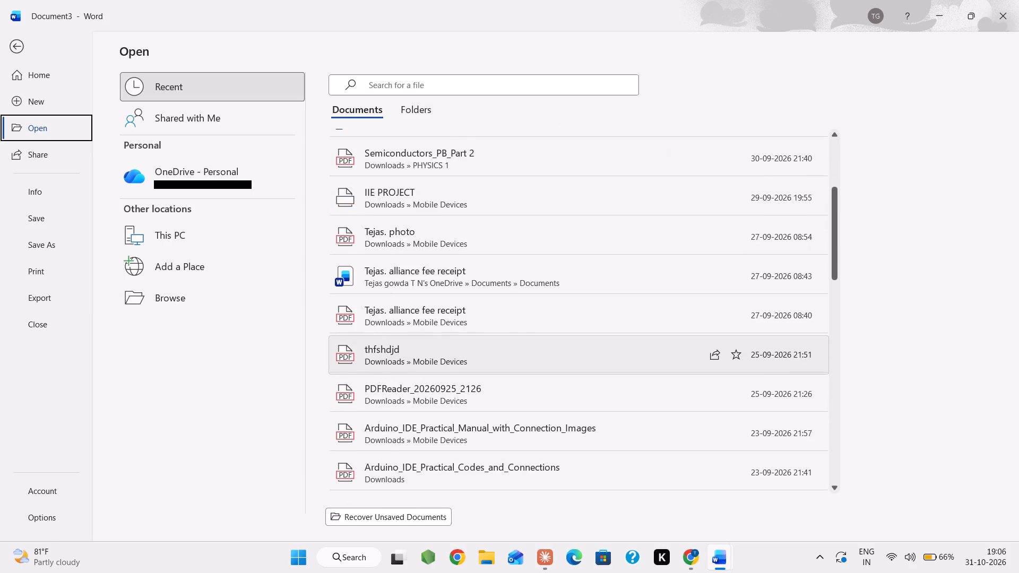
scroll(441, 366, "down", 1)
scroll(441, 366, "up", 2)
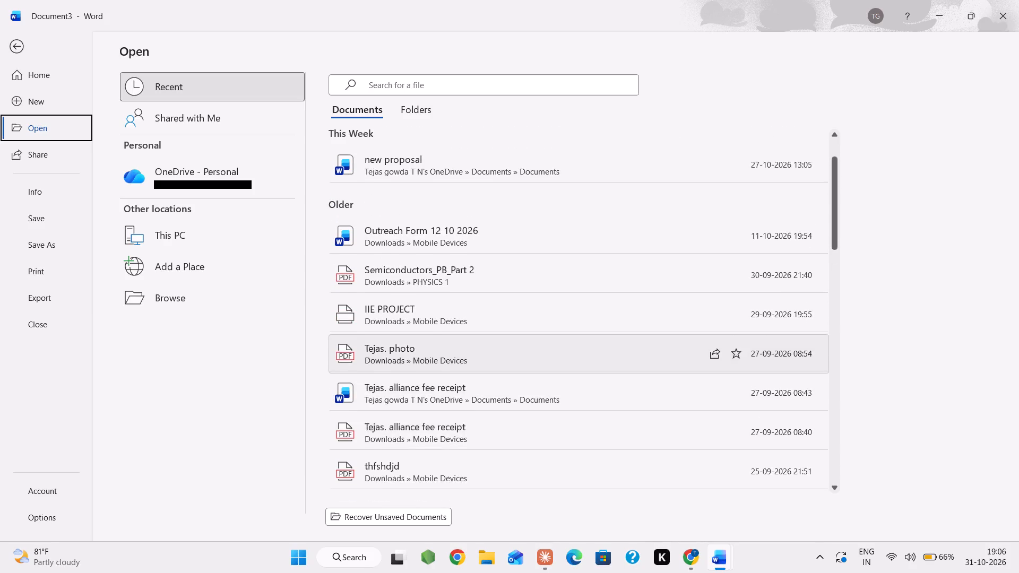
scroll(441, 366, "up", 2)
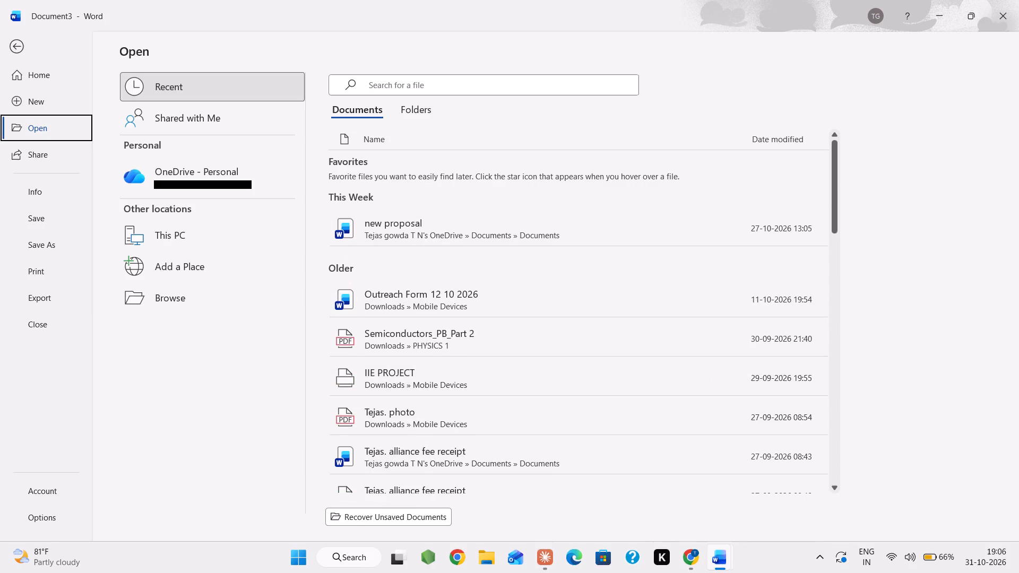
Browse the Downloads folder from Word's Open page, looking for the updated Group 14 proposal PDF.
left_click(413, 109)
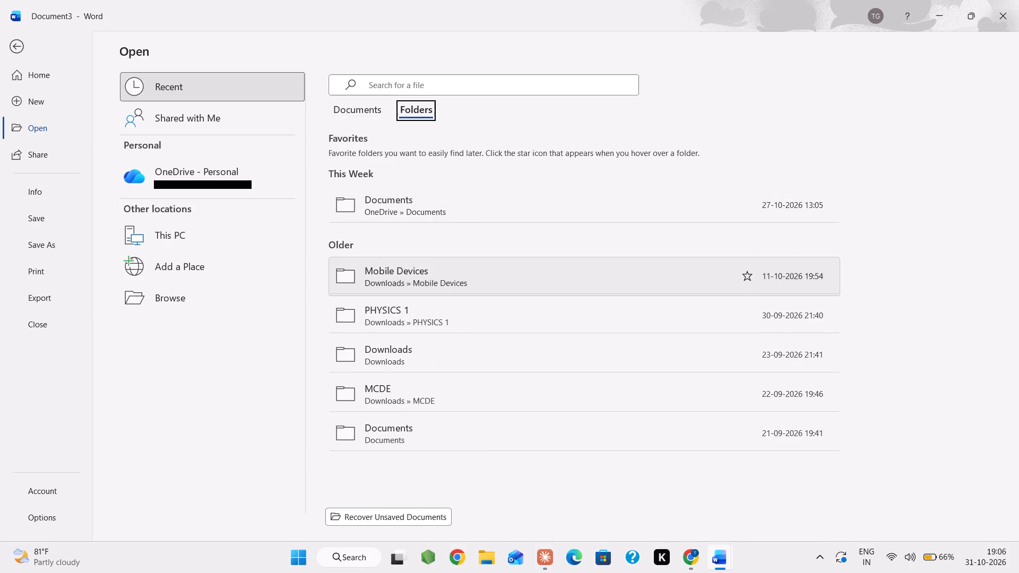
left_click(394, 350)
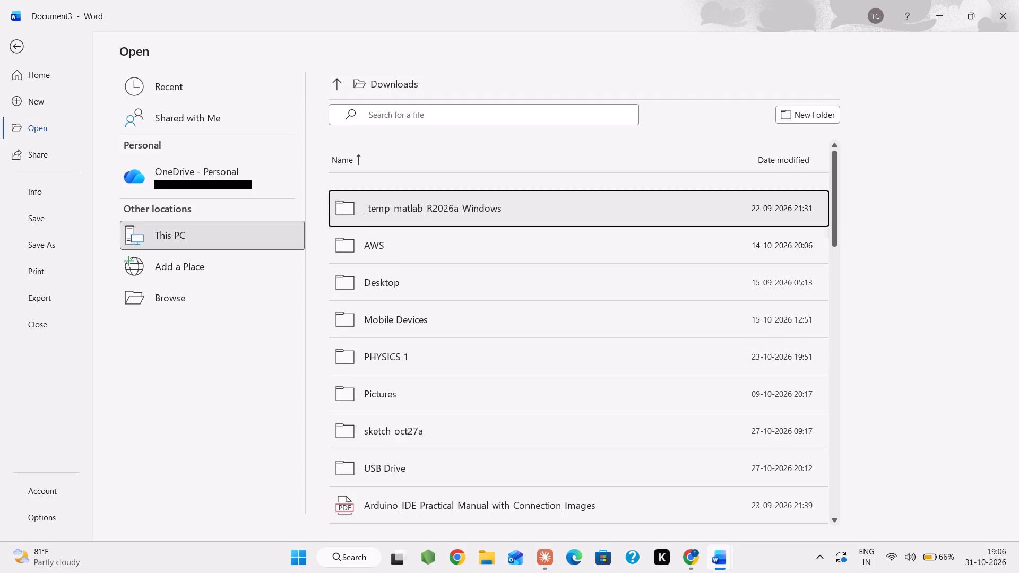
scroll(453, 501, "down", 1)
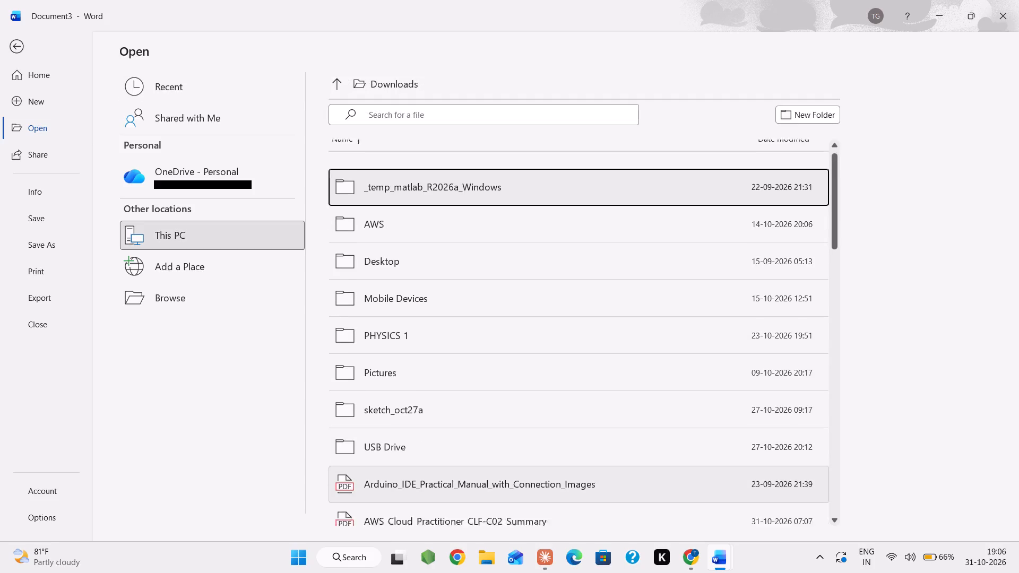
scroll(453, 501, "down", 2)
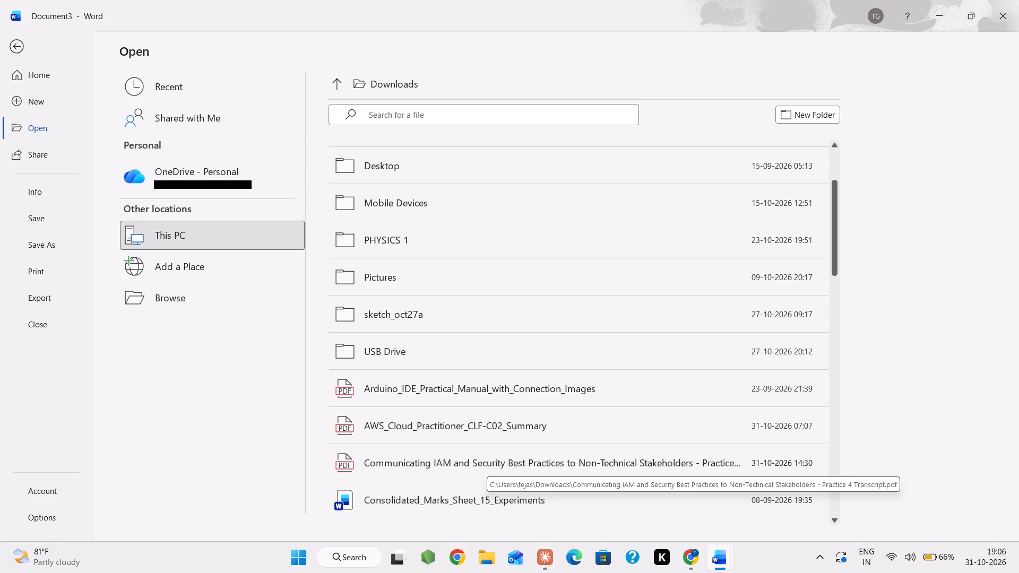
scroll(474, 502, "down", 3)
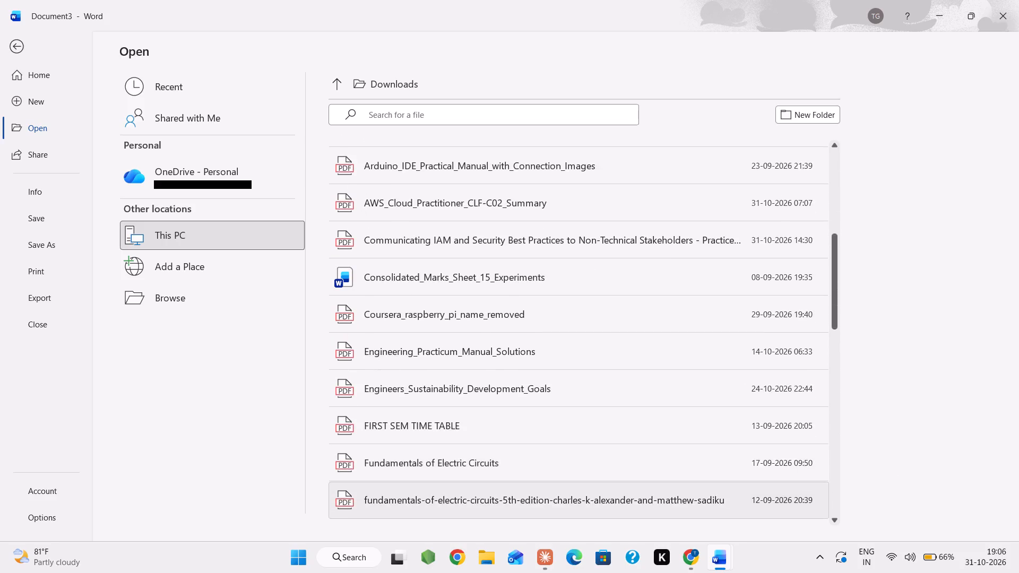
scroll(474, 502, "down", 3)
scroll(474, 502, "up", 2)
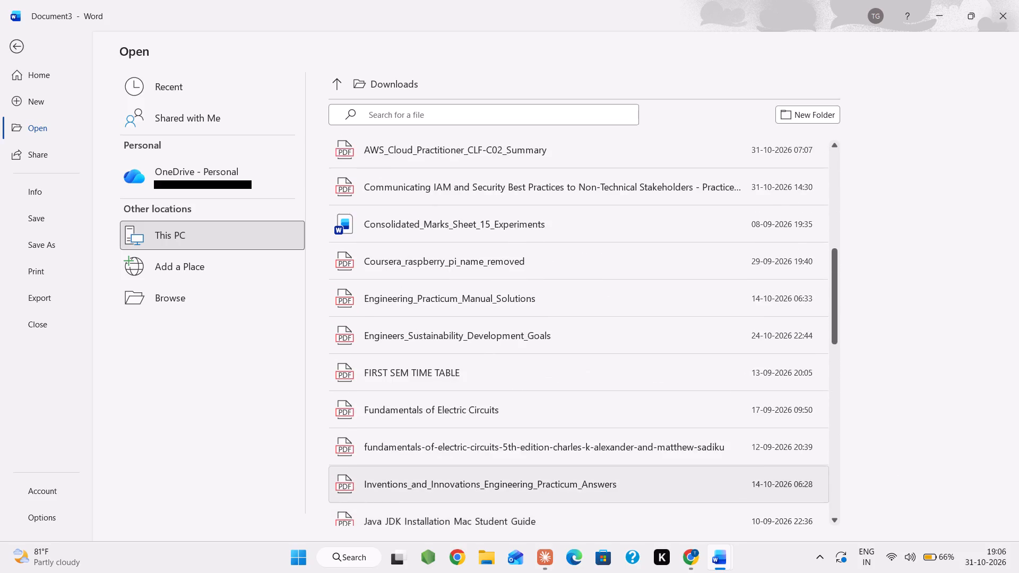
scroll(474, 502, "up", 4)
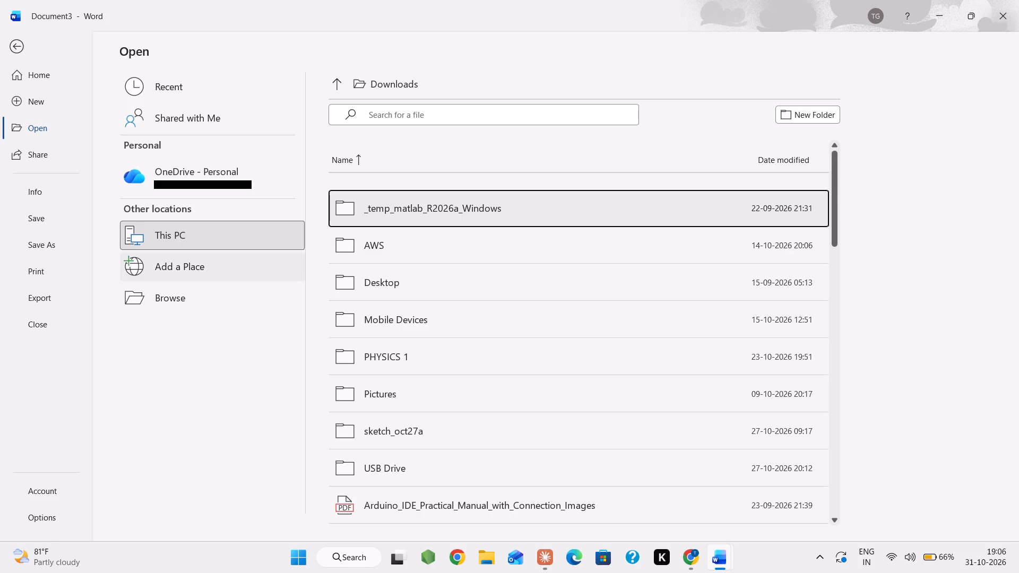
scroll(400, 433, "down", 3)
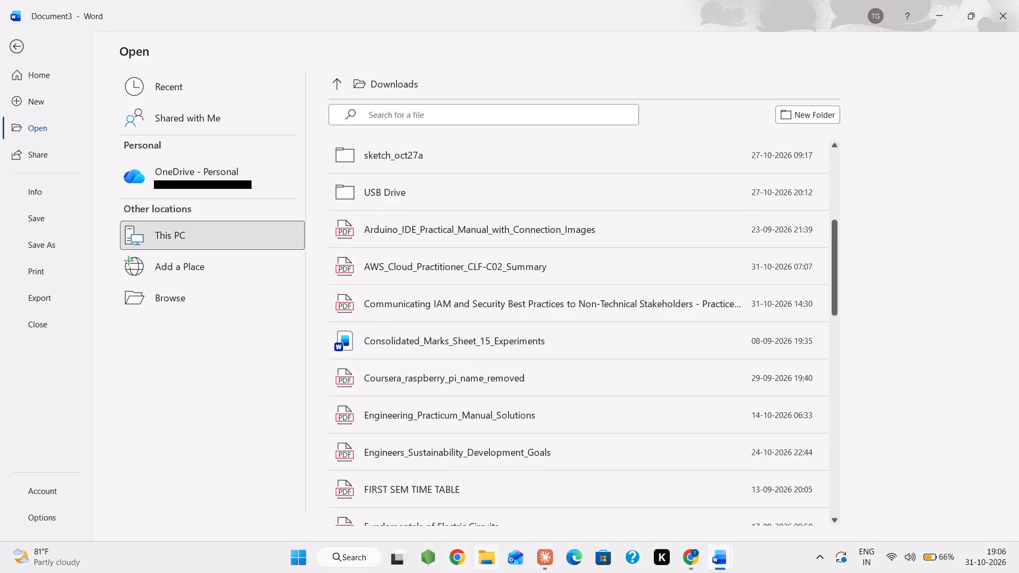
In File Explorer, save a copy of UHV_Microproject_proposal_Group_14_Environmental_Action_Plan from Downloads to the OneDrive Documents folder and postpone sharing it.
left_click(488, 559)
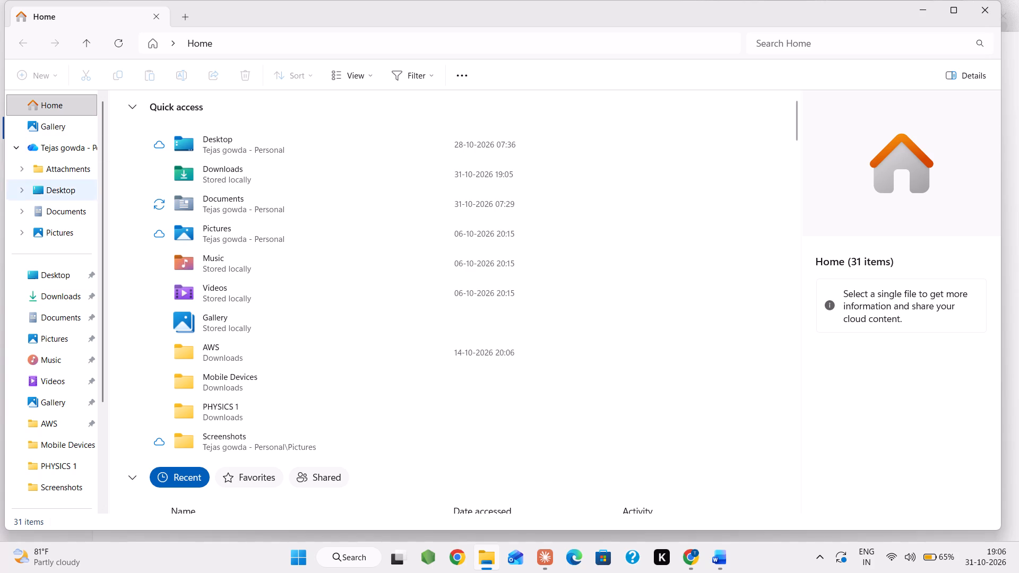
left_click(65, 303)
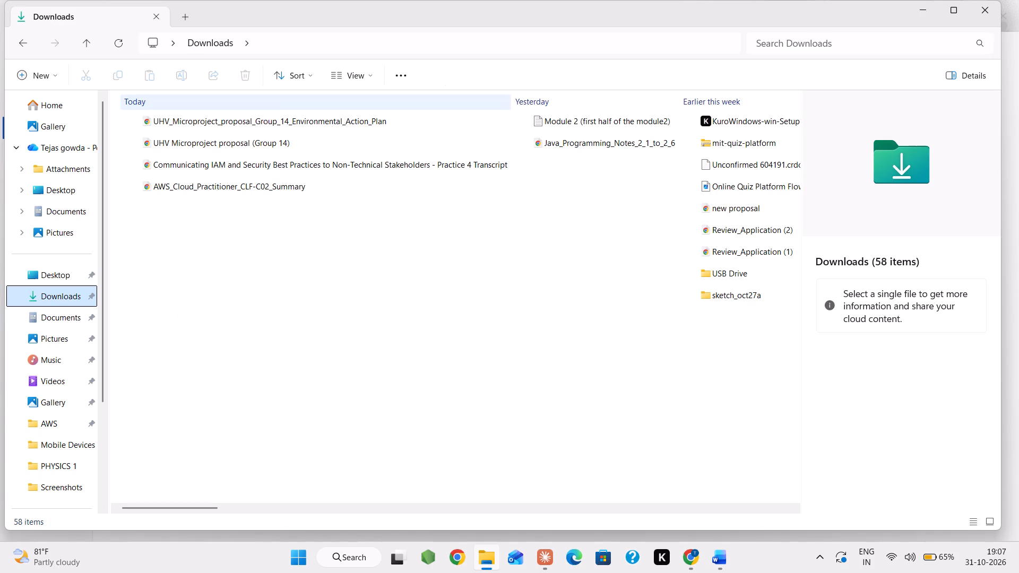
left_click(257, 124)
left_click(206, 83)
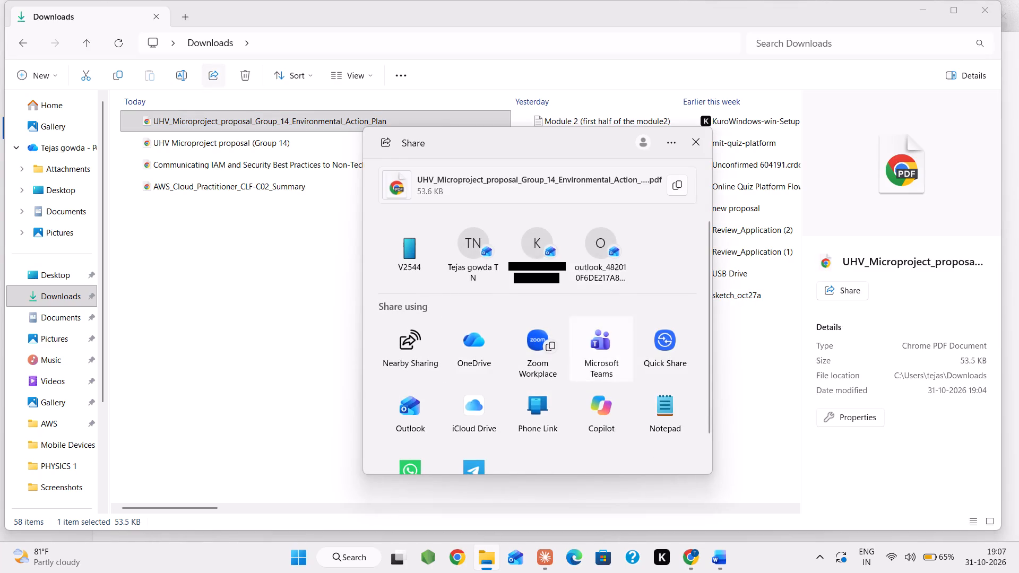
scroll(486, 379, "down", 1)
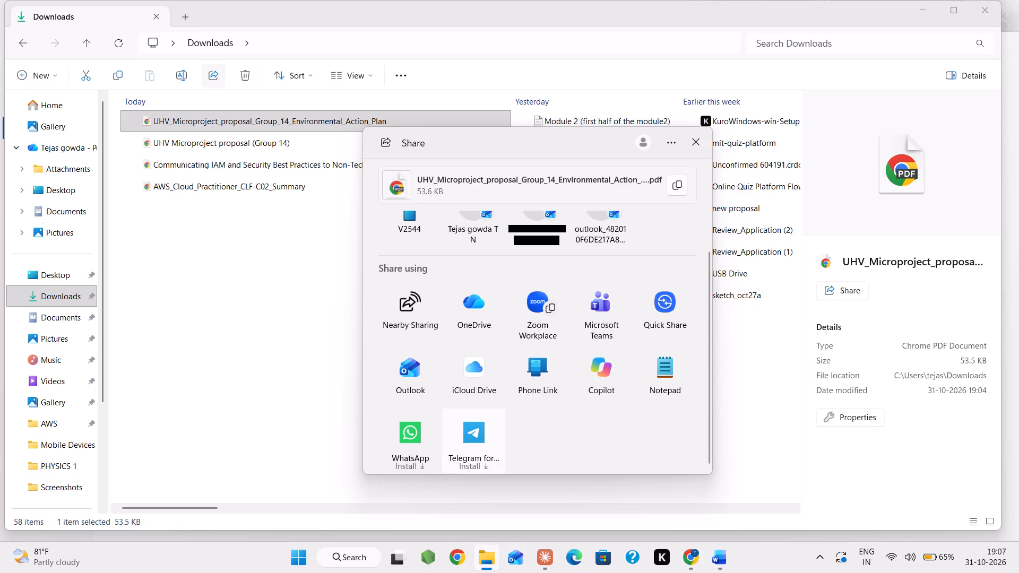
left_click(475, 308)
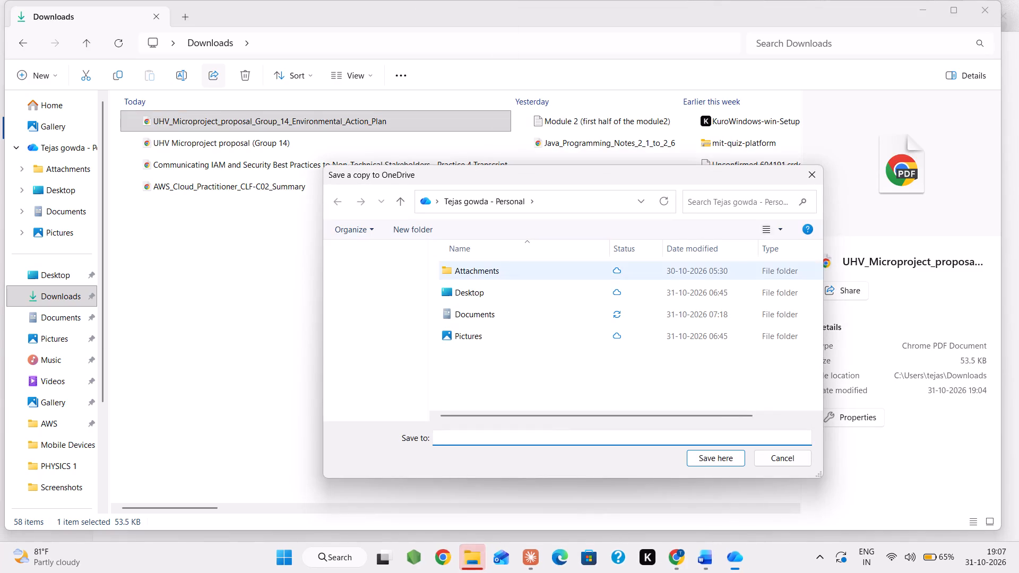
left_click(506, 308)
left_click(715, 453)
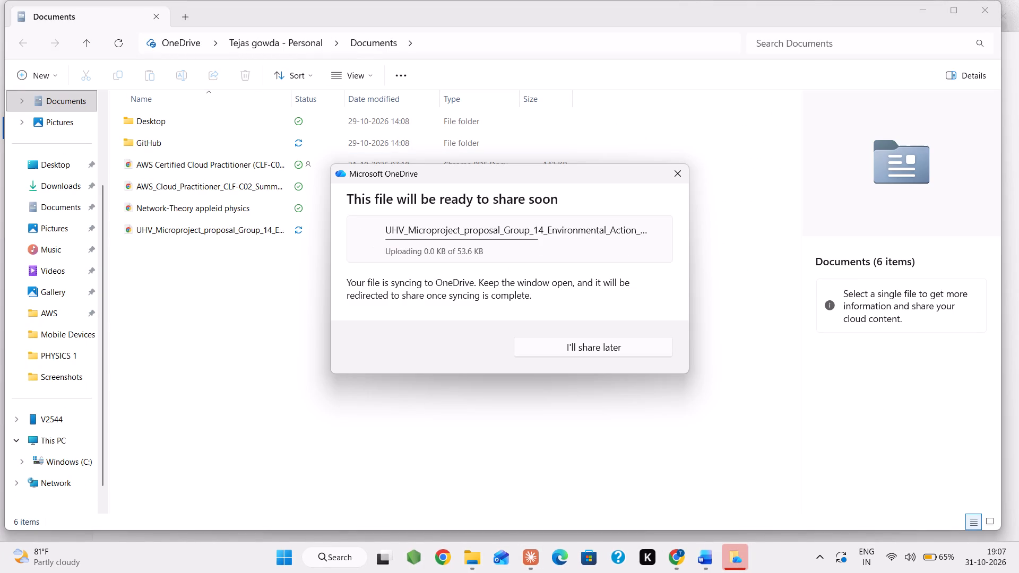
left_click(611, 350)
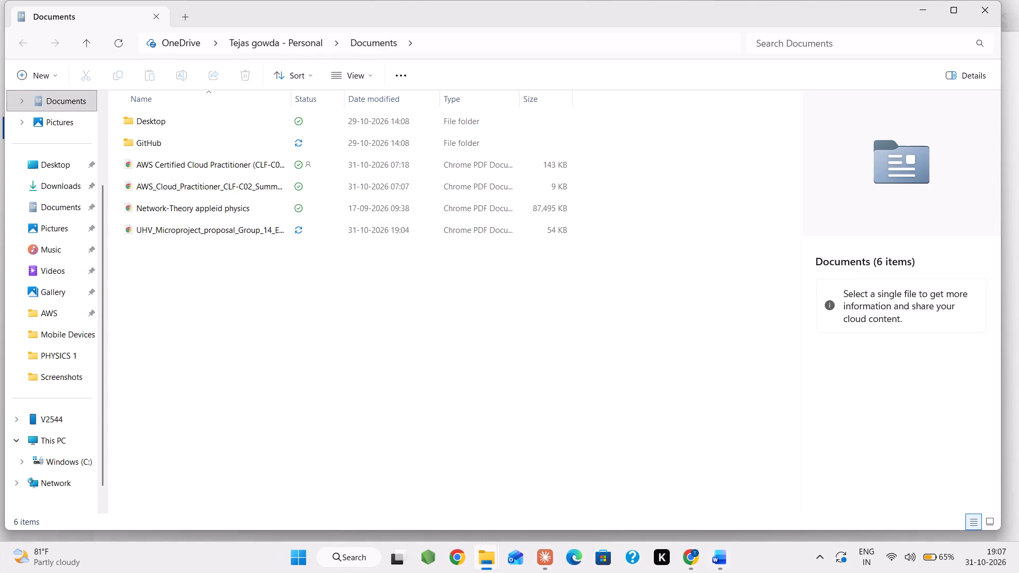
Switch to the recovered Document1 in Word and maximize its window.
left_click(730, 549)
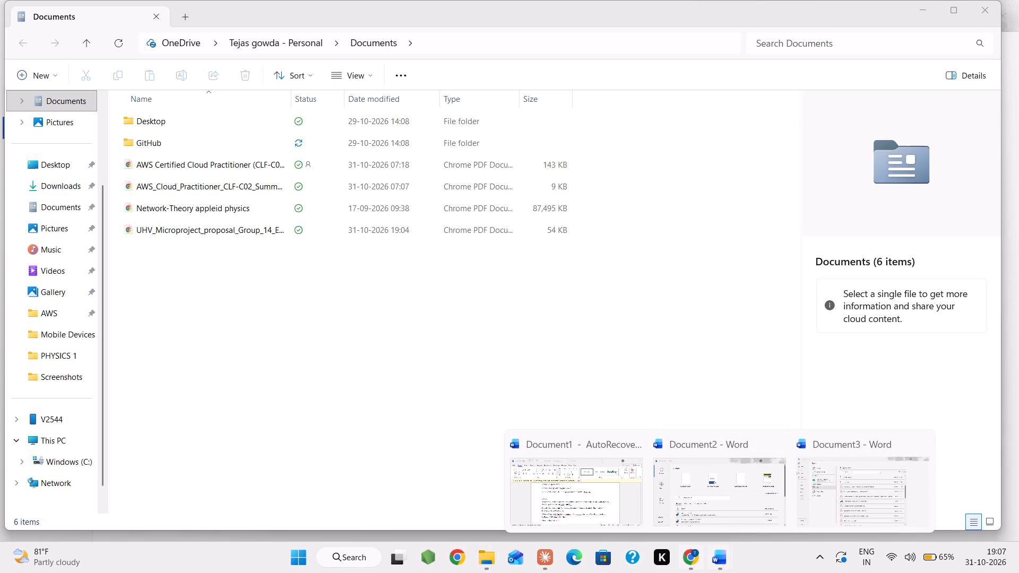
left_click(715, 553)
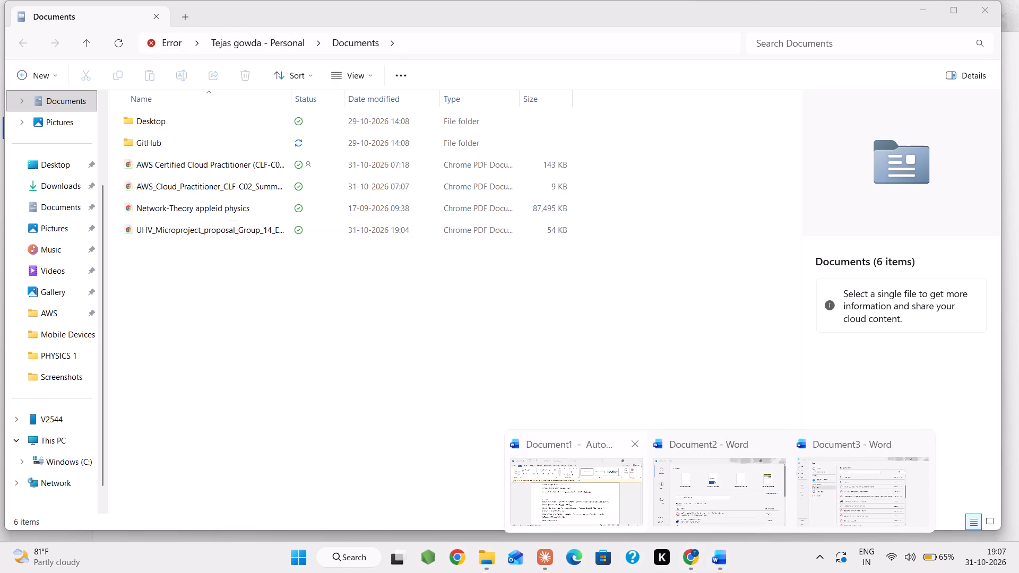
double_click(726, 555)
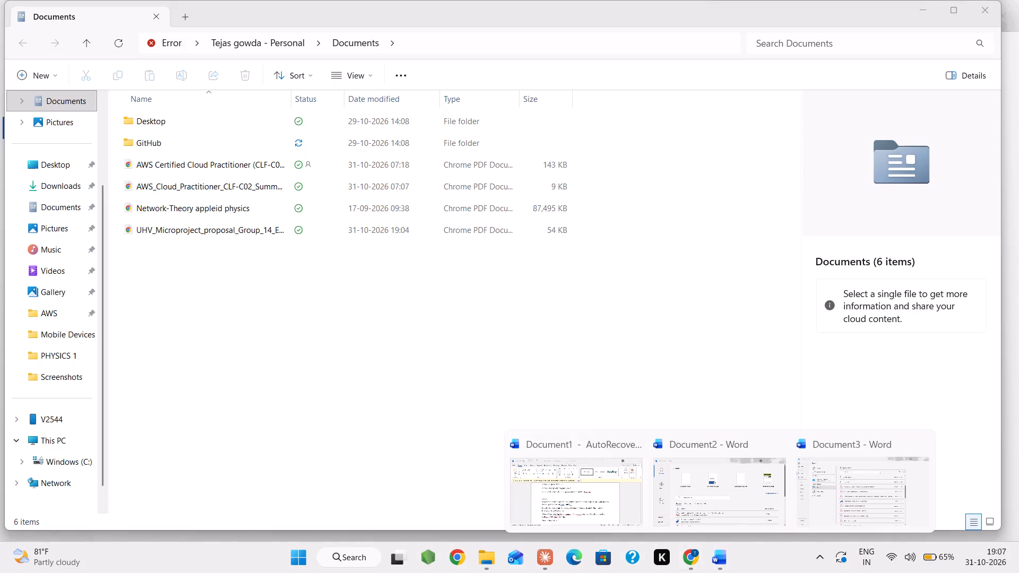
left_click(569, 489)
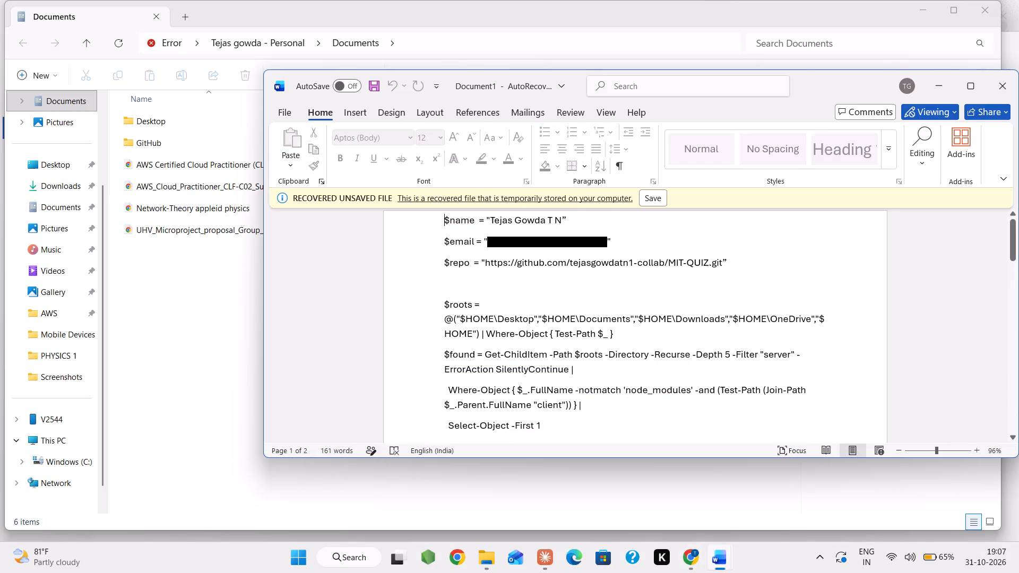
left_click(972, 89)
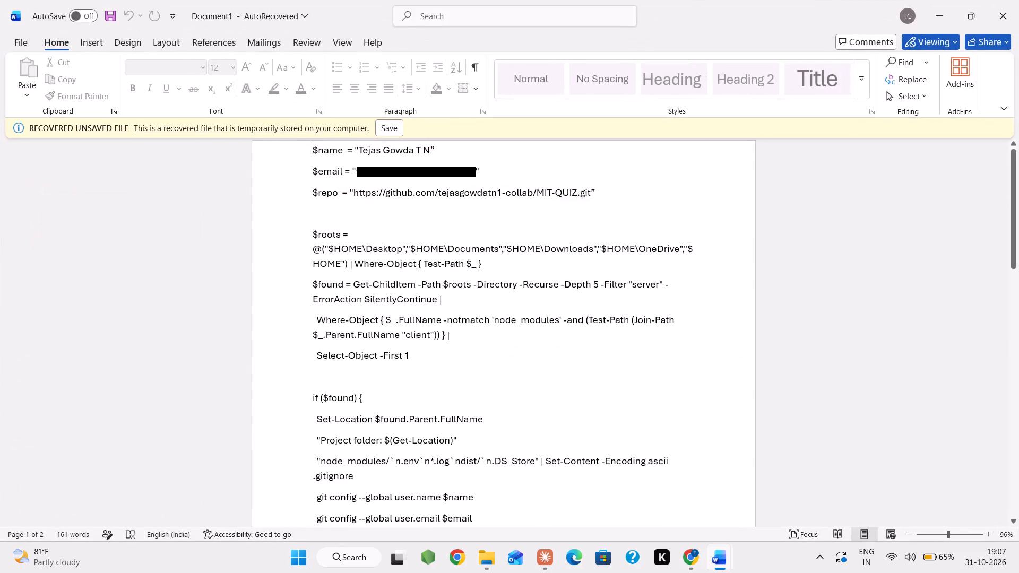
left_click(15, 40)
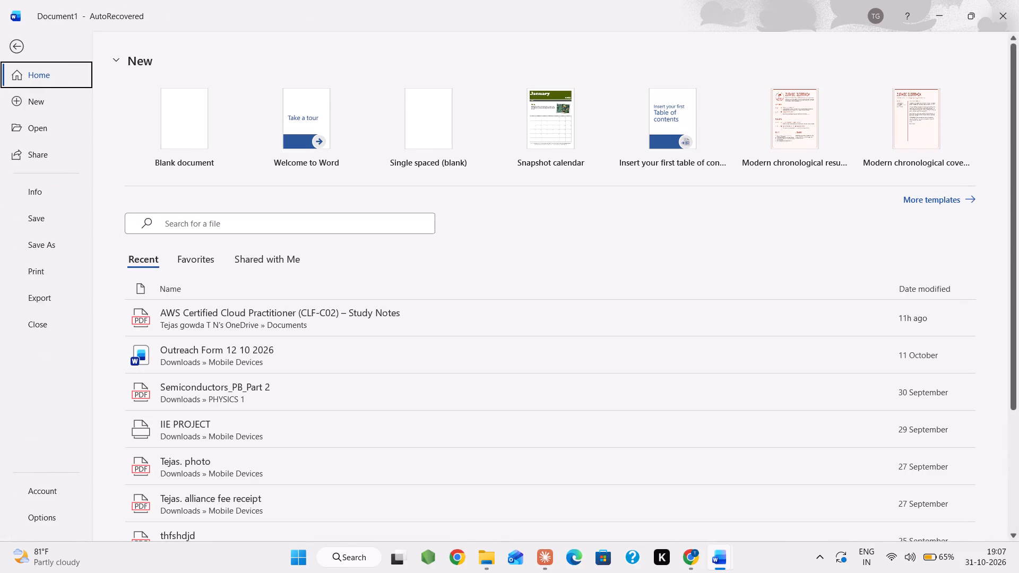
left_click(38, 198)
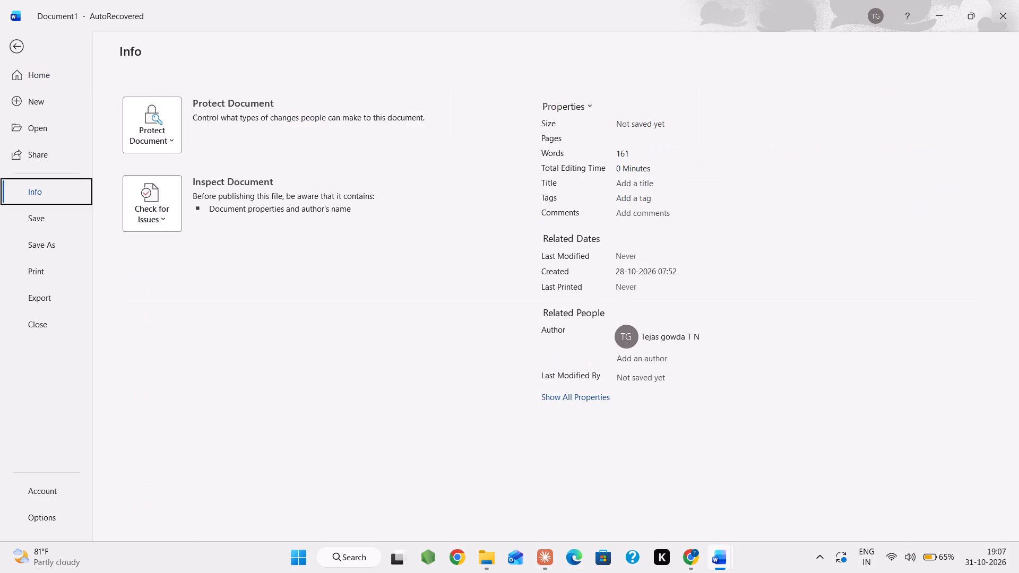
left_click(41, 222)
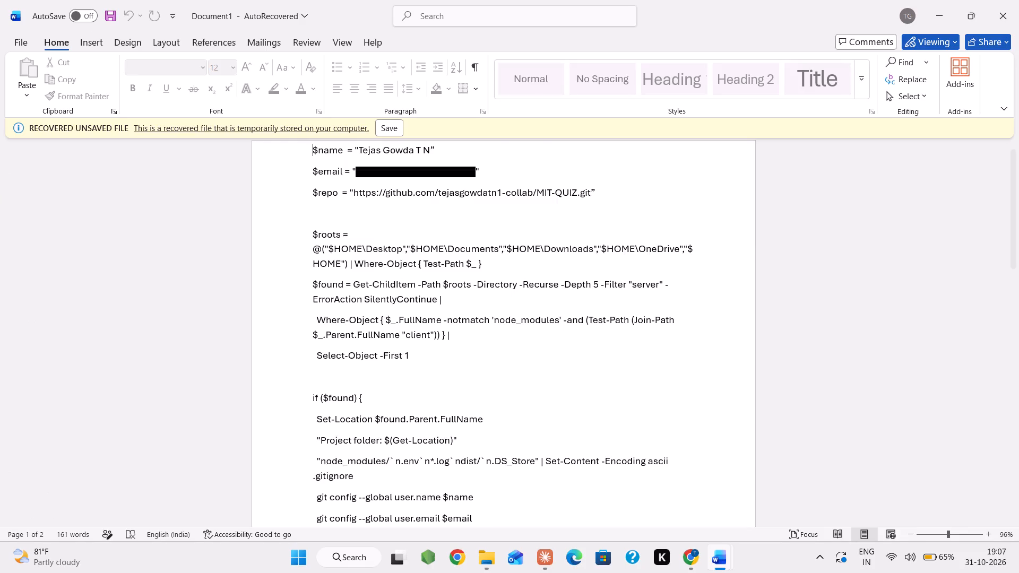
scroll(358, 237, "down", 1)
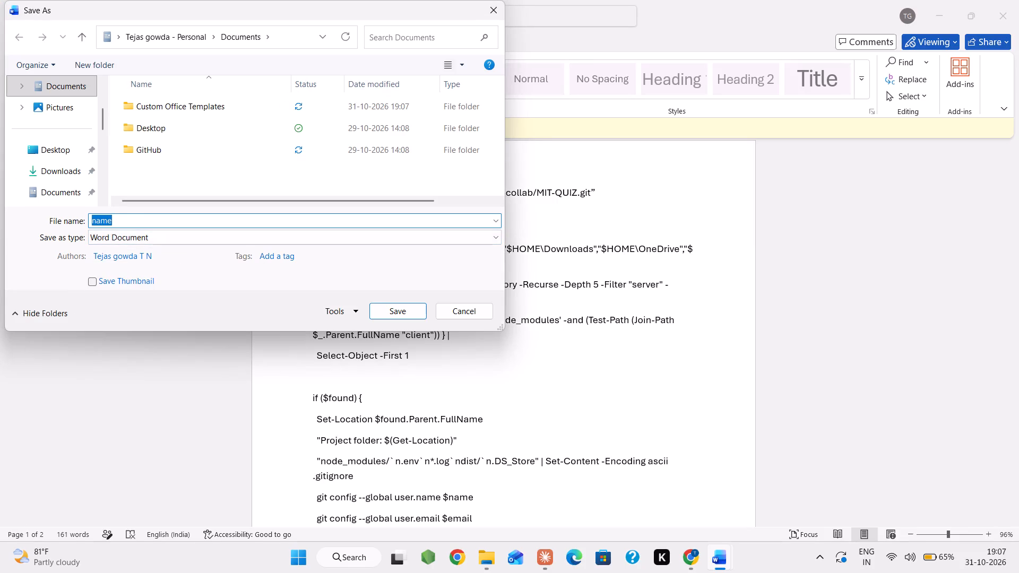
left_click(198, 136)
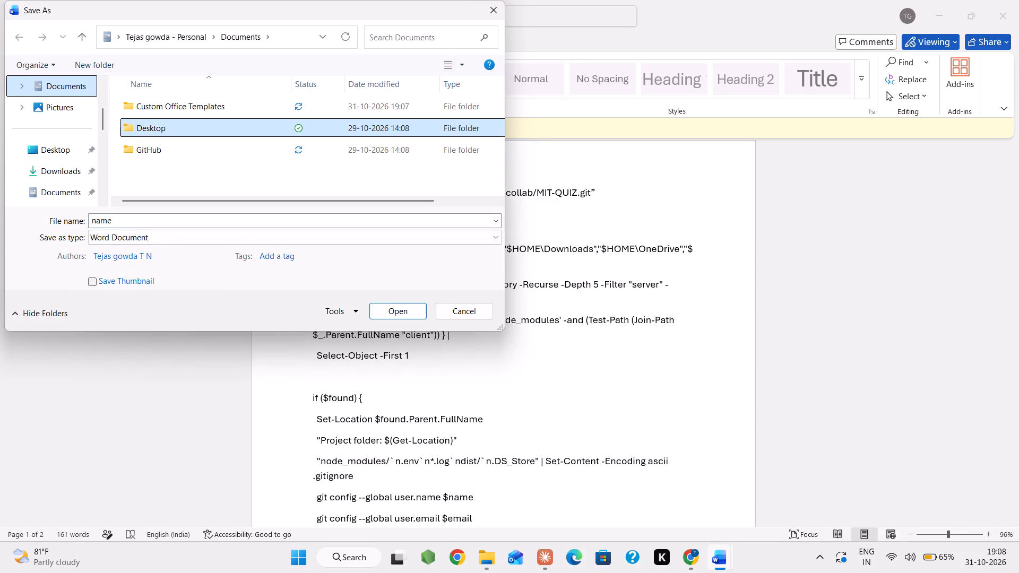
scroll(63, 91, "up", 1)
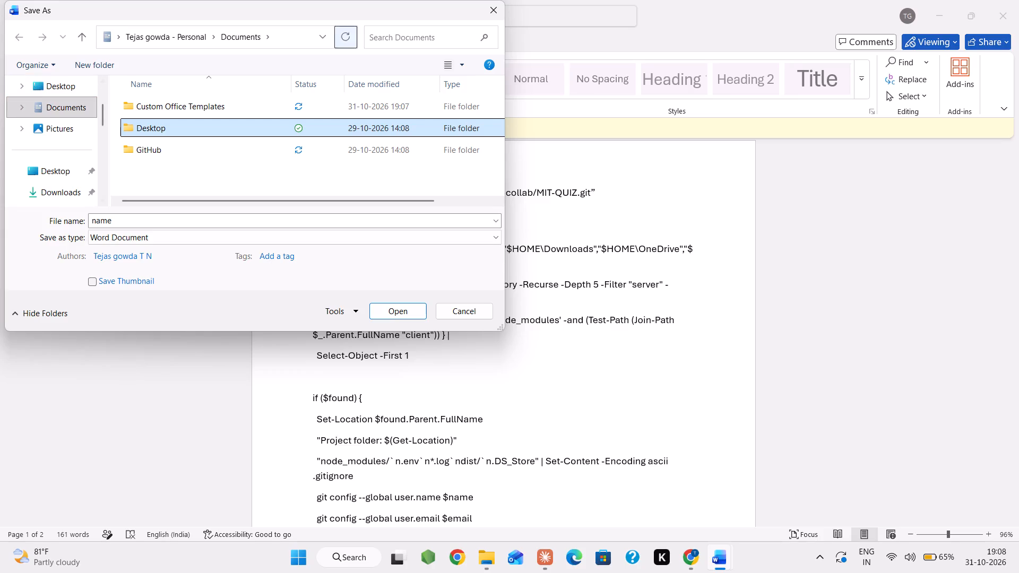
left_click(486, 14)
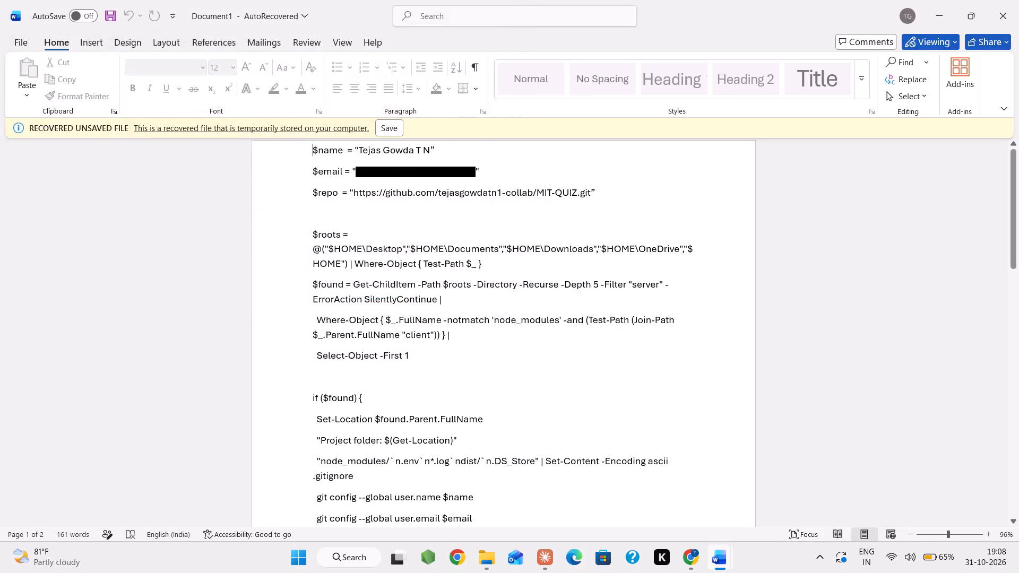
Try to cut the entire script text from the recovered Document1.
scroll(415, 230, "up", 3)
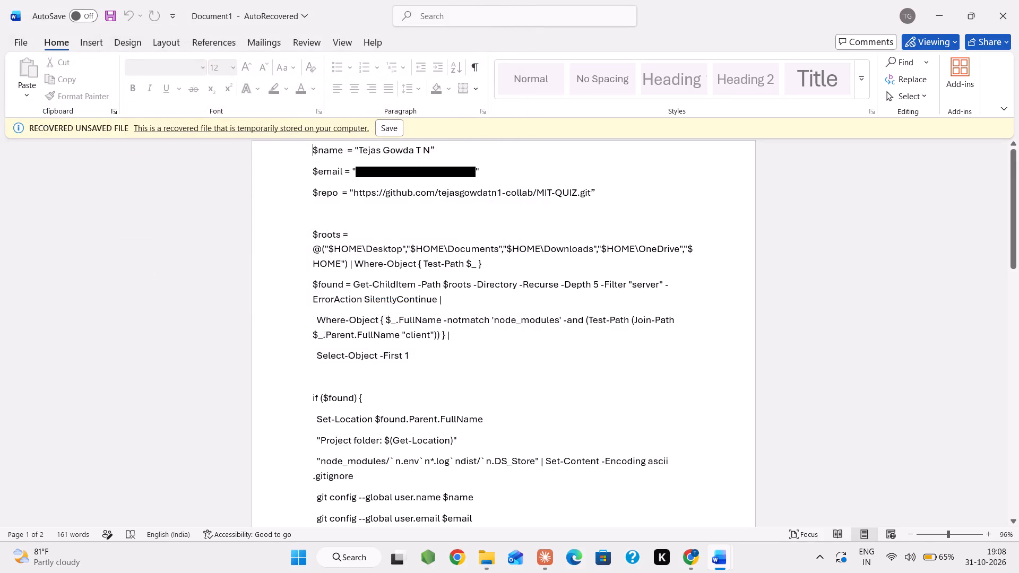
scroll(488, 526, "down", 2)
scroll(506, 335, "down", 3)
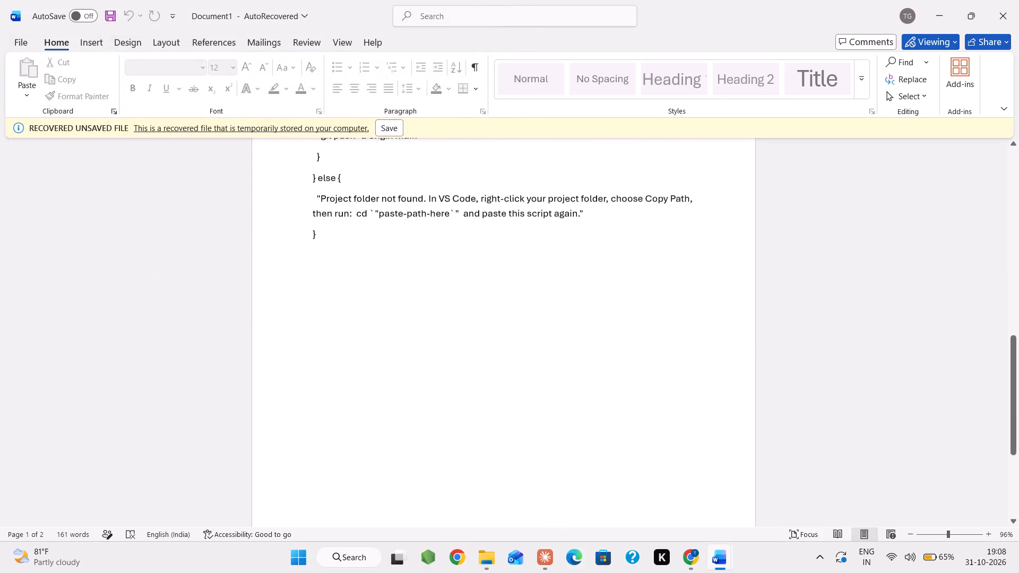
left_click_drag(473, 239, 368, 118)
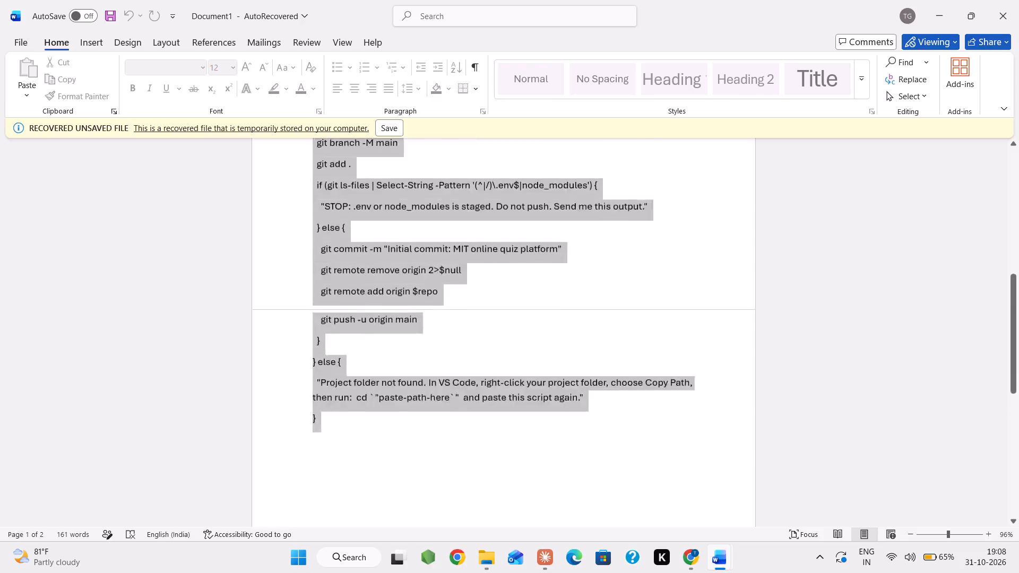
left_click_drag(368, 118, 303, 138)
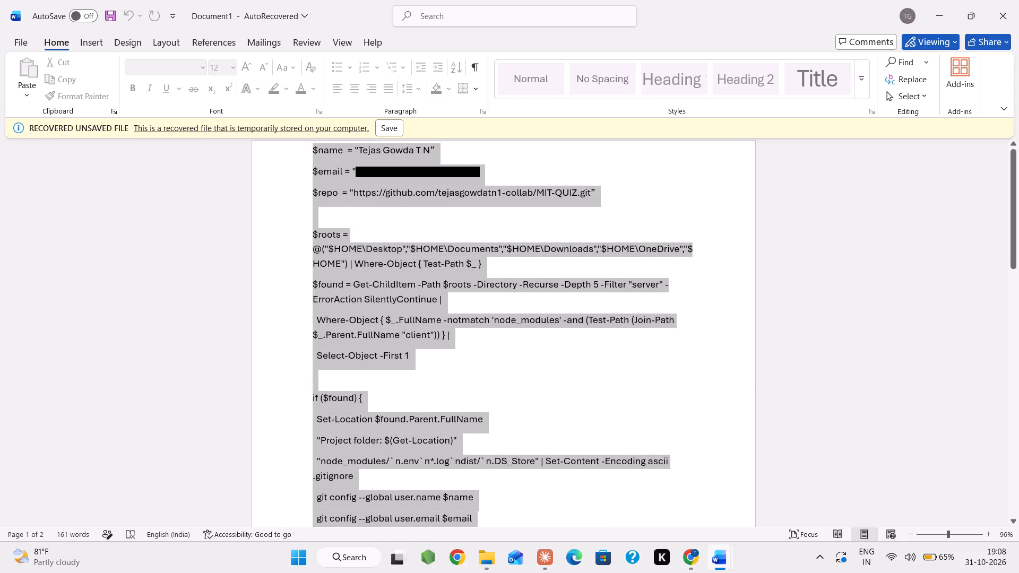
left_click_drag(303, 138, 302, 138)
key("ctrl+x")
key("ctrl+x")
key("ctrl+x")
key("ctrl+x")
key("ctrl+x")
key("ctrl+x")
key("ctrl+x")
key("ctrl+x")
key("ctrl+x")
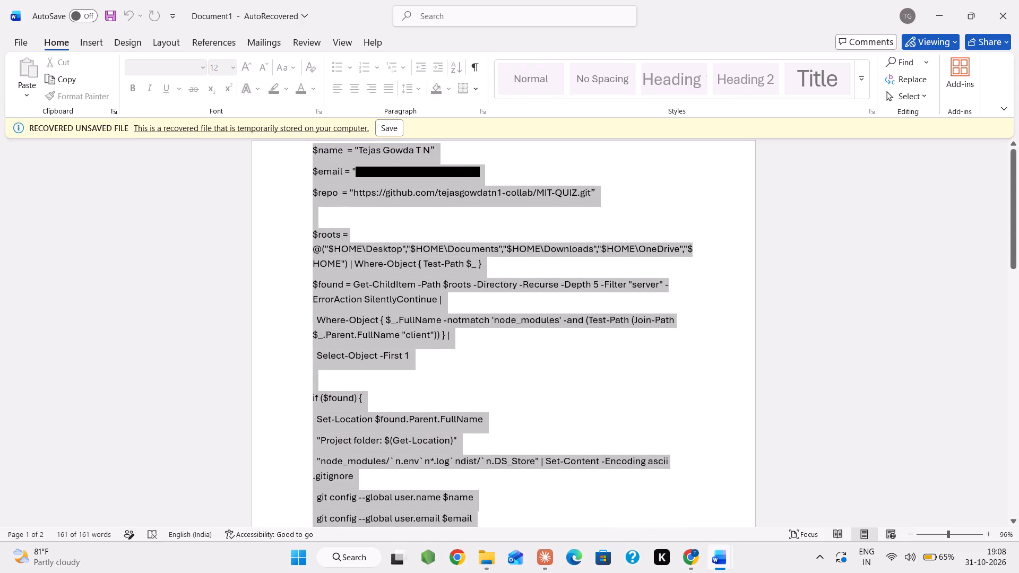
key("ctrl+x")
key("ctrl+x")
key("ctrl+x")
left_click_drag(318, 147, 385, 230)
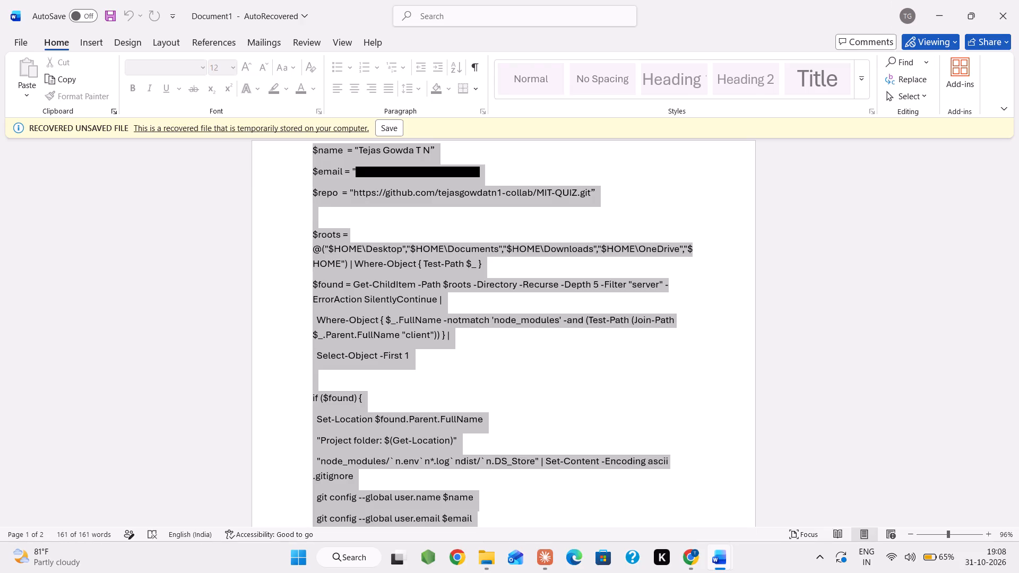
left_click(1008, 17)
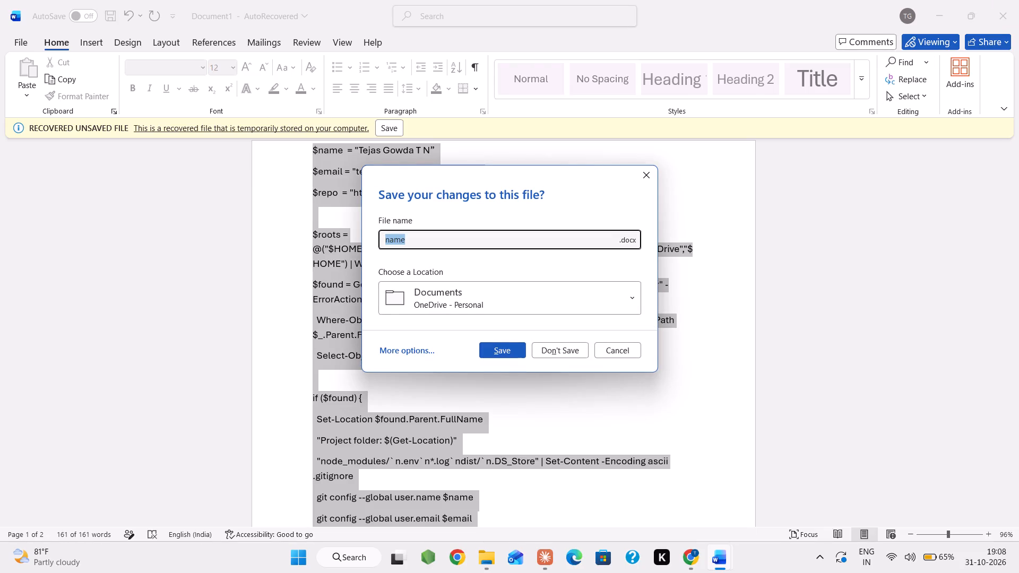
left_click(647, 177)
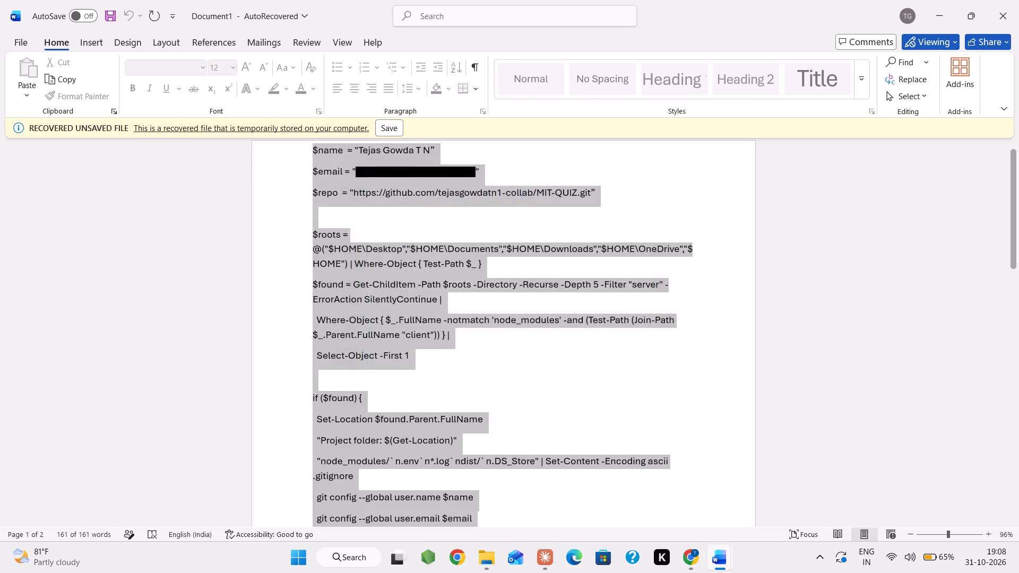
From the Document2 window, open UHV_Microproject_proposal_Group_14_Environmental_Action_Plan from the OneDrive Documents folder and maximize its window.
left_click(717, 559)
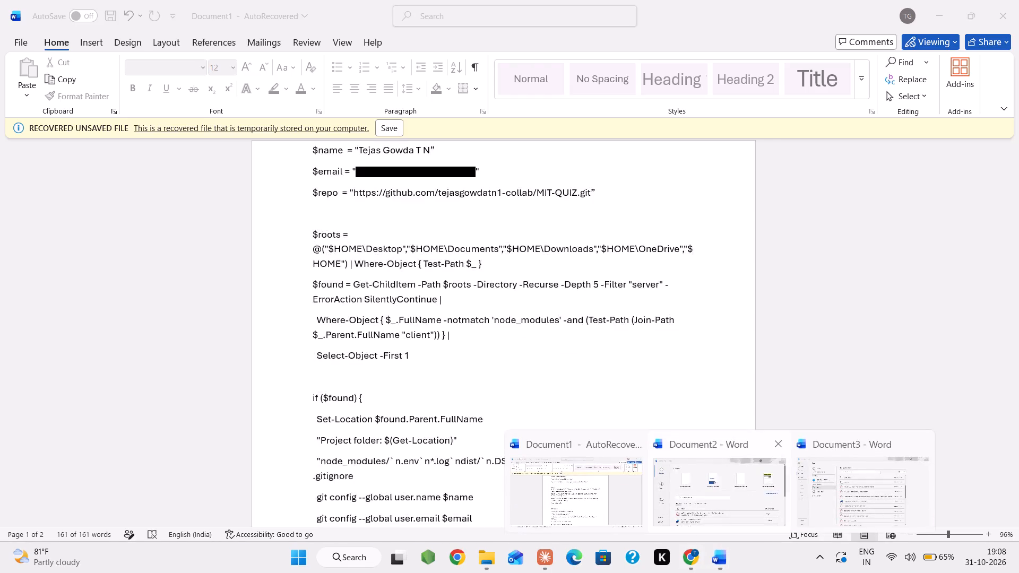
left_click(720, 485)
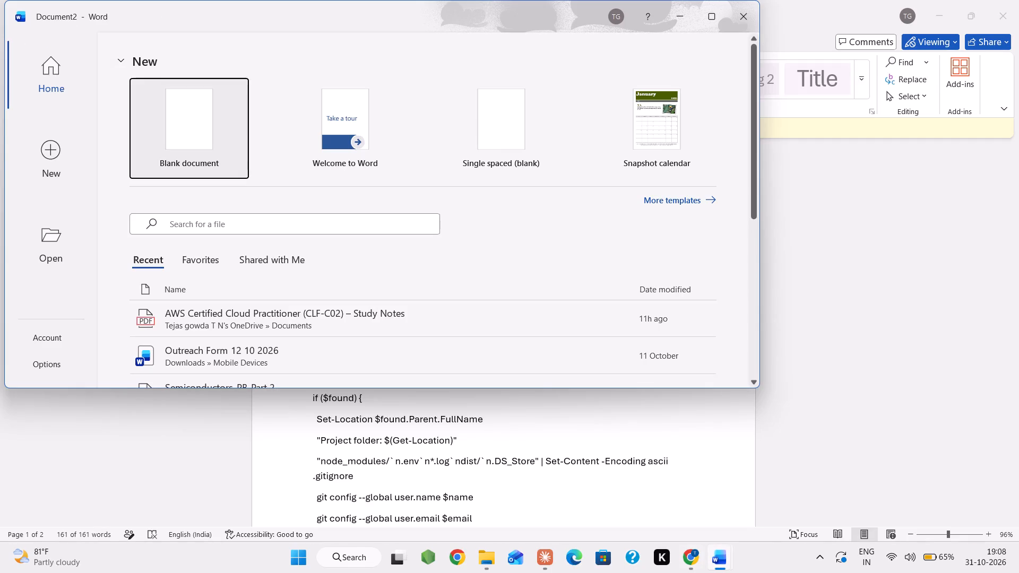
left_click(53, 238)
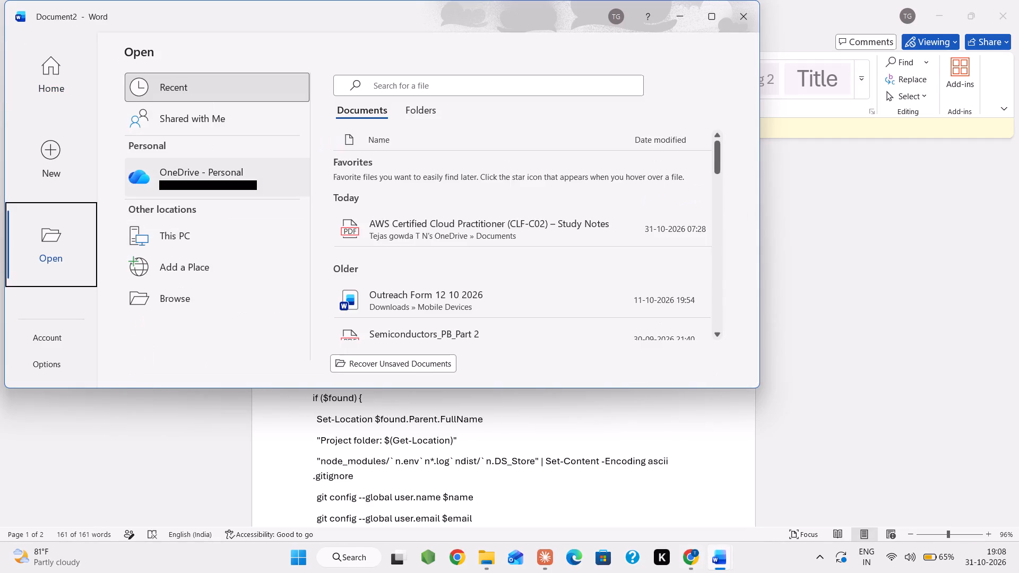
left_click(165, 174)
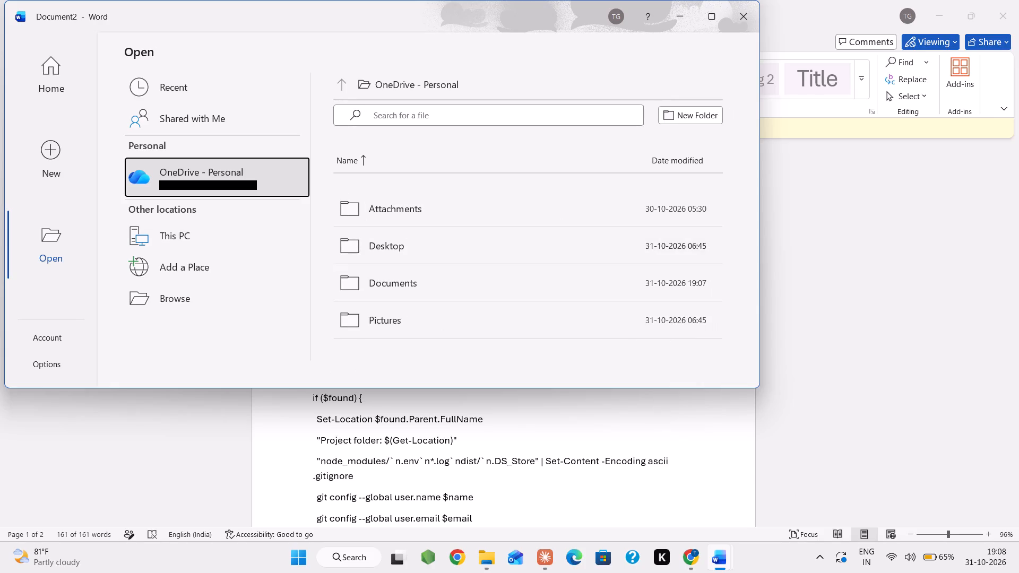
left_click(396, 276)
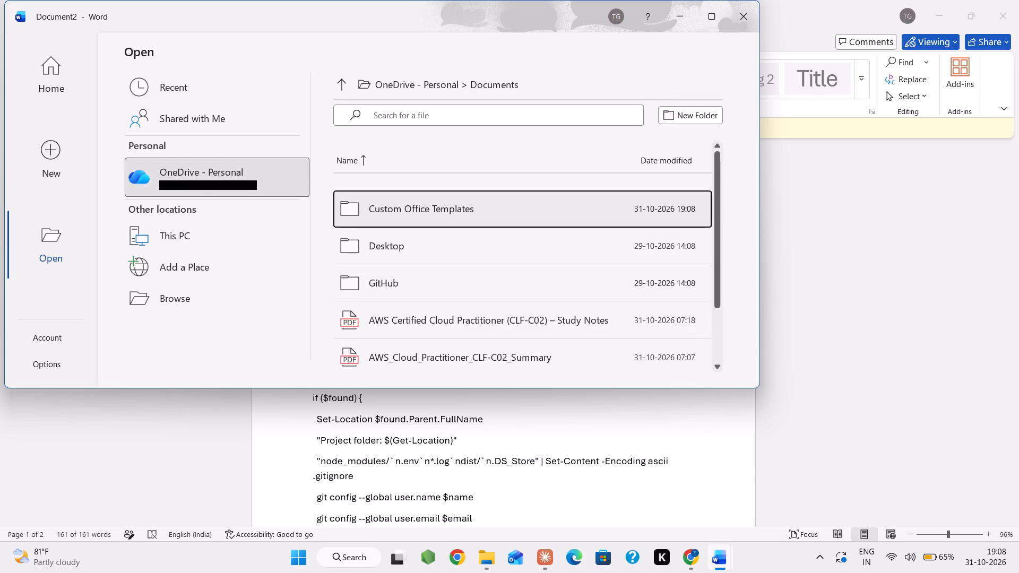
scroll(472, 334, "down", 2)
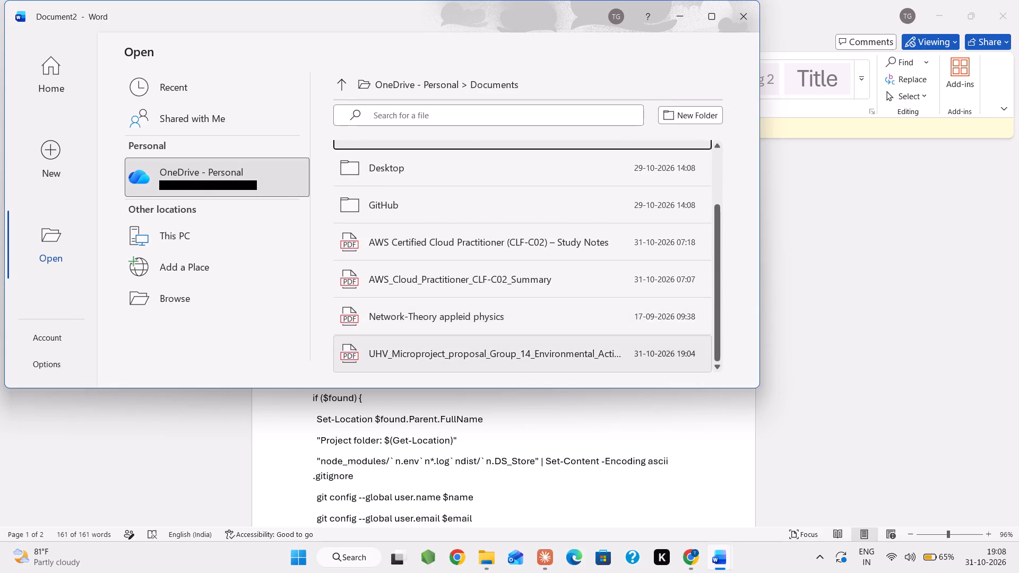
left_click(477, 349)
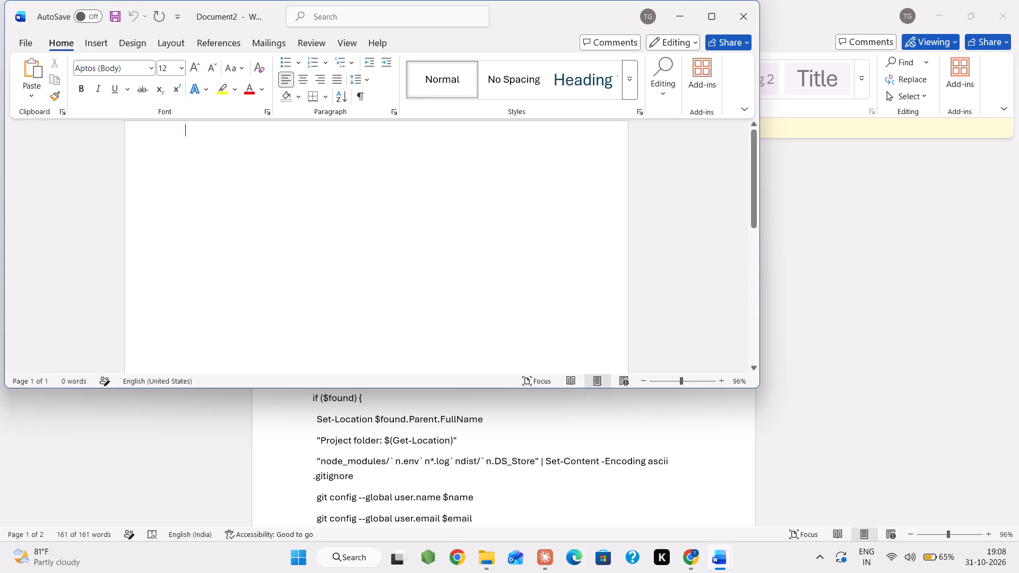
left_click(712, 16)
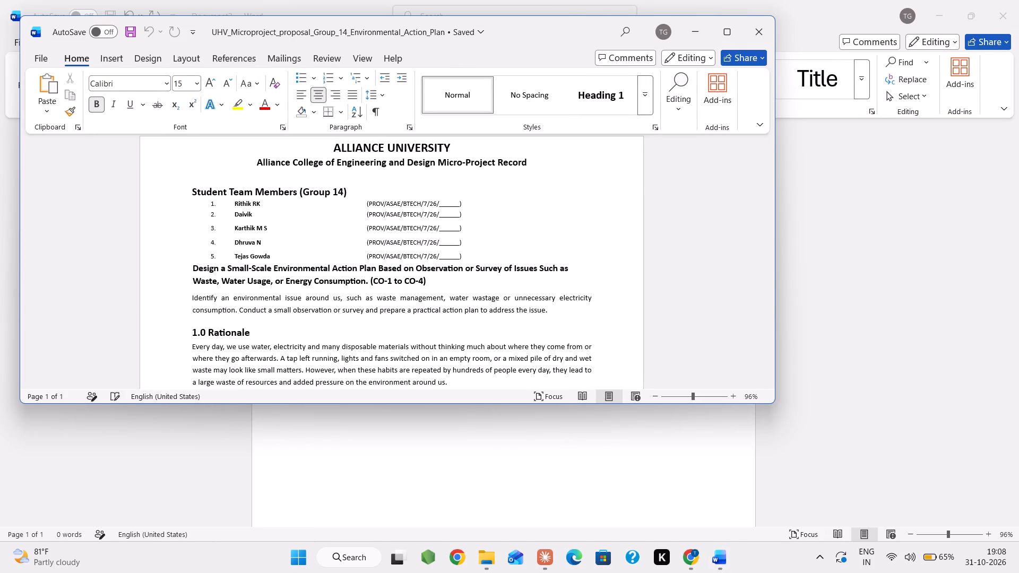
left_click(1018, 14)
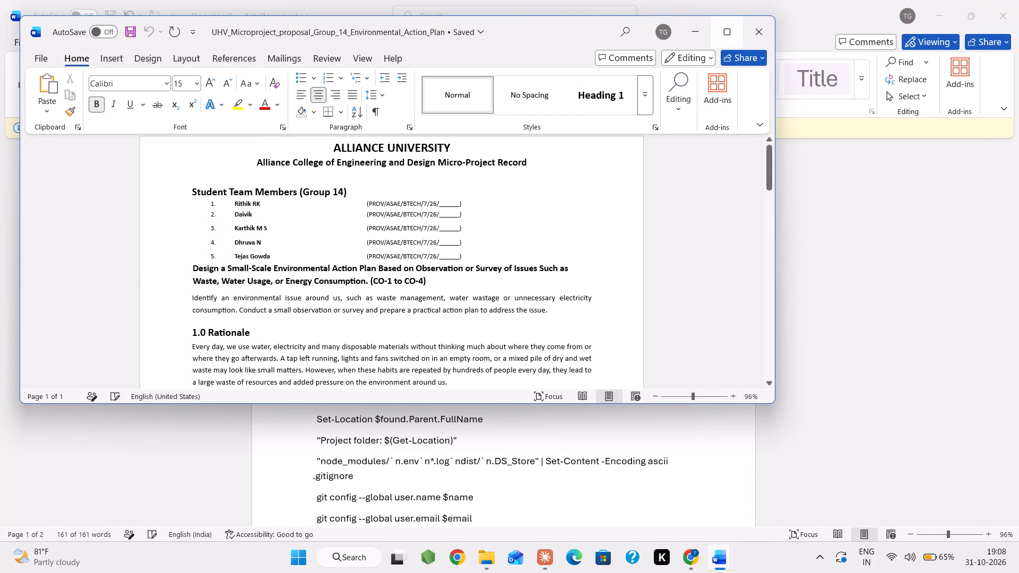
left_click(732, 22)
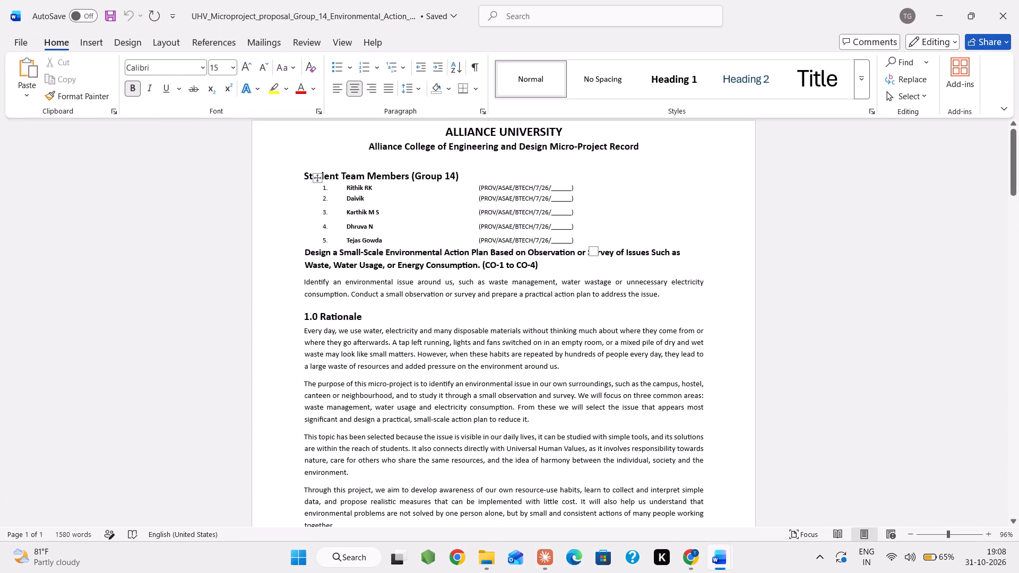
Select the entire first member row in the Student Team Members (Group 14) table.
left_click(402, 194)
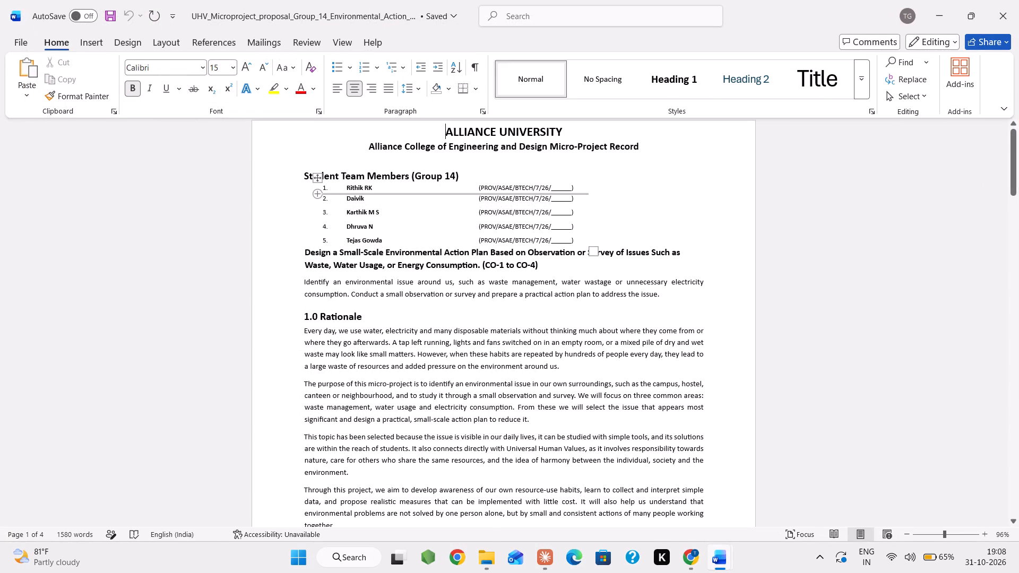
left_click_drag(318, 187, 319, 177)
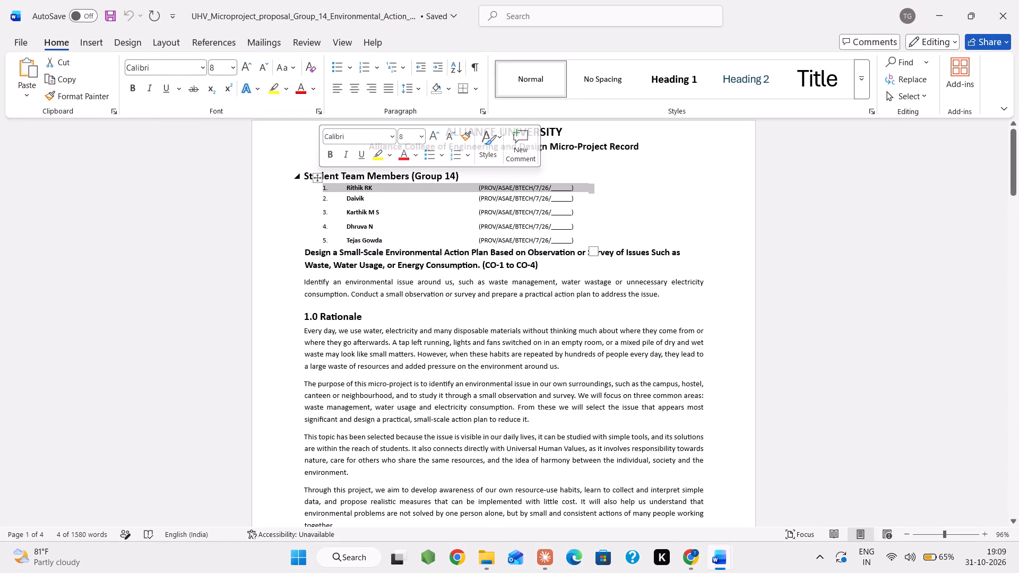
left_click_drag(319, 186, 595, 177)
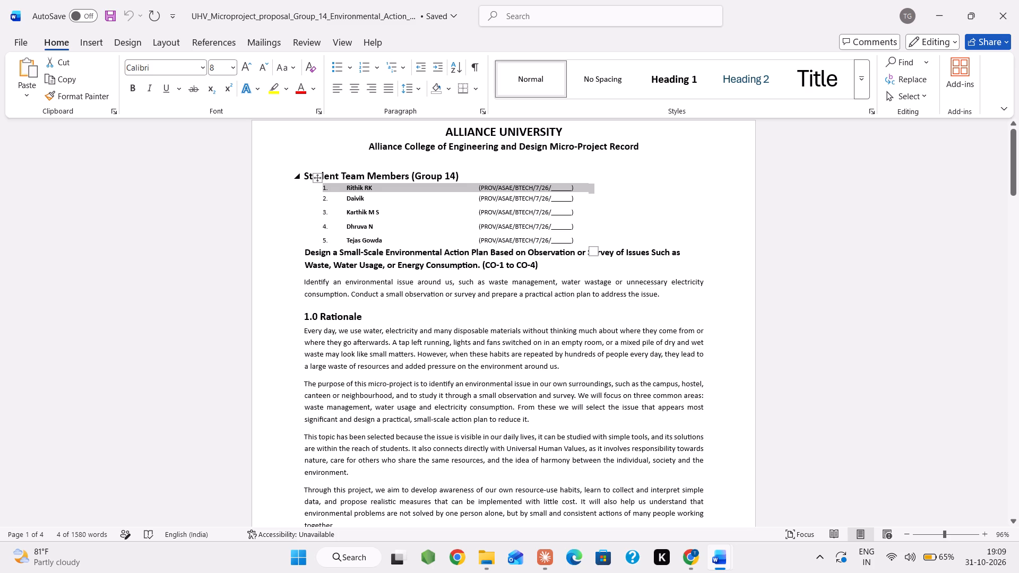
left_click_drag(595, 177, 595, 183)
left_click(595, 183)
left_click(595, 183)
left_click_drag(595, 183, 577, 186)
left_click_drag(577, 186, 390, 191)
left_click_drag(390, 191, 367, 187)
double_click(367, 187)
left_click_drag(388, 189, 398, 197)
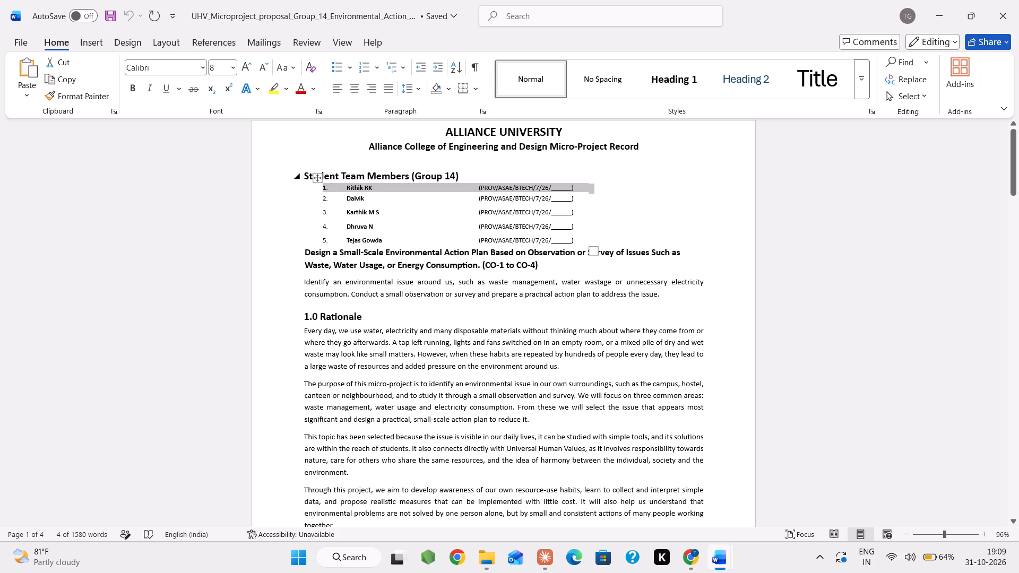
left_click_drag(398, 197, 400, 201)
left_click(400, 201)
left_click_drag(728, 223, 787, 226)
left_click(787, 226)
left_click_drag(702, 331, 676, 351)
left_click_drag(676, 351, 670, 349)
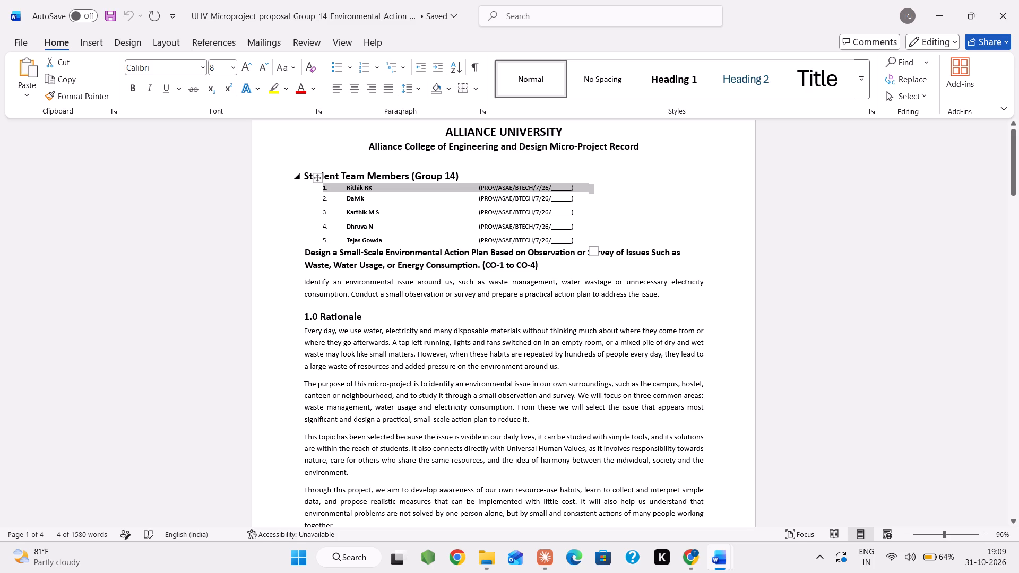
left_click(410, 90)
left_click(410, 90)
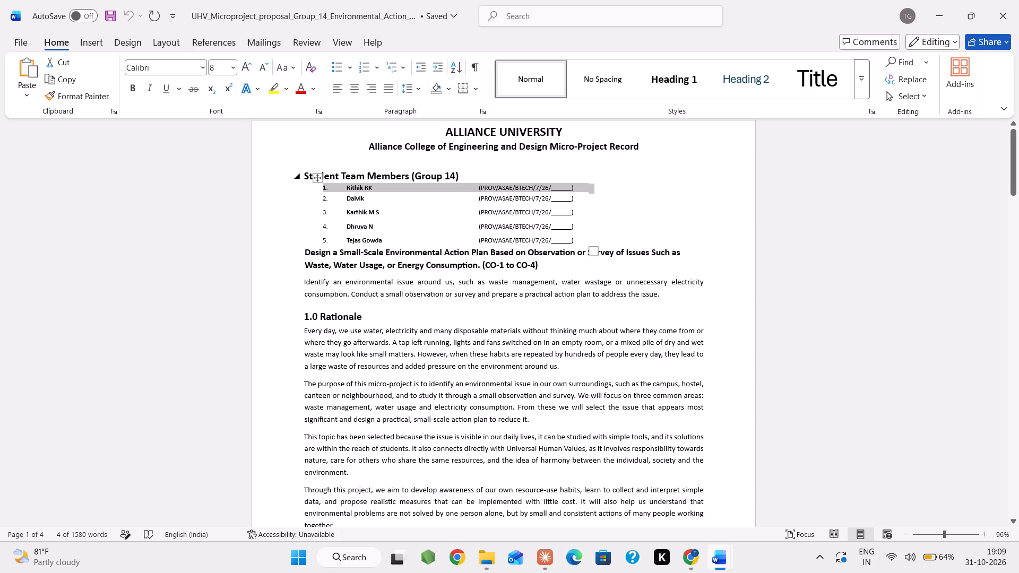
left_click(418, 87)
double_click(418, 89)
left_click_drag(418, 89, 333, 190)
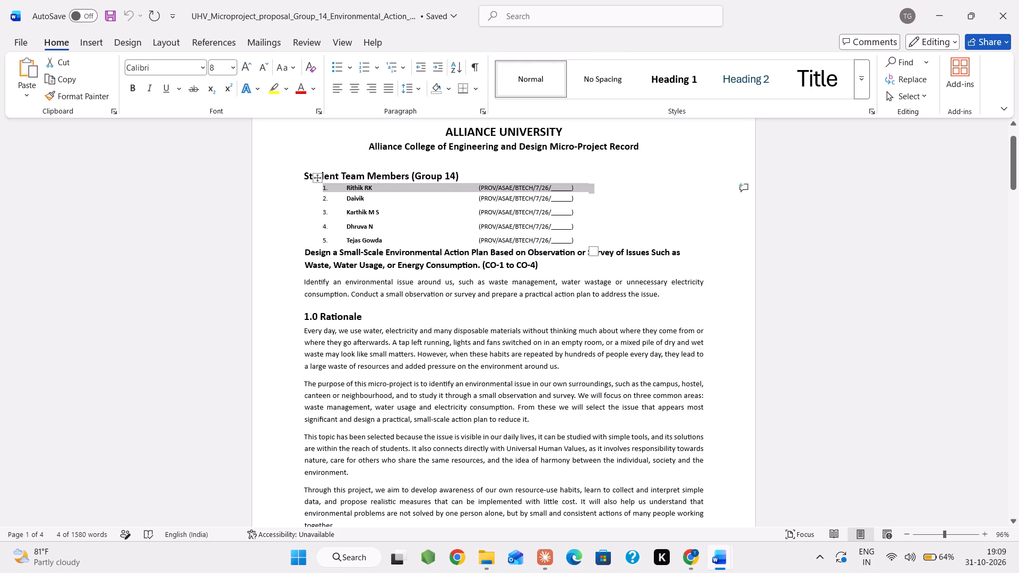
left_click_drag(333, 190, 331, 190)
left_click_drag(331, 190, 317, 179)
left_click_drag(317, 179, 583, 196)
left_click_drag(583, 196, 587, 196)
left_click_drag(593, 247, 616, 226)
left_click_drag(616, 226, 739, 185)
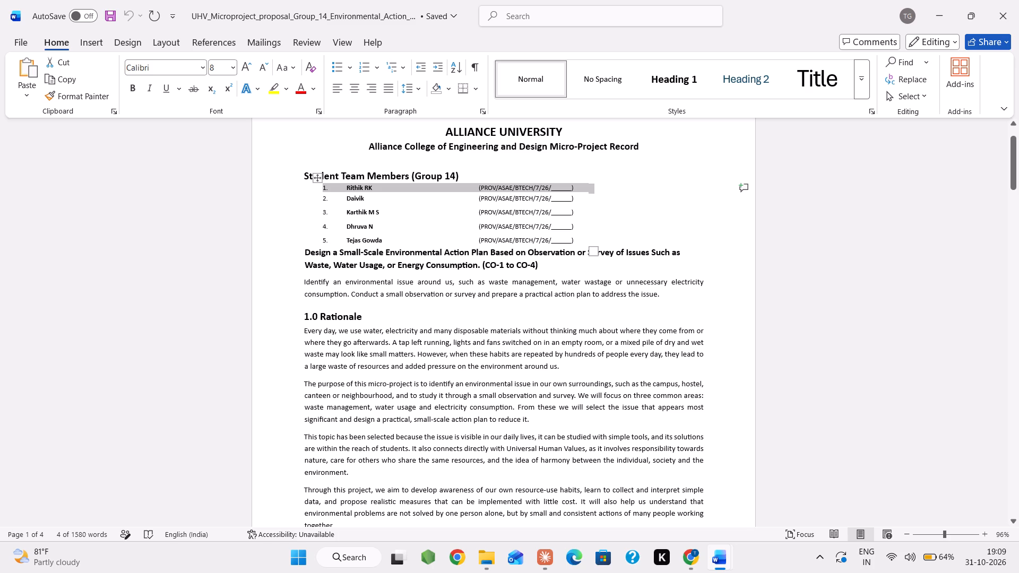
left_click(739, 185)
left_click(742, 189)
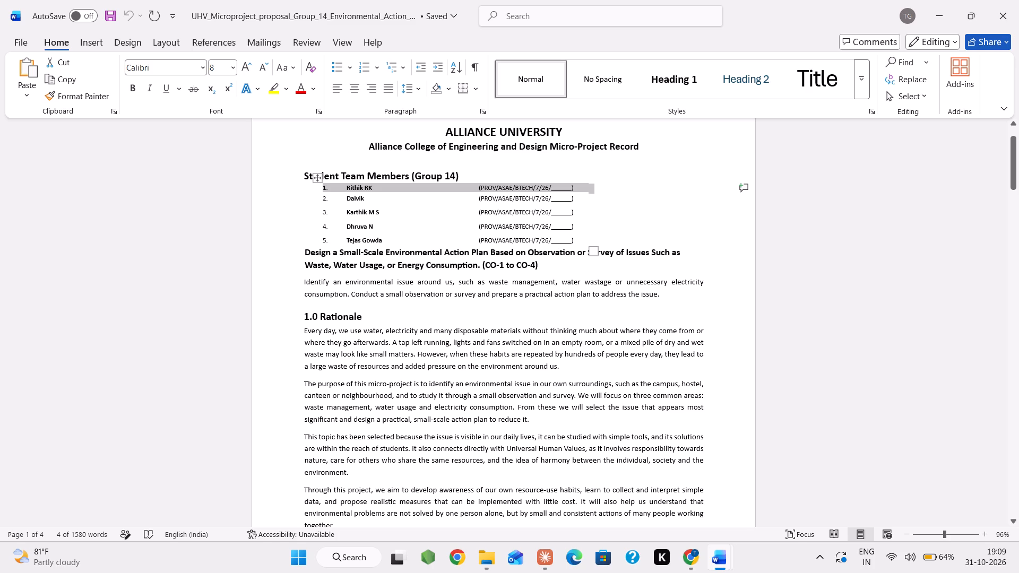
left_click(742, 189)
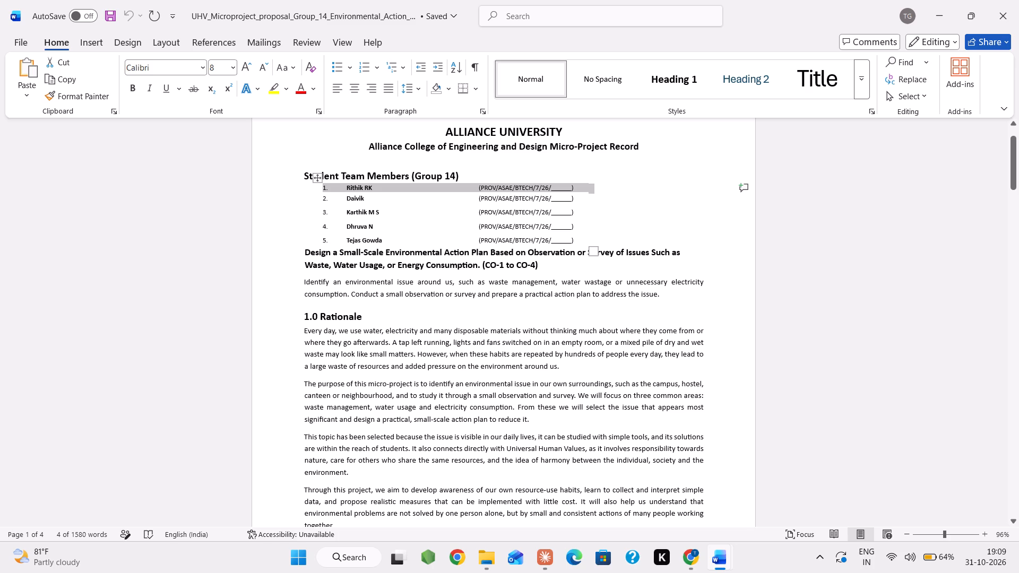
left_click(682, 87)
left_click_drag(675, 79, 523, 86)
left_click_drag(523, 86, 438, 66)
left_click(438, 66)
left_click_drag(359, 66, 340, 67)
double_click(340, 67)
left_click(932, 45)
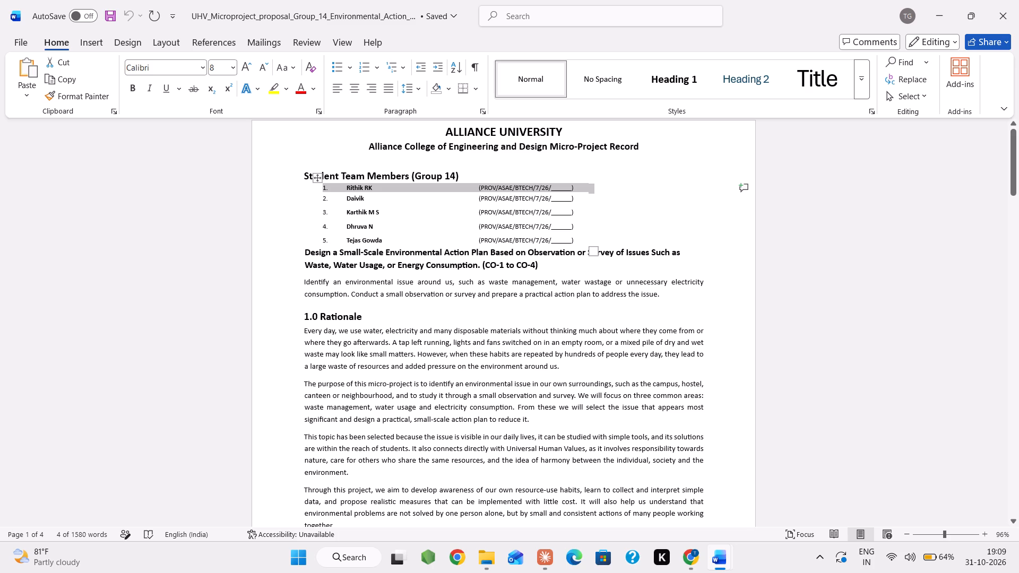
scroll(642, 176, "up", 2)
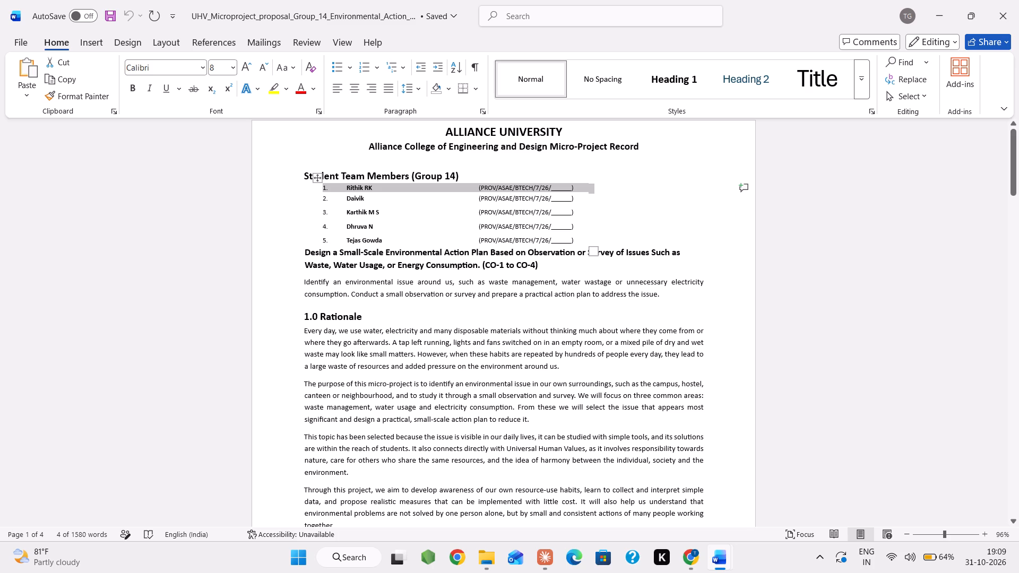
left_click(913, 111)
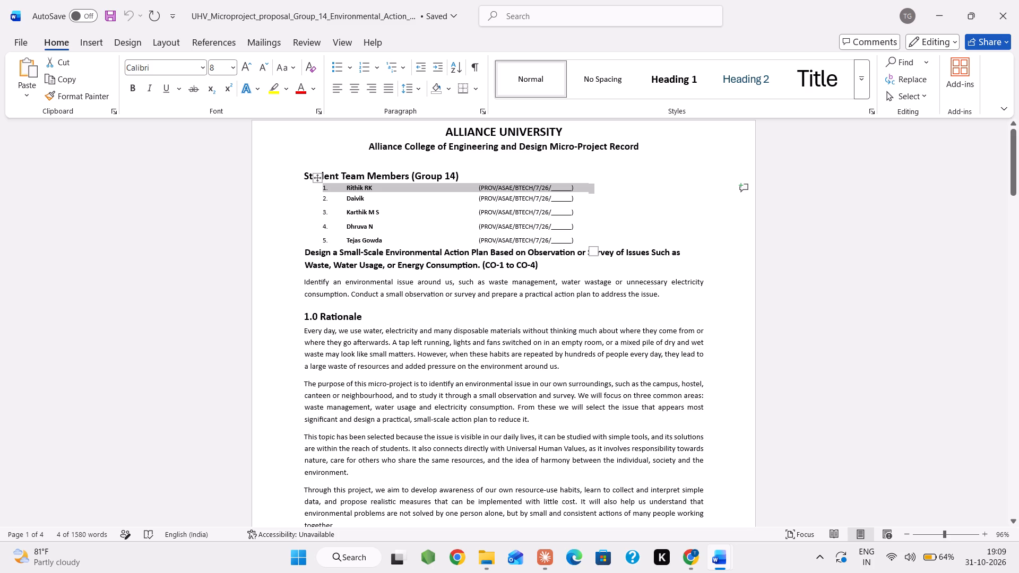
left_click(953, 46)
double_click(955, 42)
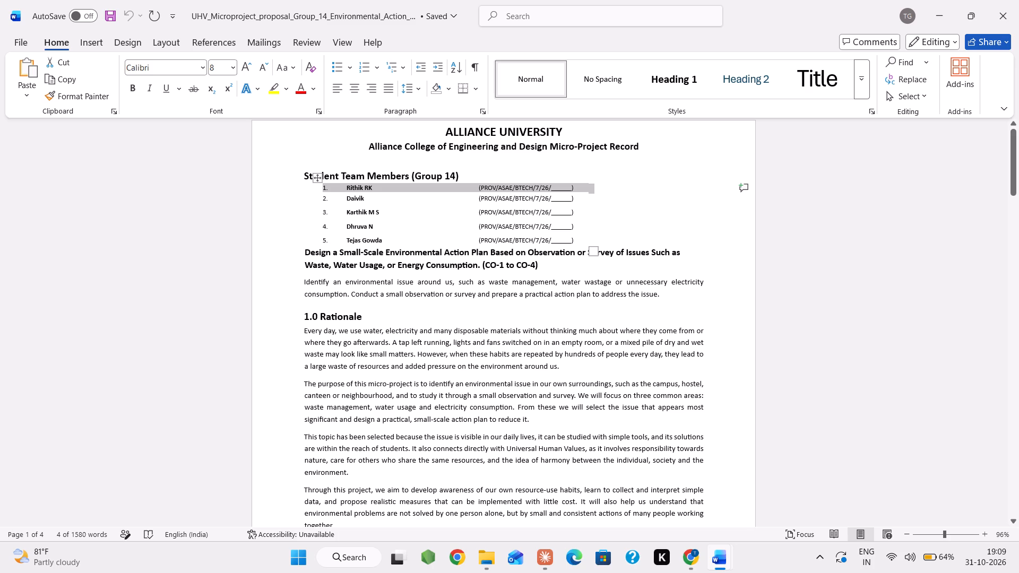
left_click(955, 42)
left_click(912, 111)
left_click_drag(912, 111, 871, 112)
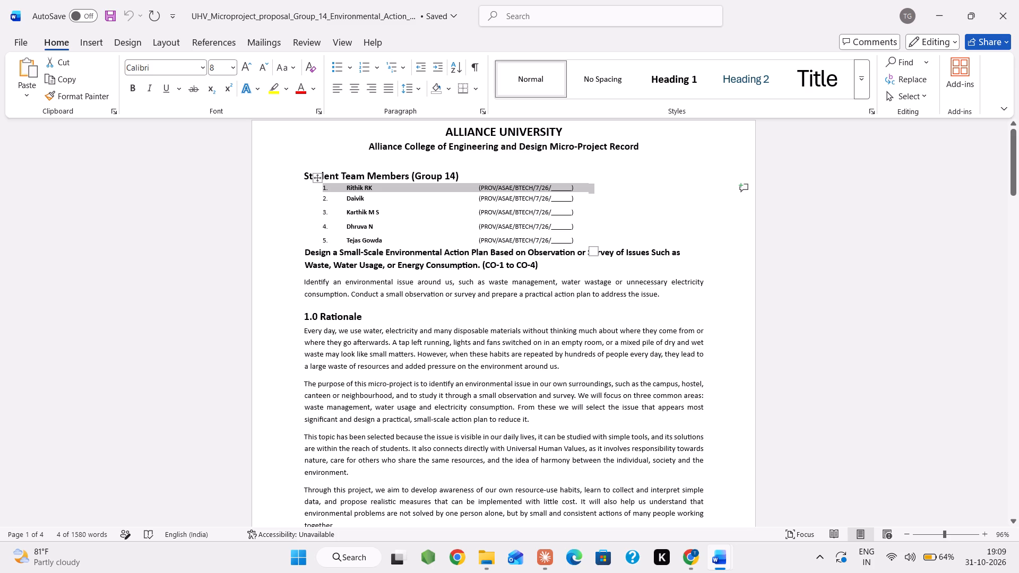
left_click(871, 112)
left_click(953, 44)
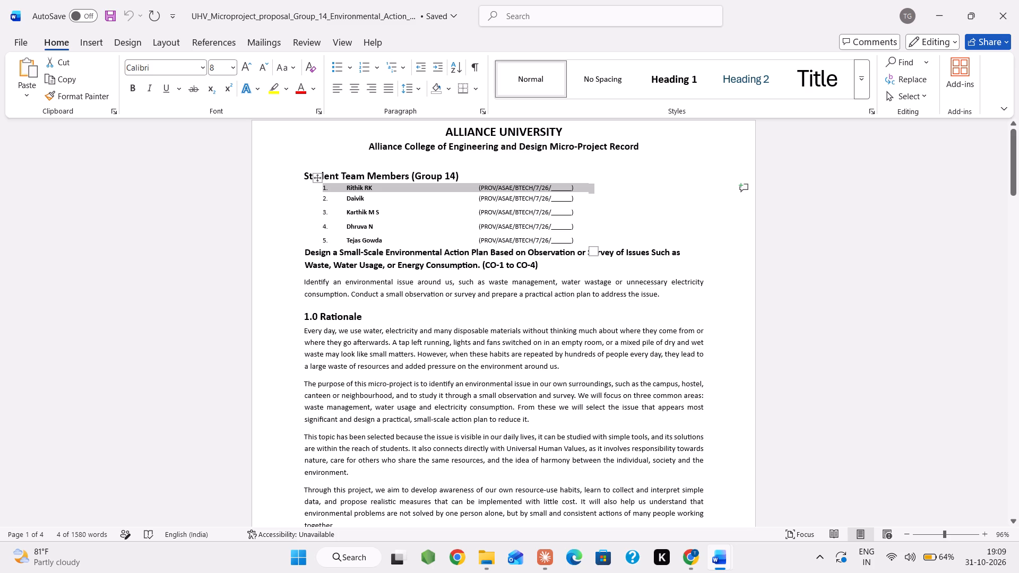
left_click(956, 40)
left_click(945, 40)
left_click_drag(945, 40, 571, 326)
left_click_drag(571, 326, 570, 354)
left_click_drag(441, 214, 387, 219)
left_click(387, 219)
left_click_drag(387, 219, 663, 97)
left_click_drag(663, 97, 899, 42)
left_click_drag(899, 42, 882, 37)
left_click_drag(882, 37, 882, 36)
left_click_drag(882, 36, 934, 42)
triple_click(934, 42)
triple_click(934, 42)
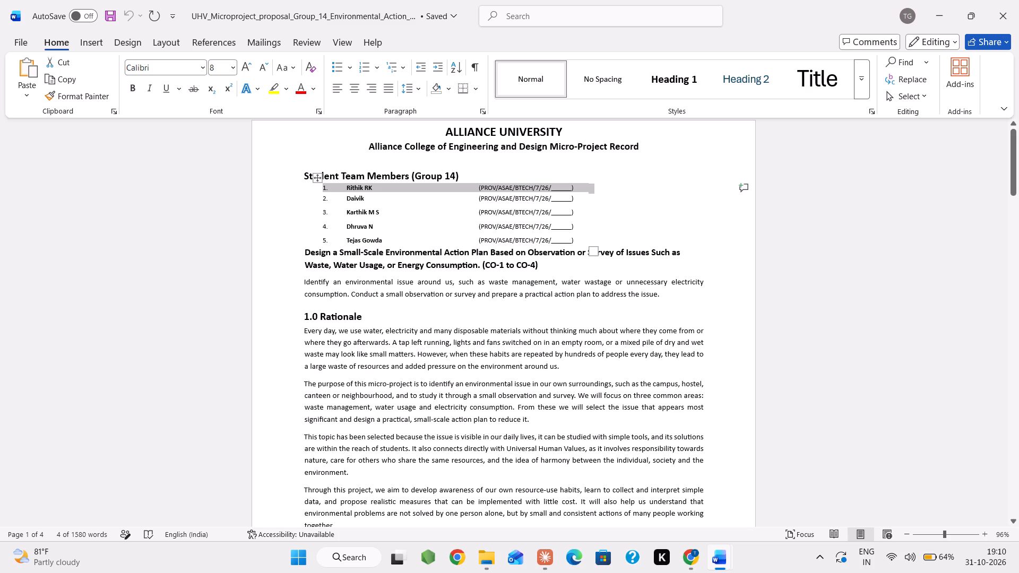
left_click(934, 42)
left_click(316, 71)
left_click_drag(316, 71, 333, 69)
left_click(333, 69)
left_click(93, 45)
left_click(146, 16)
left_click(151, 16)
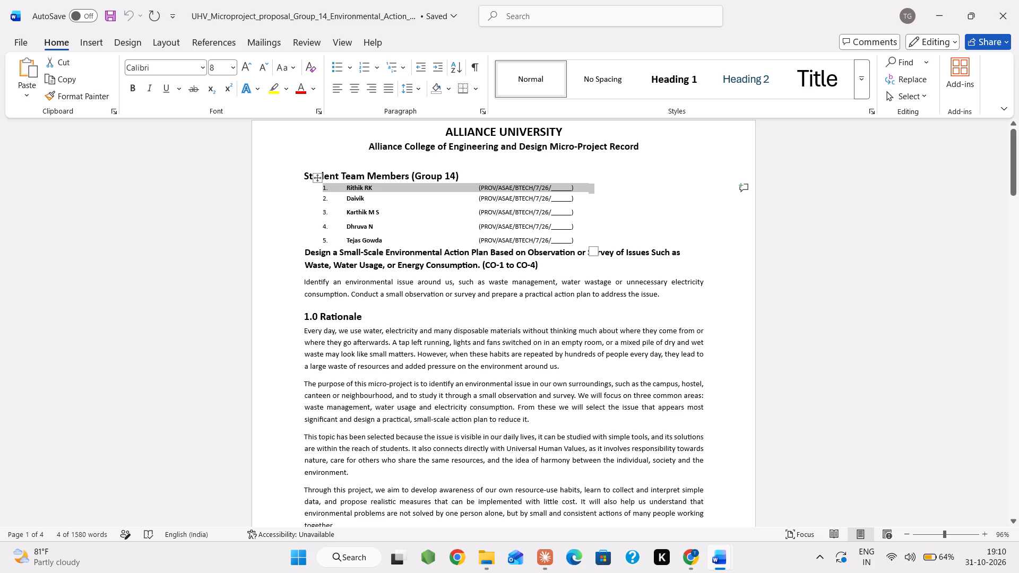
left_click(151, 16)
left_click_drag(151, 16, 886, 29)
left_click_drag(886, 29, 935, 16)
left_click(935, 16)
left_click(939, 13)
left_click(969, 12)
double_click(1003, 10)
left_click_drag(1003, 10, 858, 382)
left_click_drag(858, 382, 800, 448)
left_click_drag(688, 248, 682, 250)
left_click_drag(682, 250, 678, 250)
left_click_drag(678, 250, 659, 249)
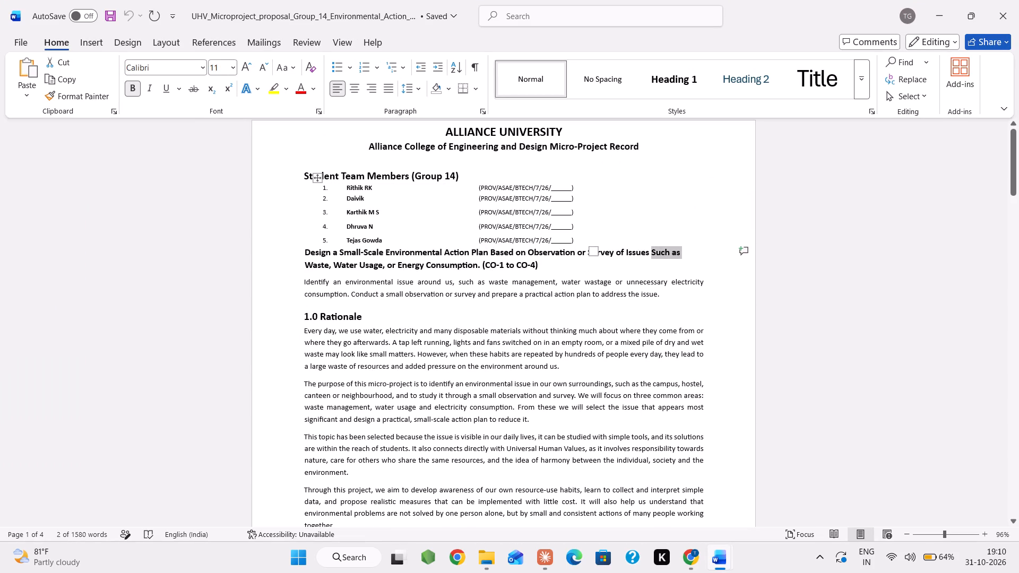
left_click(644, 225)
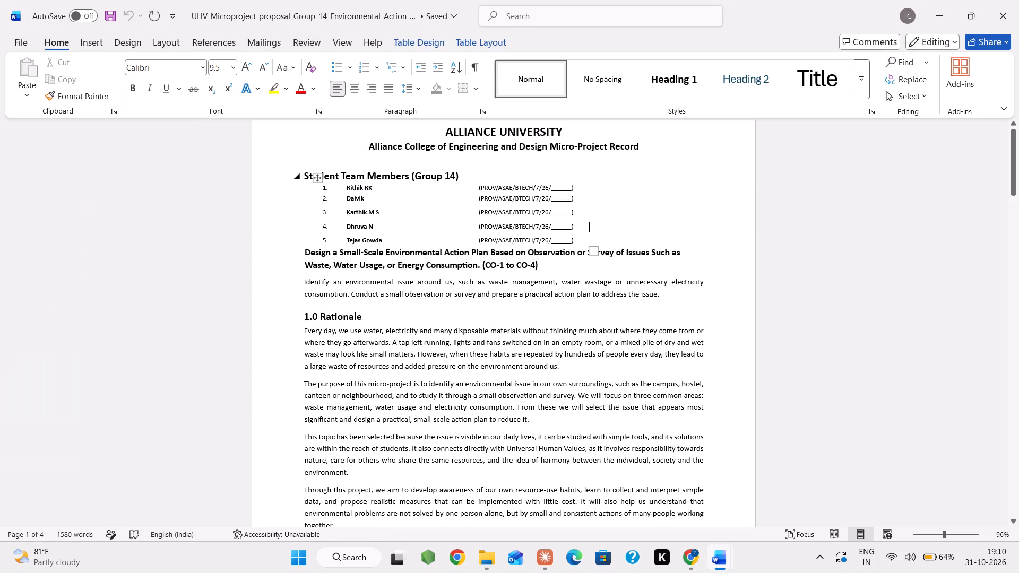
Center-align the number and name cells of the first member row in the Student Team Members (Group 14) table.
left_click_drag(393, 189, 323, 184)
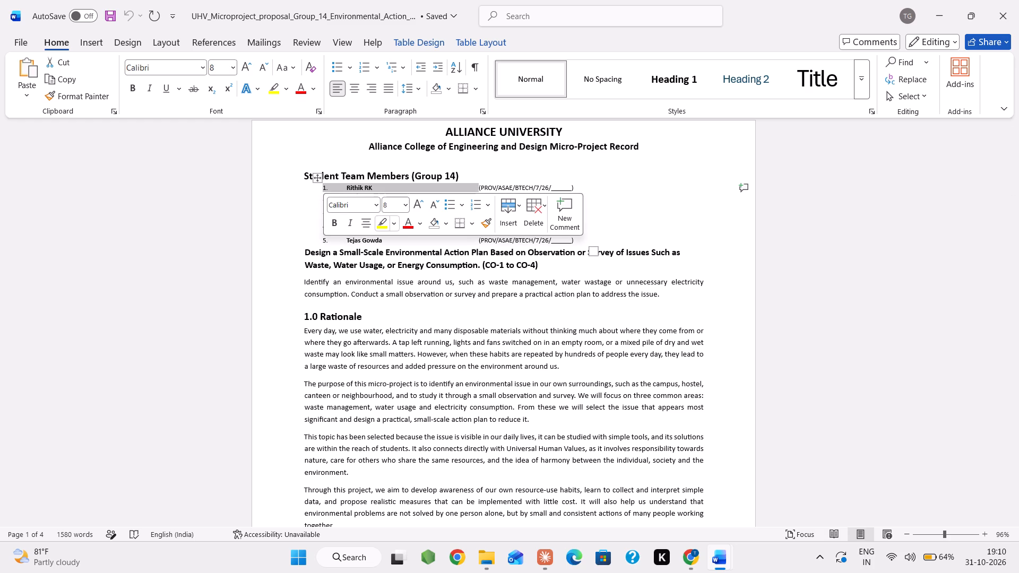
left_click(362, 221)
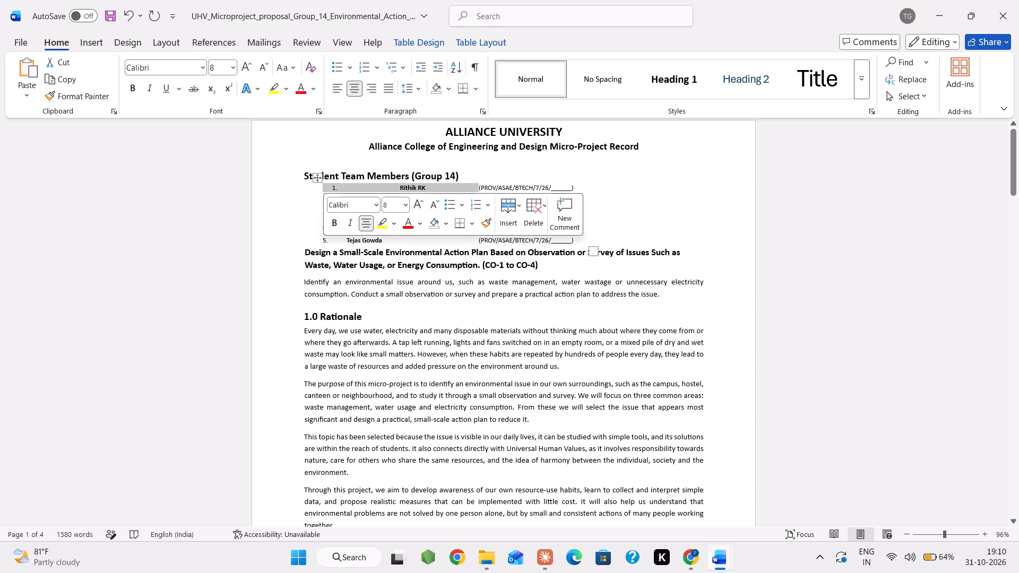
left_click_drag(599, 147, 535, 184)
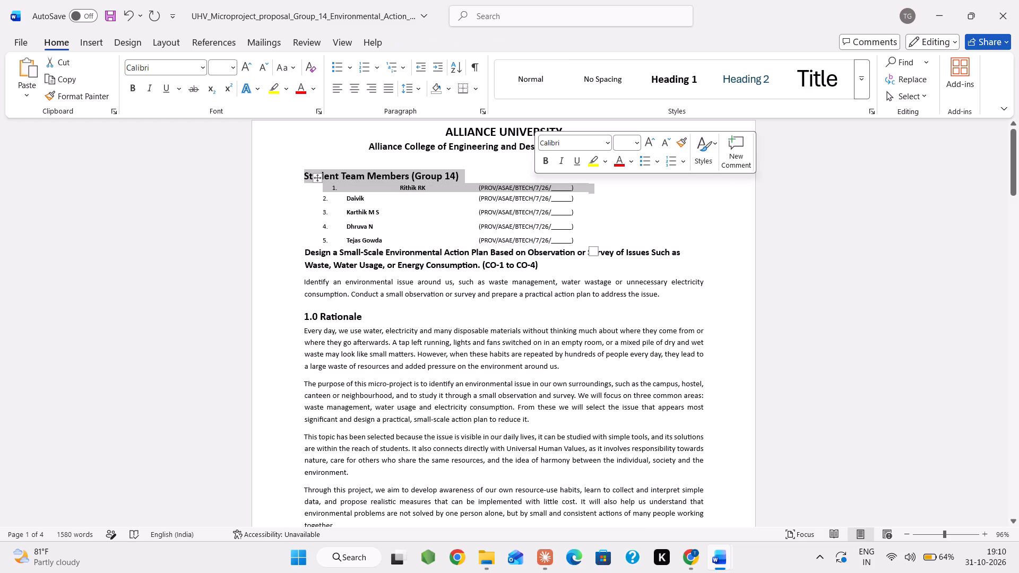
left_click(515, 170)
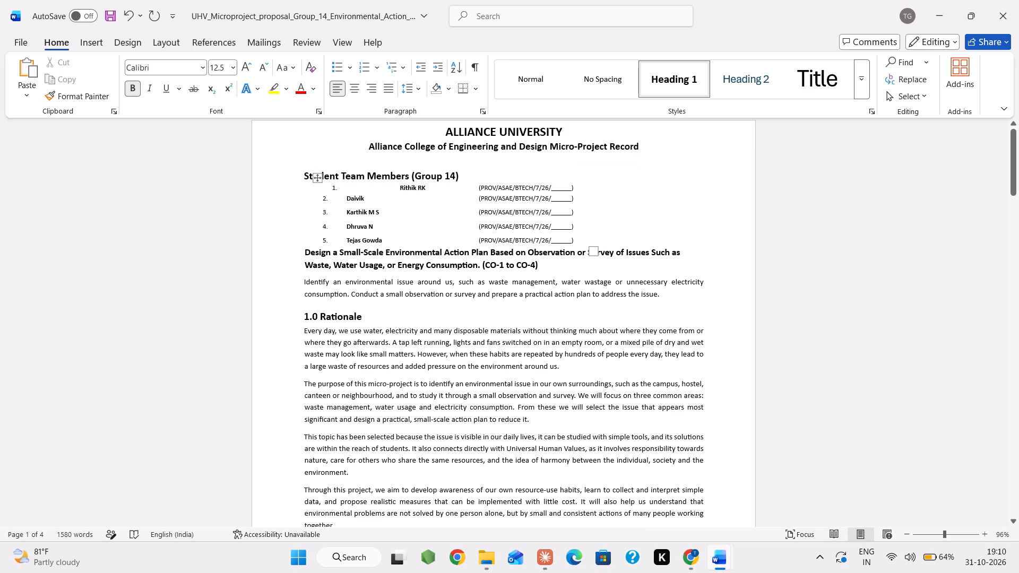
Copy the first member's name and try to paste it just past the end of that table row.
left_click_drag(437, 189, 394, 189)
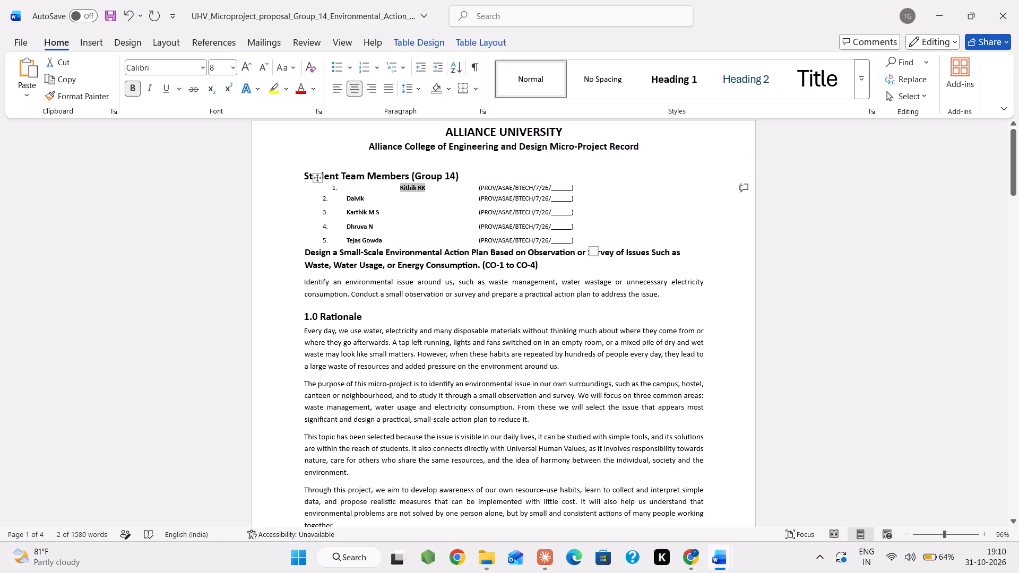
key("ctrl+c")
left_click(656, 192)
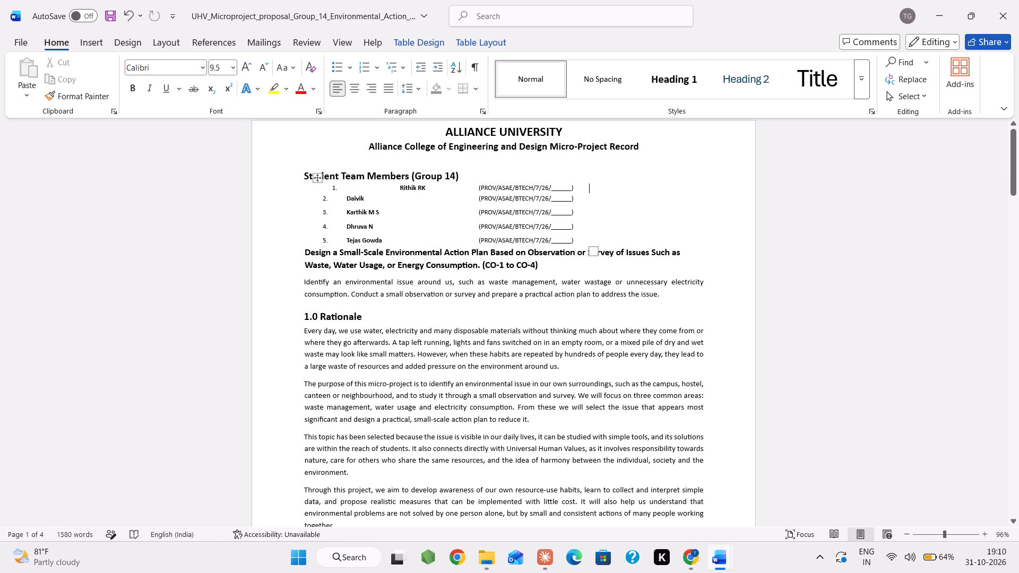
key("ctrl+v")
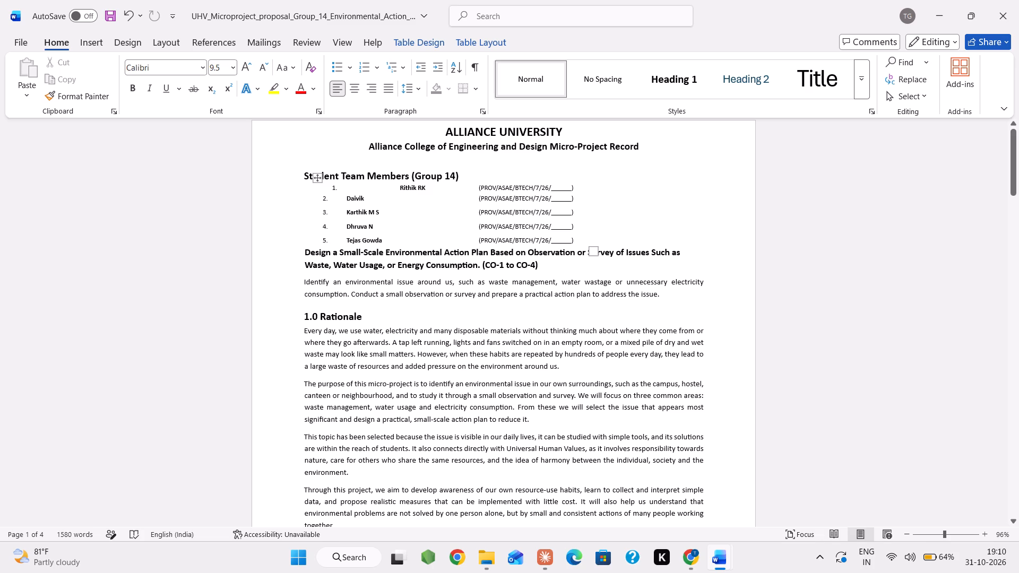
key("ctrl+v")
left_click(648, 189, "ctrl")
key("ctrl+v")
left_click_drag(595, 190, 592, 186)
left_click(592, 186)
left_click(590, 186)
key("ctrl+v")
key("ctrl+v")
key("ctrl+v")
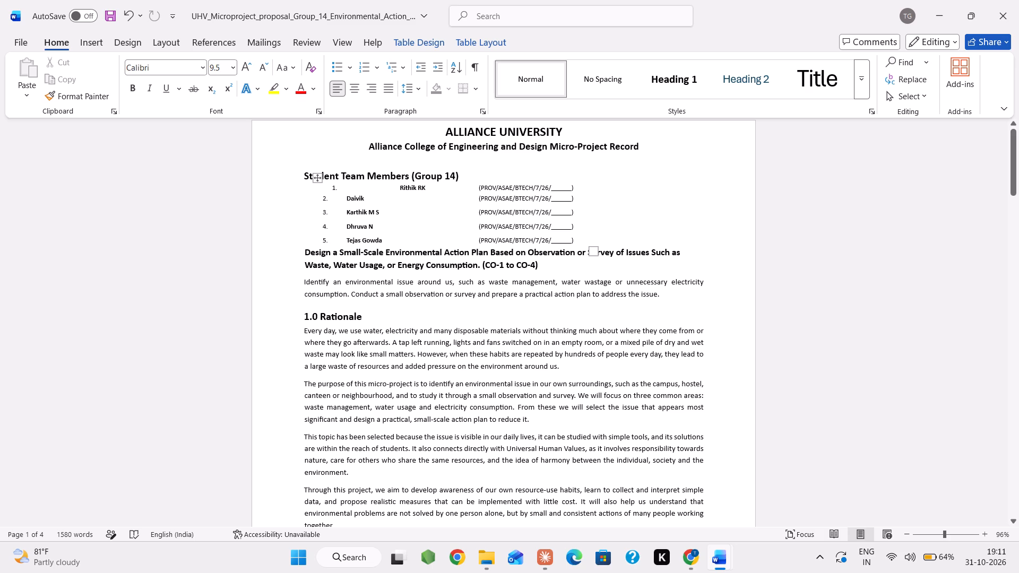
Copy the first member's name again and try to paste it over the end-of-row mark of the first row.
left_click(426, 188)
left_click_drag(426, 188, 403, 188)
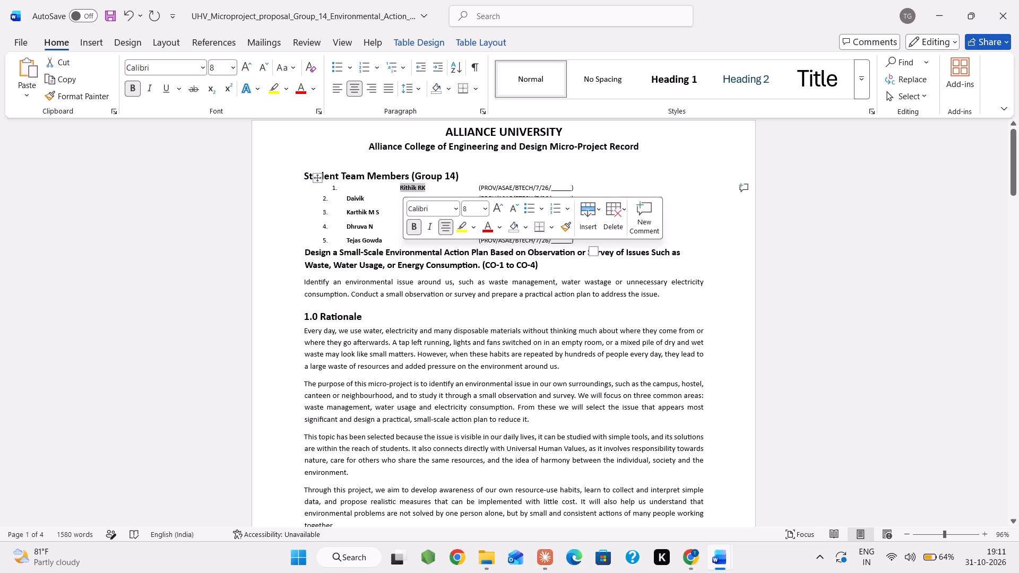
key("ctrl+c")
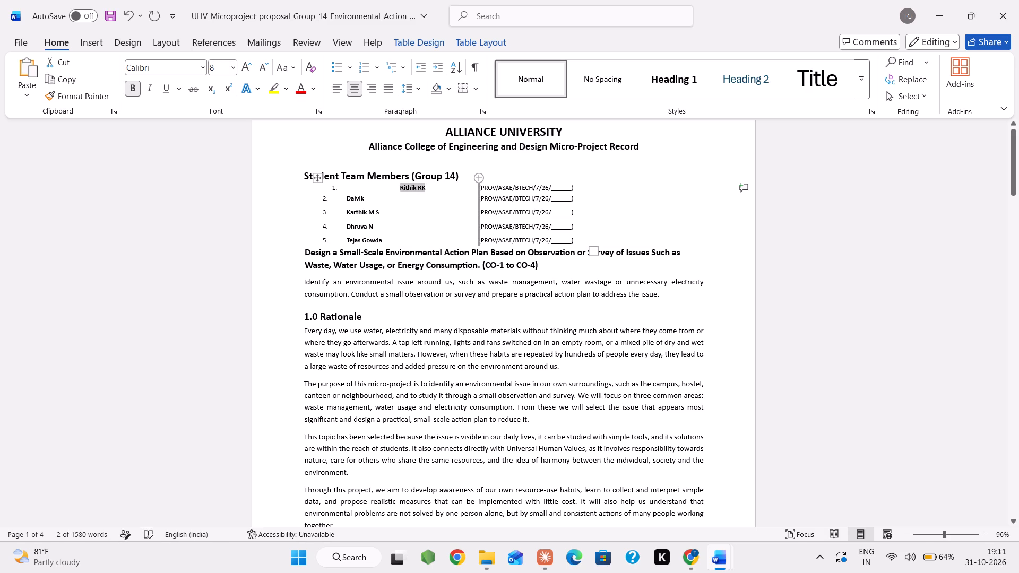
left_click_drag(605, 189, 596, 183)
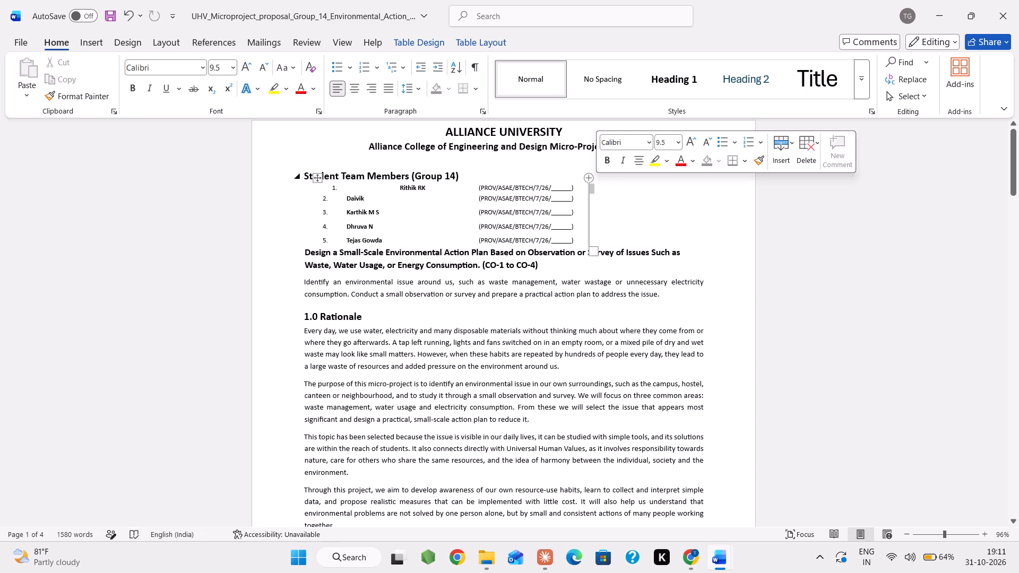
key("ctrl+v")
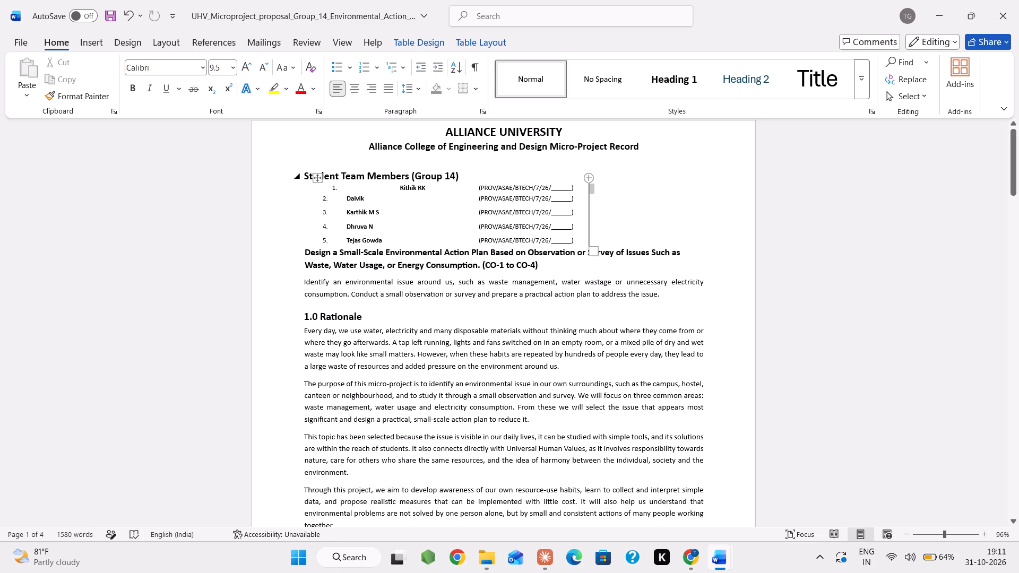
Clear the second member row's number cell, center-align it and enter the number as "2.".
left_click(401, 197)
left_click_drag(379, 202, 340, 198)
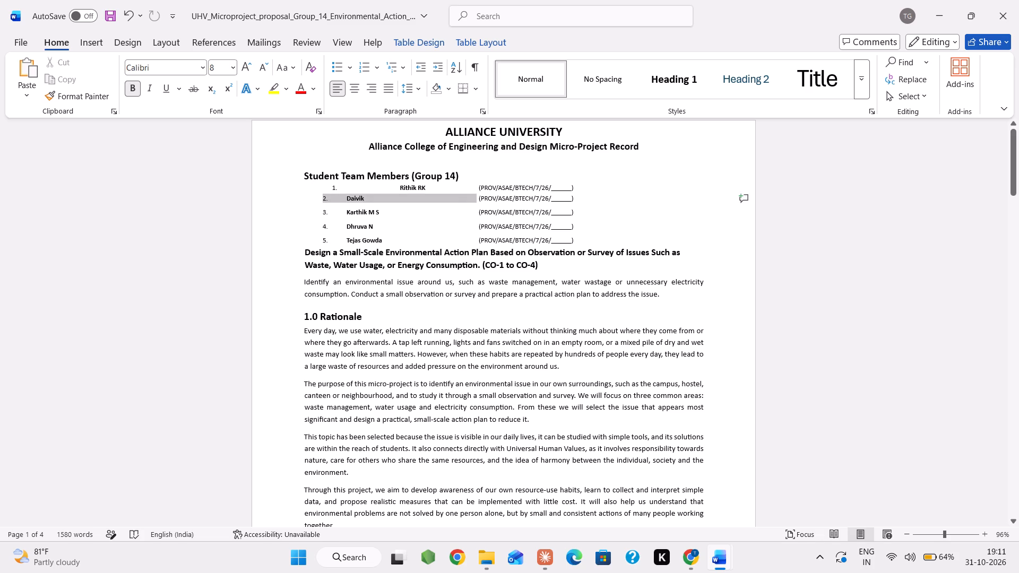
left_click_drag(340, 198, 344, 198)
key("space")
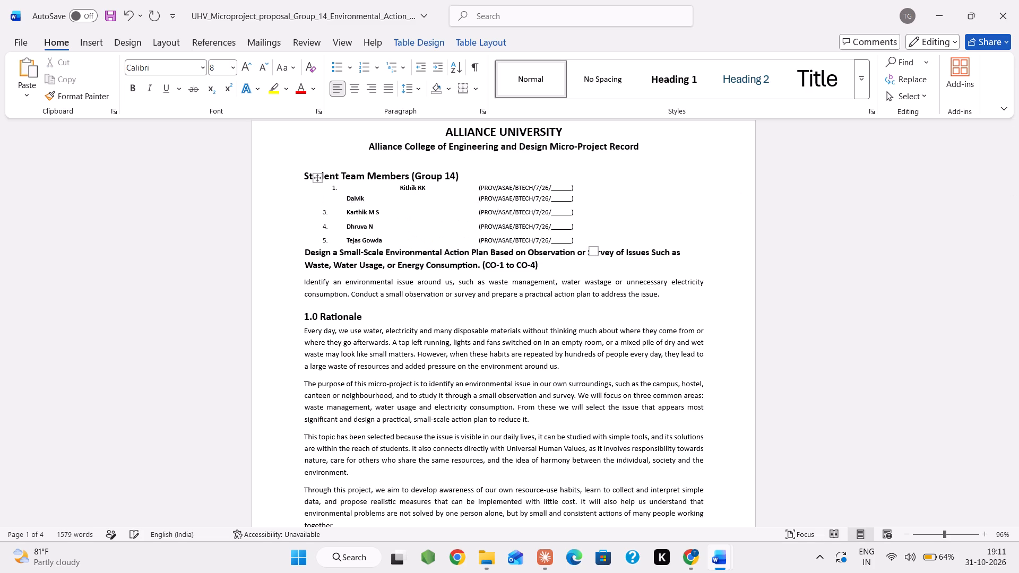
left_click(354, 82)
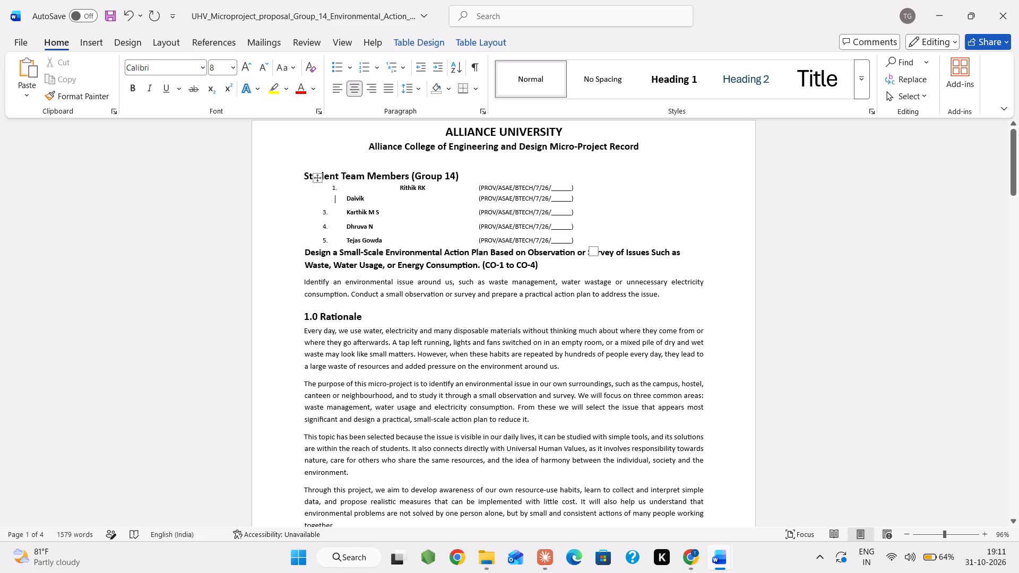
key("2")
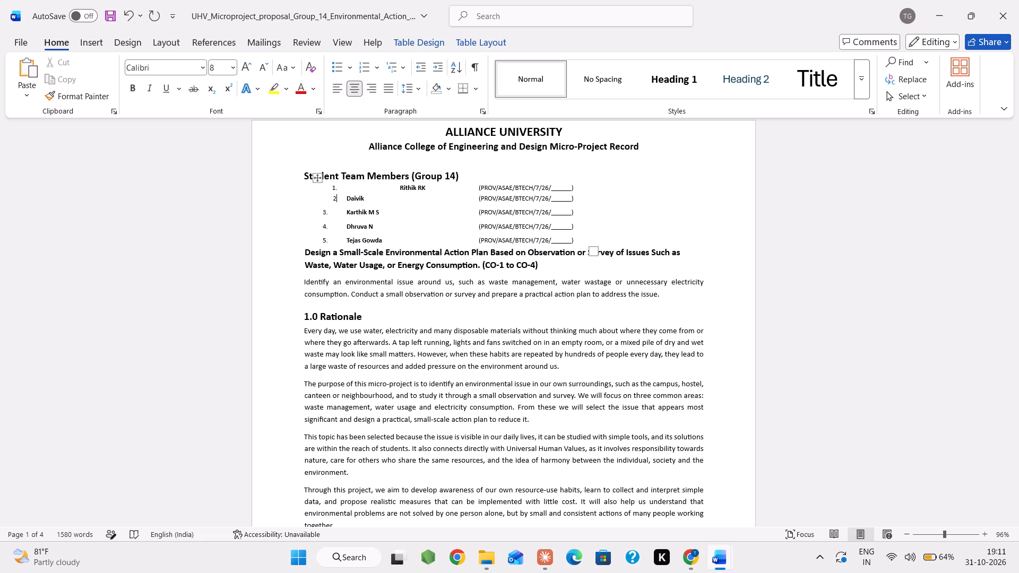
type("nb")
key("space")
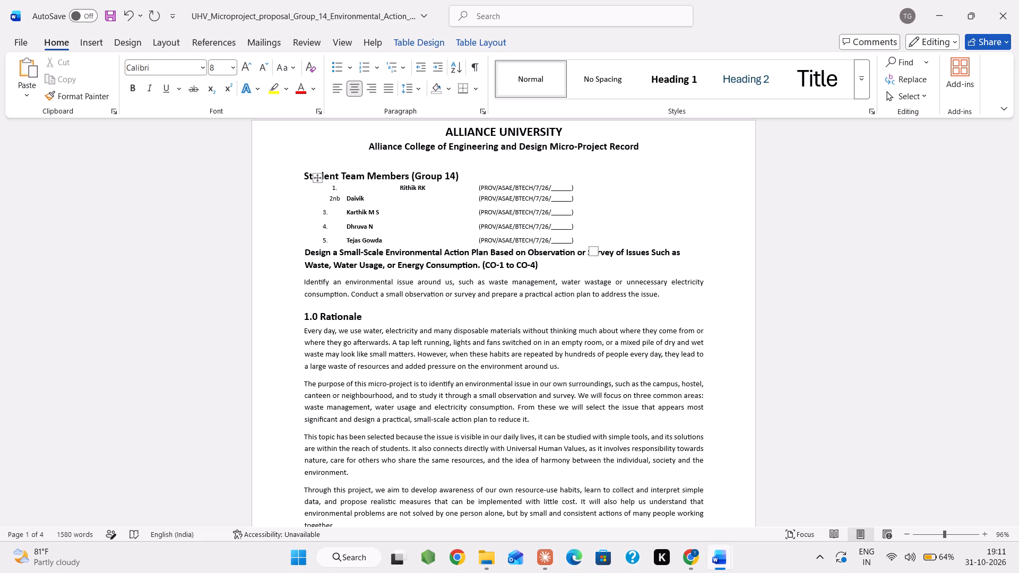
key("BackSpace")
key("BackSpace")
key("BackSpace")
left_click(333, 198)
key("period")
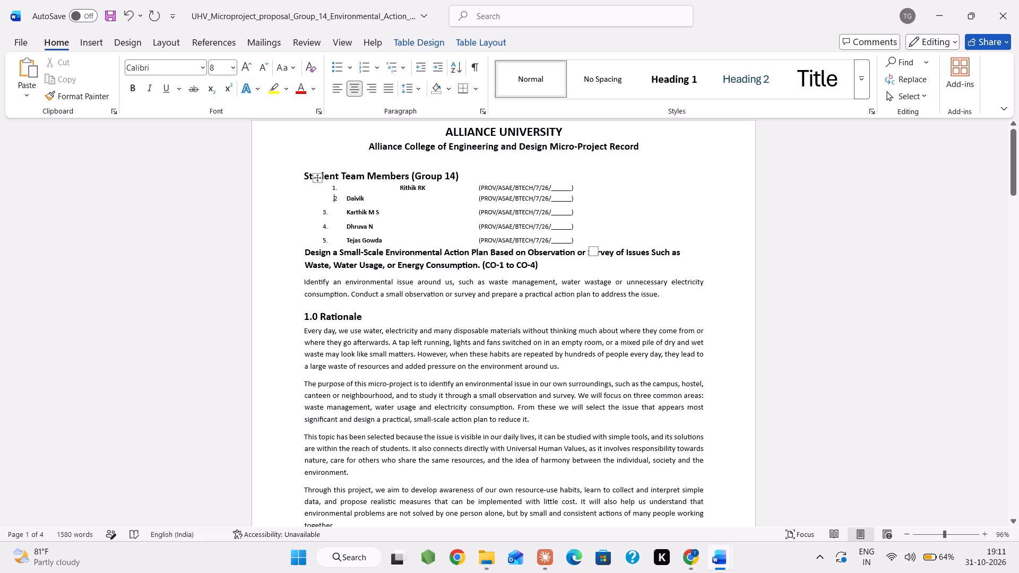
key("BackSpace")
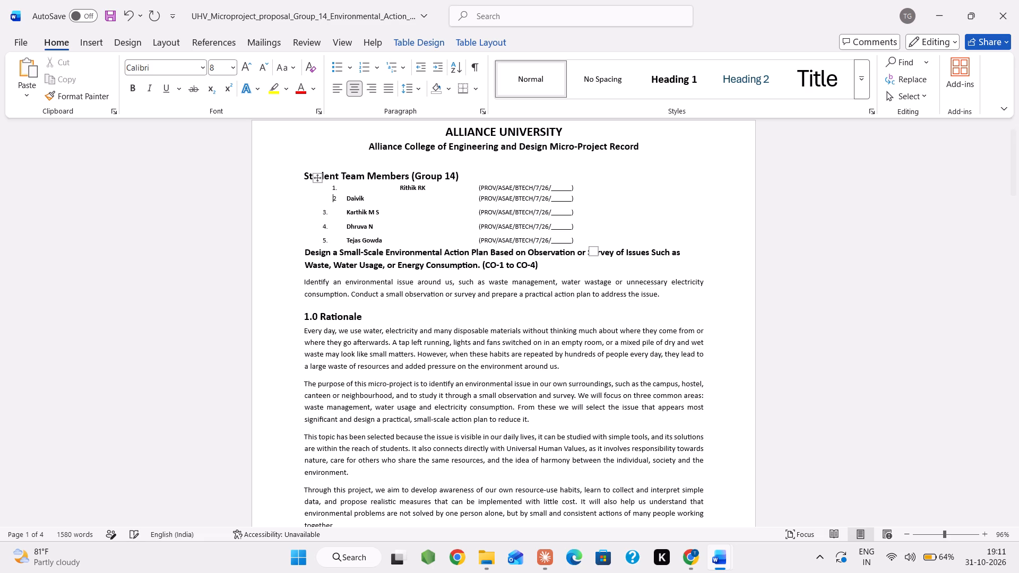
key("Right")
key("period")
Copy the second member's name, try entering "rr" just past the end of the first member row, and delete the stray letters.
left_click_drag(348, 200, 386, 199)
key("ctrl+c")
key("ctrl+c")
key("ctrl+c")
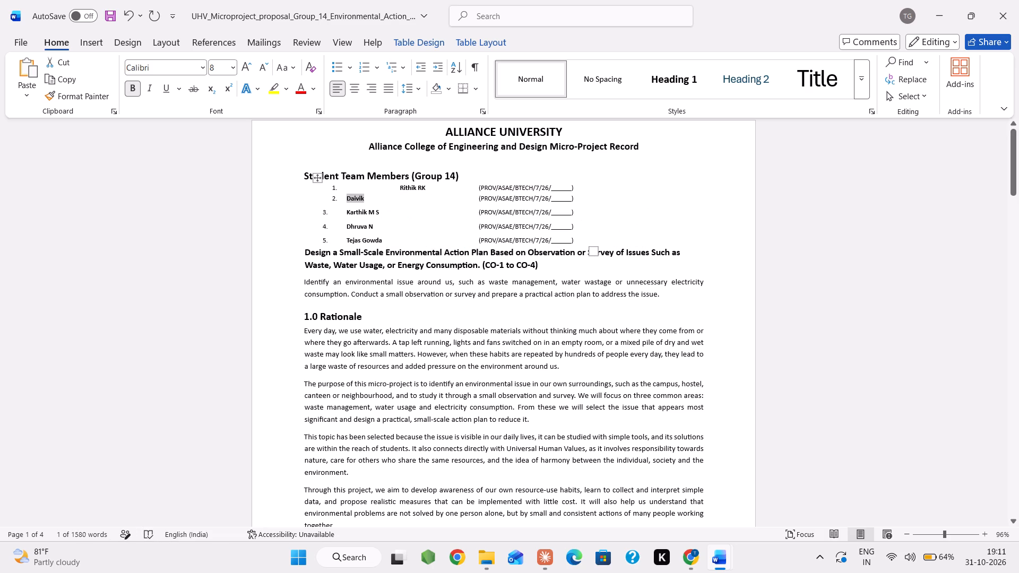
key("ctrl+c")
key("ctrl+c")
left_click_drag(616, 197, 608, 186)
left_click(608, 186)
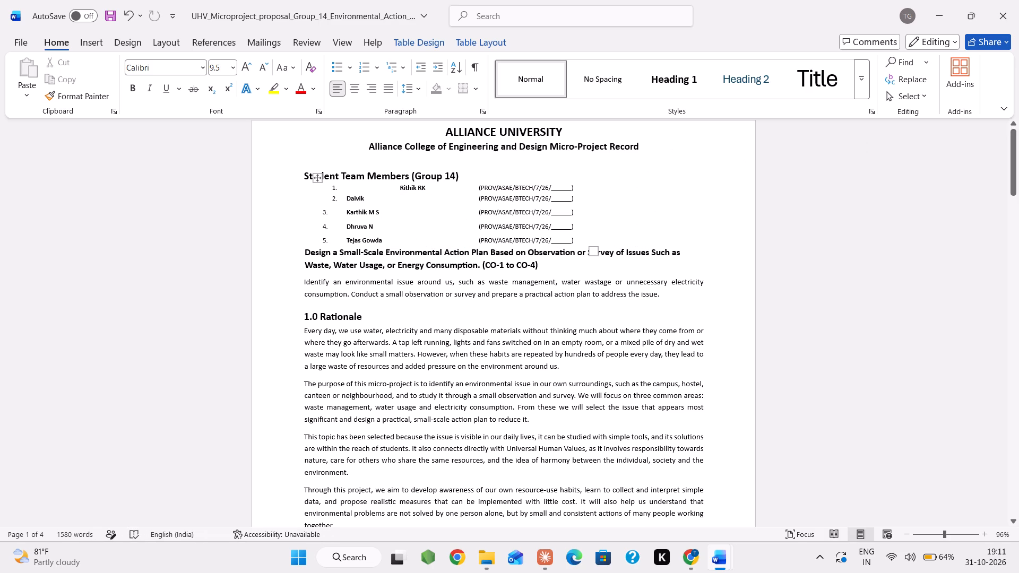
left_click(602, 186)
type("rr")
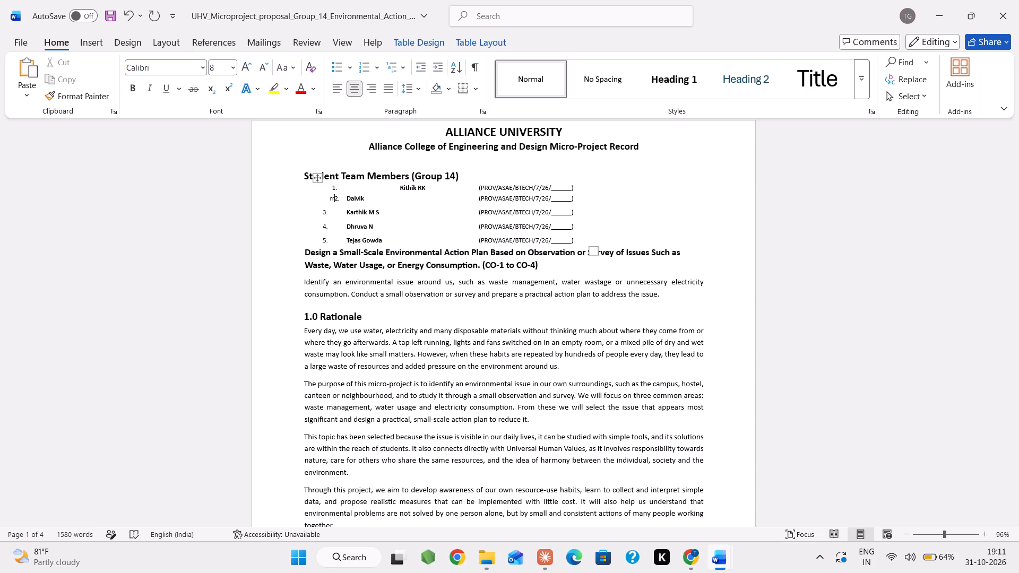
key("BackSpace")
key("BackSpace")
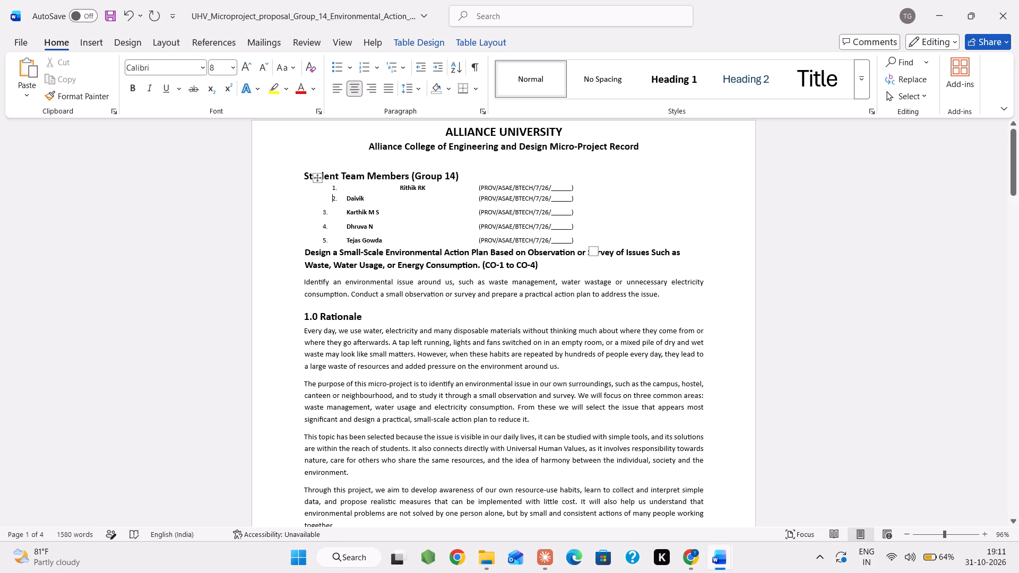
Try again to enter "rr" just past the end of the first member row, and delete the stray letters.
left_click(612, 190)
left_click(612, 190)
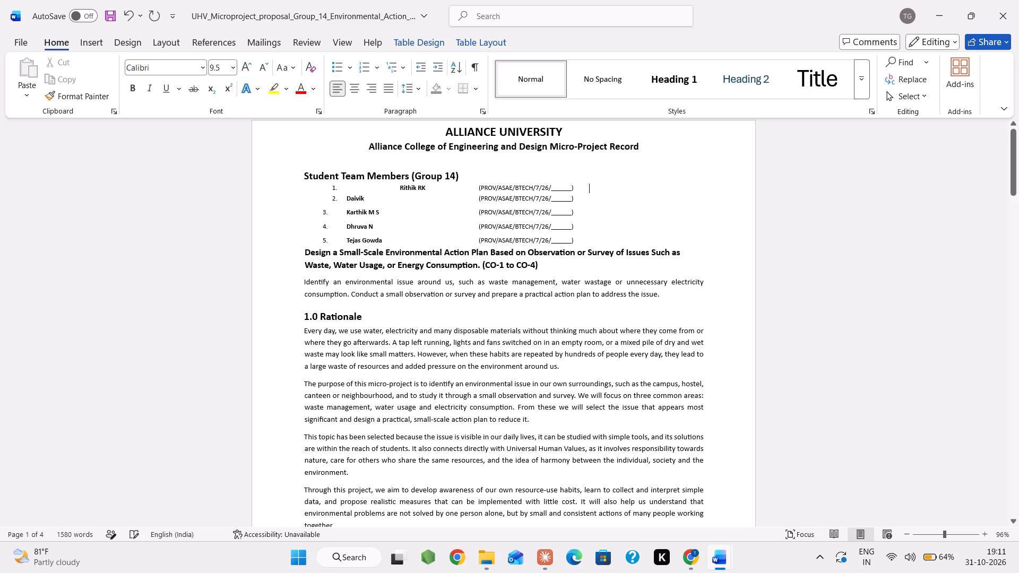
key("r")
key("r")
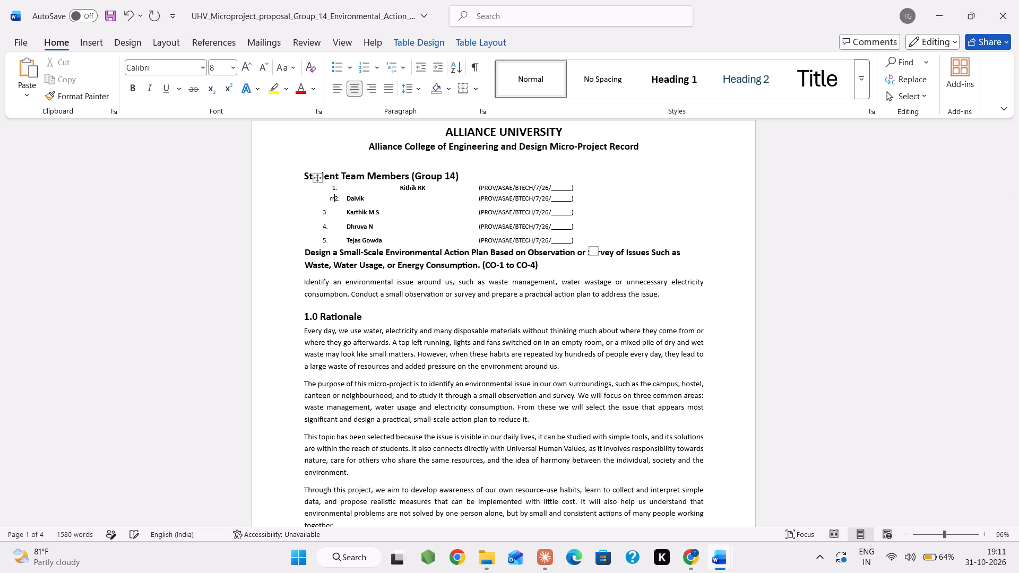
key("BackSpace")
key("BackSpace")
Try a bullet in the second member row's number cell, and clear both the bullet and the number from it.
left_click(336, 71)
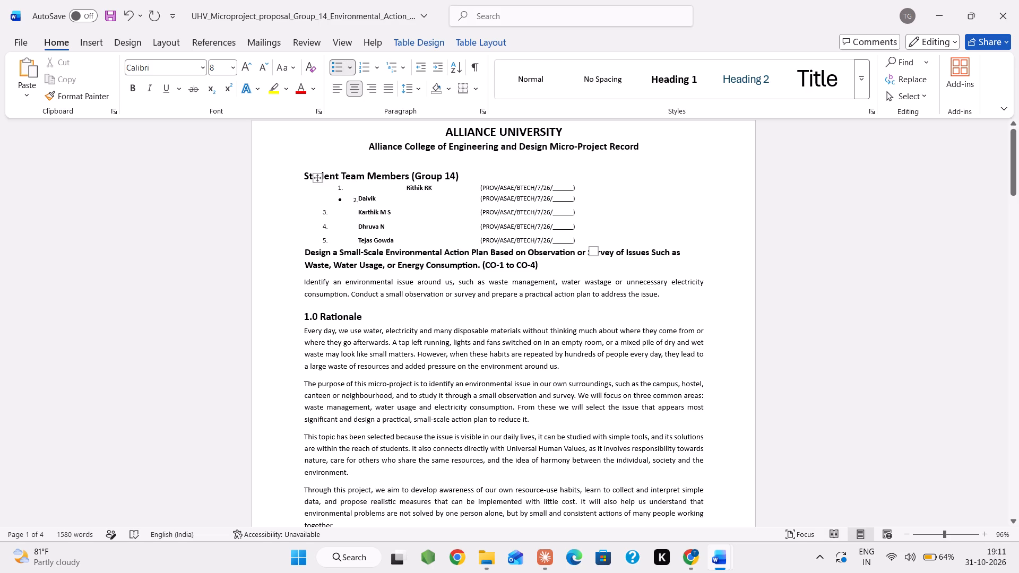
key("Right")
key("Right")
key("BackSpace")
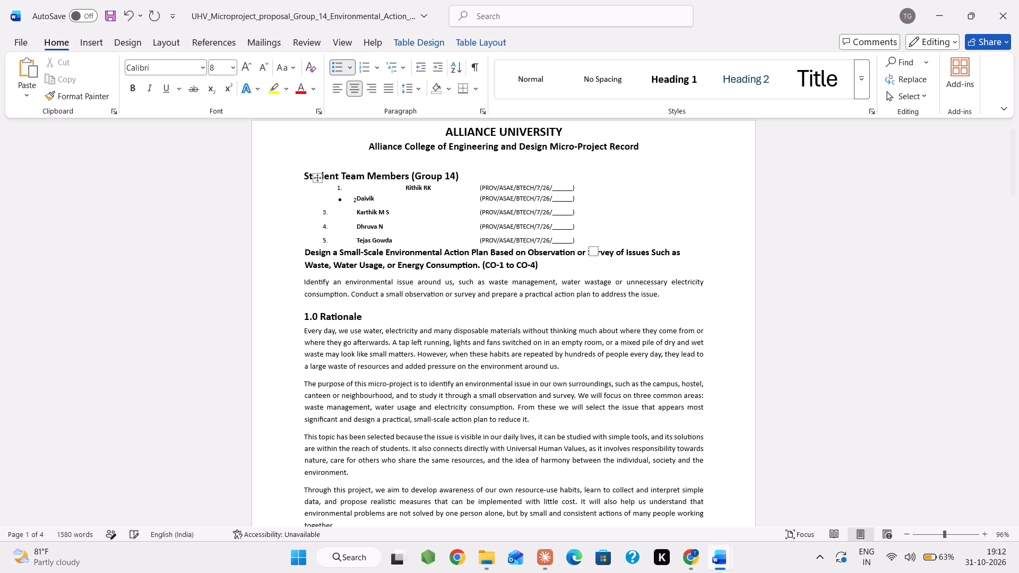
key("BackSpace")
key("BackSpace")
key("BackSpace")
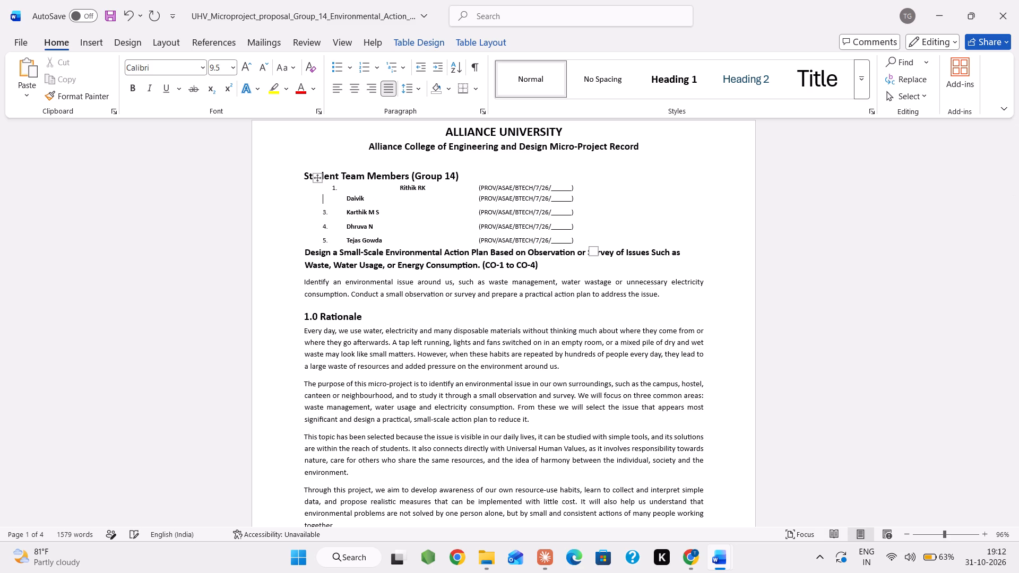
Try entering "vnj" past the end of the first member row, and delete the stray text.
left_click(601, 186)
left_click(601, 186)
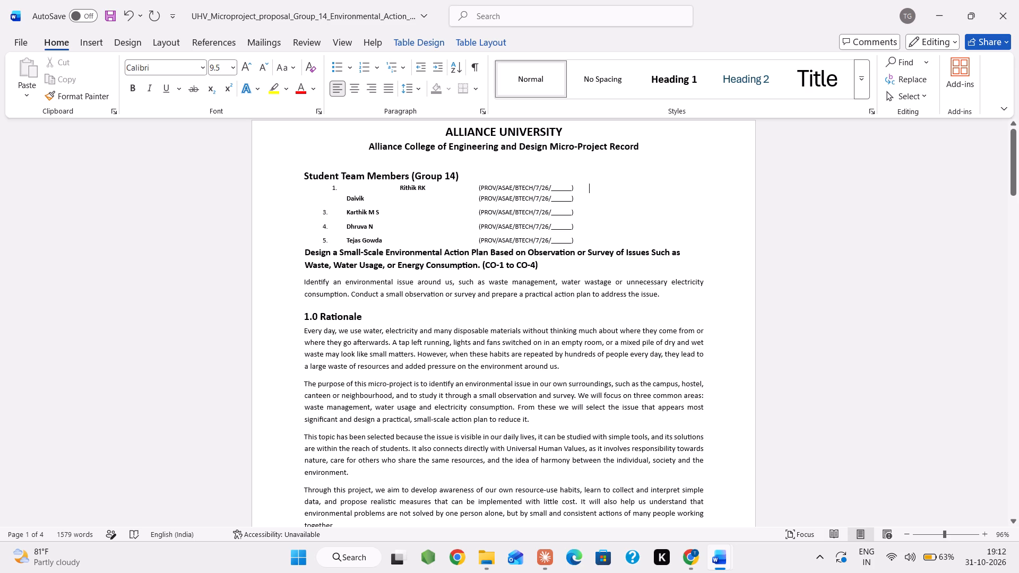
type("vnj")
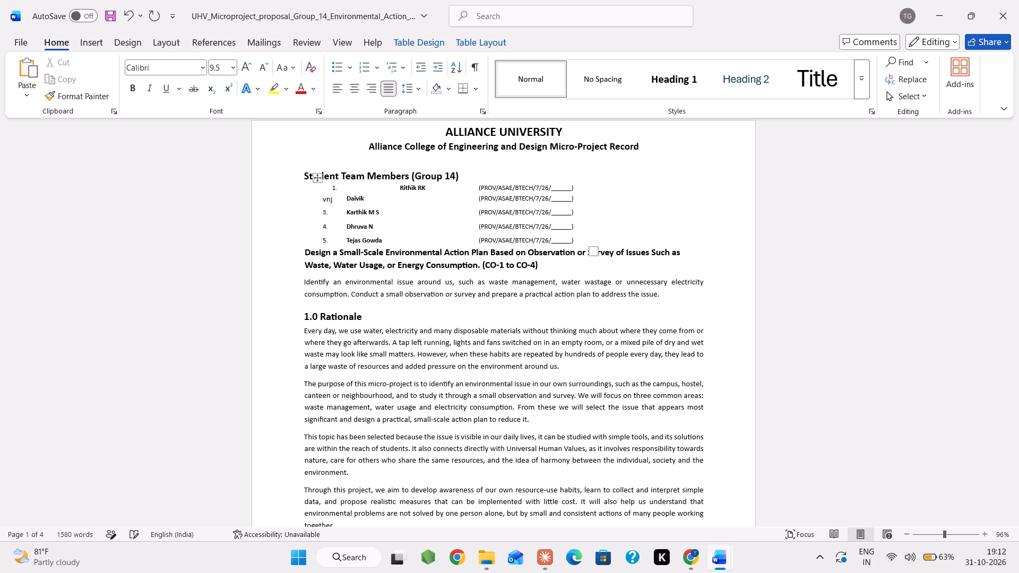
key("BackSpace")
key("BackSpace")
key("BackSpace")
Insert two blank columns between the member names and the registration-number column of the team table.
left_click(475, 180)
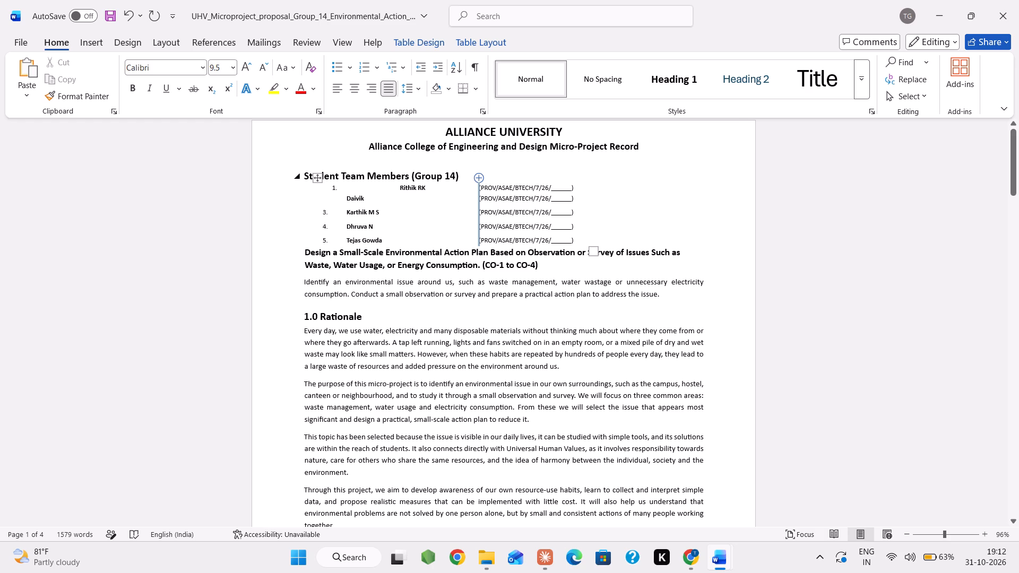
left_click(478, 177)
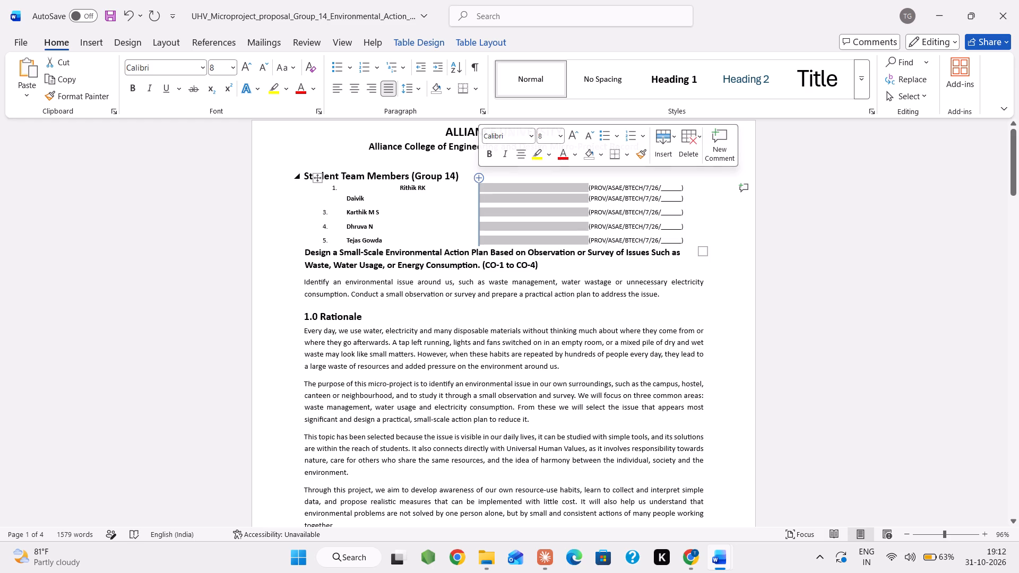
left_click(476, 178)
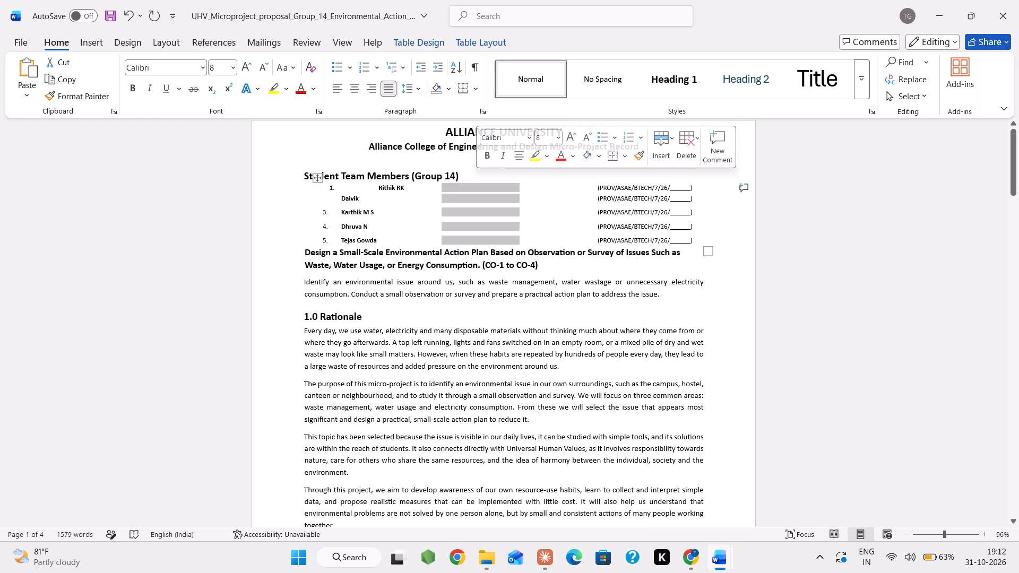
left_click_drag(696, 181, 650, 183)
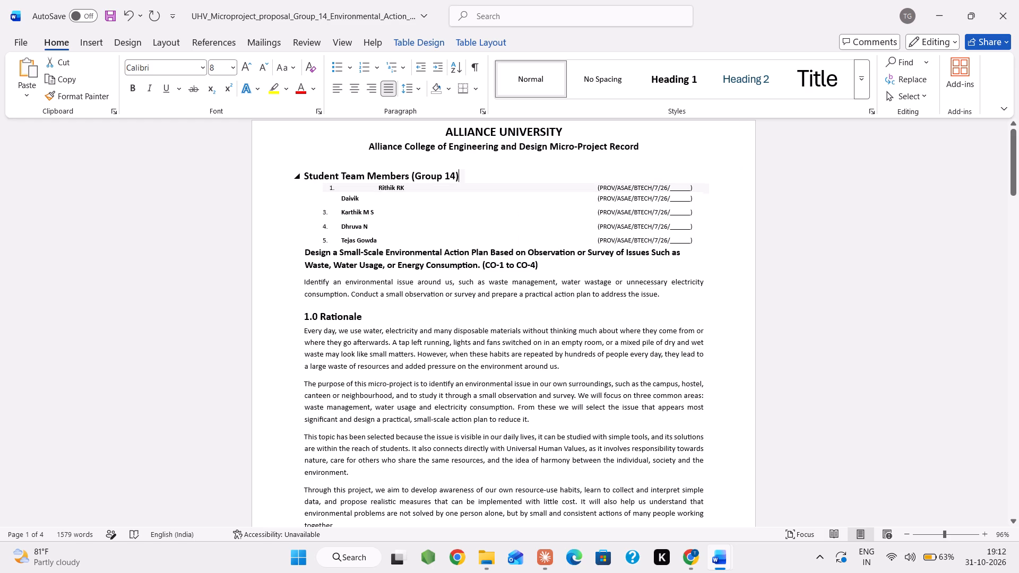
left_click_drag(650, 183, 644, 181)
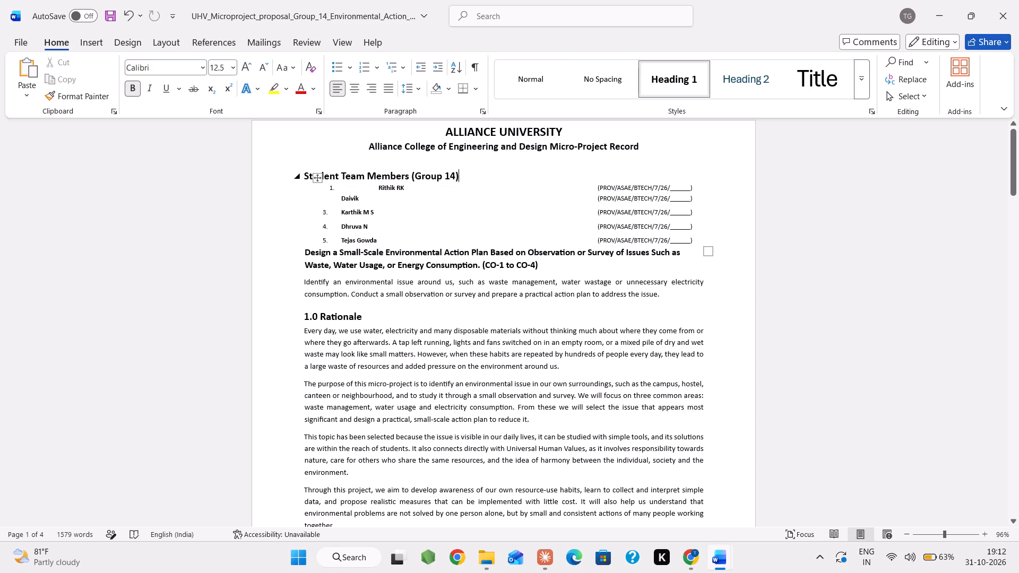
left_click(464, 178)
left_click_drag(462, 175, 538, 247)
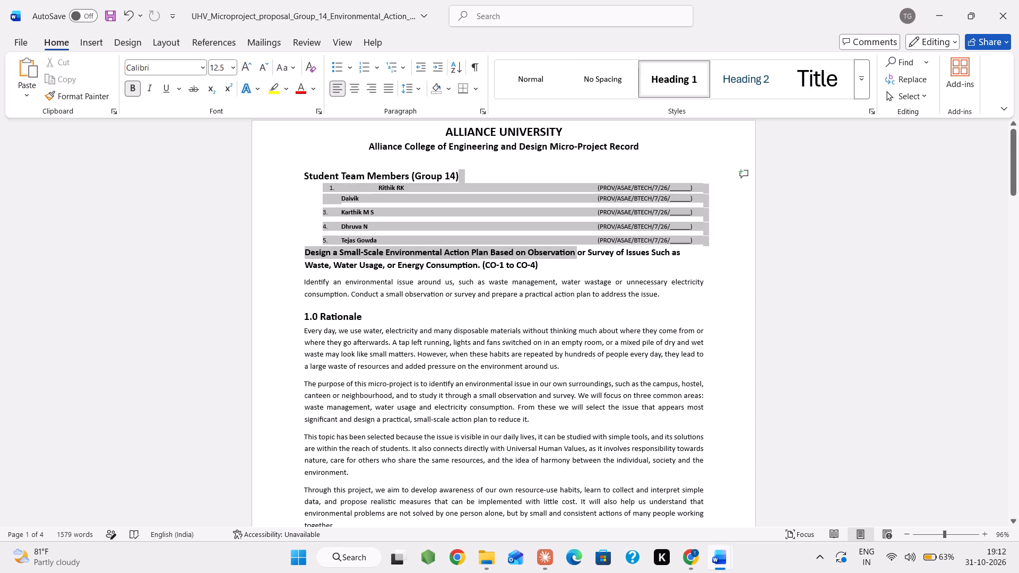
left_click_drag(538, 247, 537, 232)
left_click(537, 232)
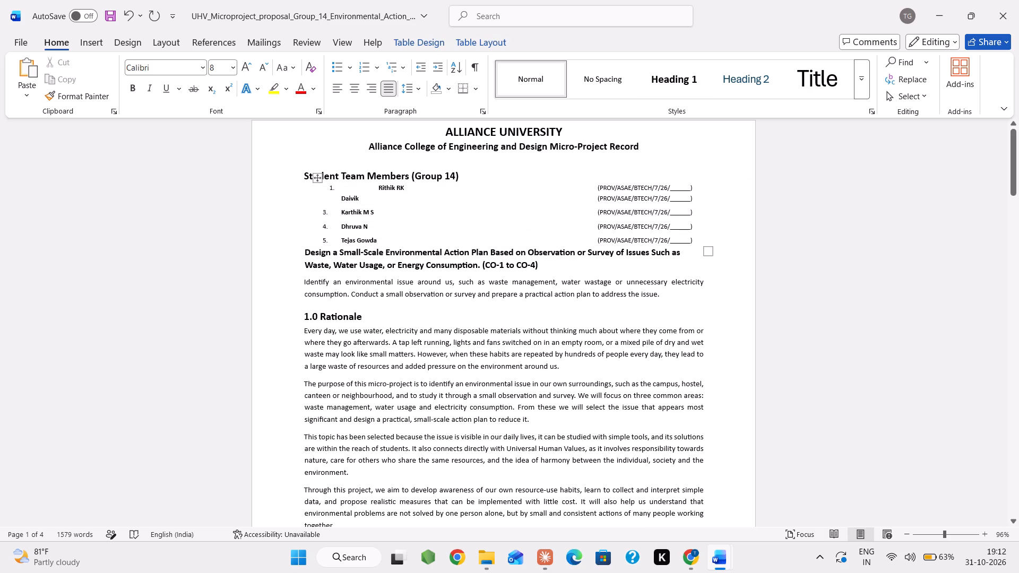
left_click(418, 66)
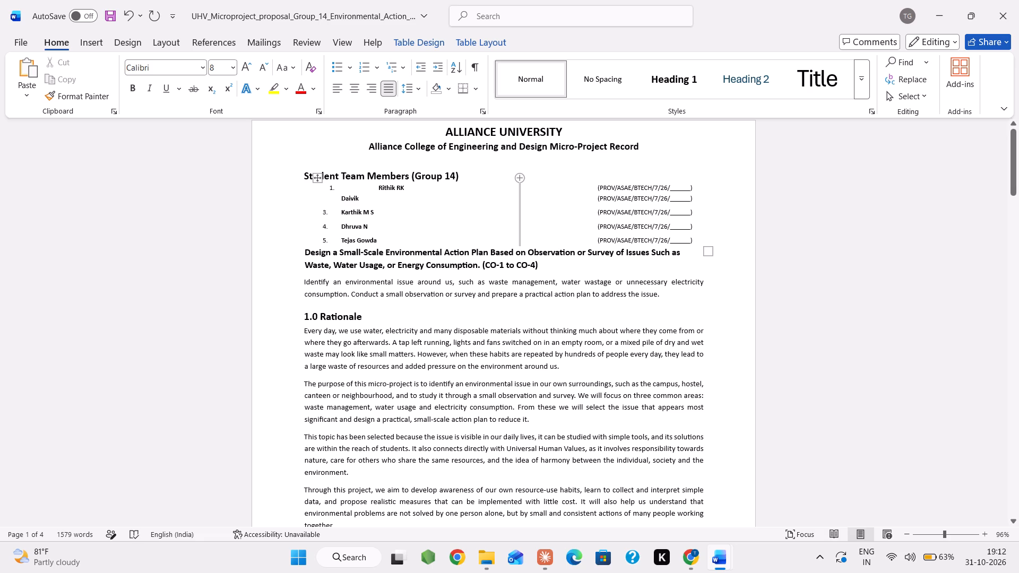
Insert another blank column at the boundary between the two blank columns in the team member table.
left_click(516, 184)
left_click(521, 178)
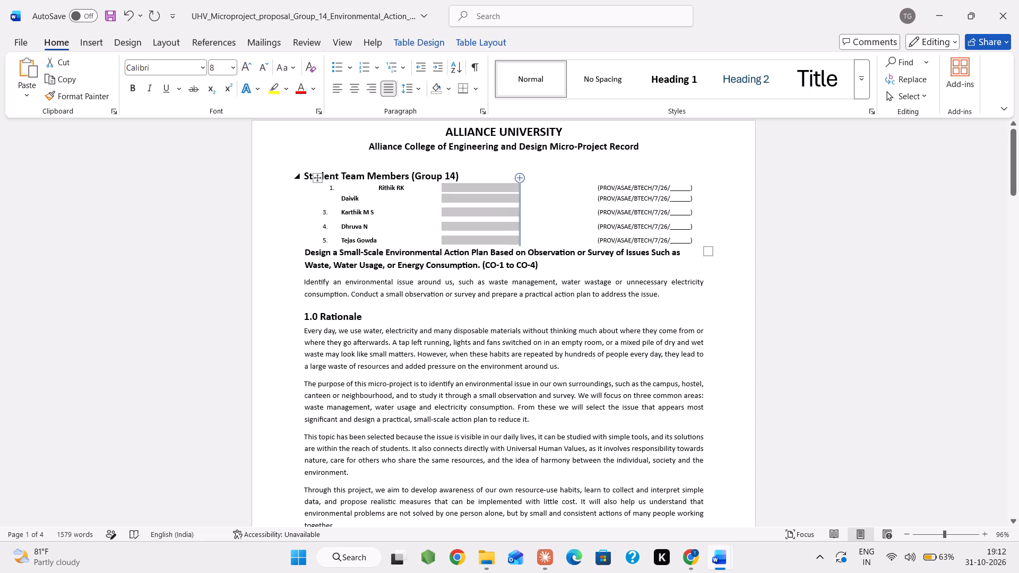
left_click(521, 178)
left_click(521, 178)
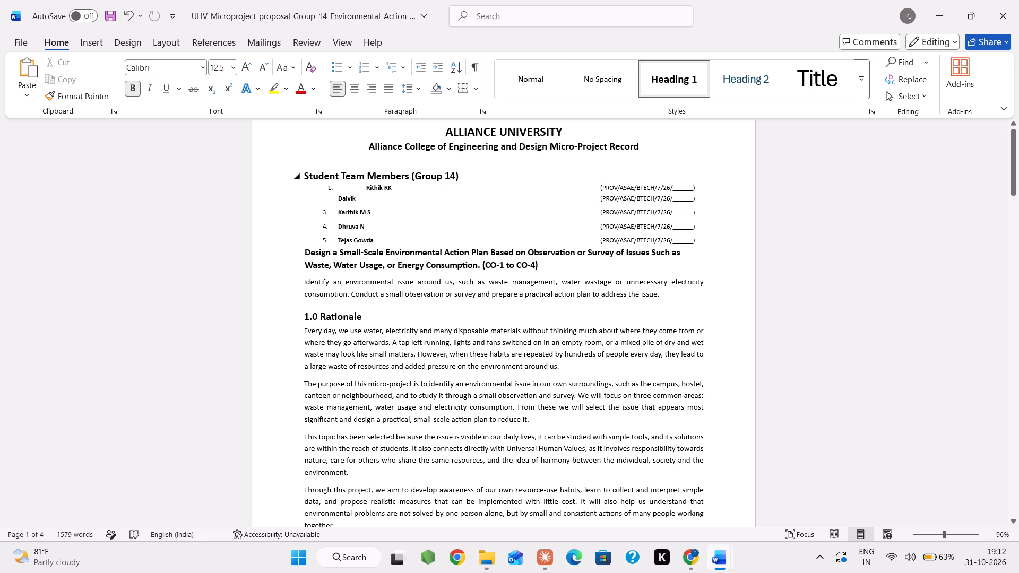
Copy the registration-number column, insert a blank column before it, and paste the copy between the member names and the original column.
left_click_drag(514, 177, 599, 189)
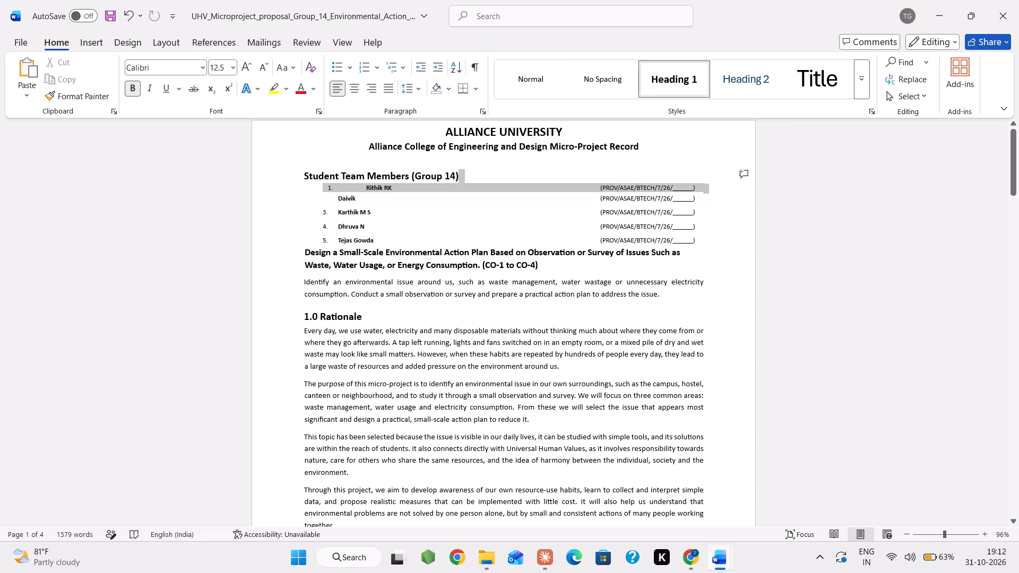
left_click_drag(599, 189, 703, 193)
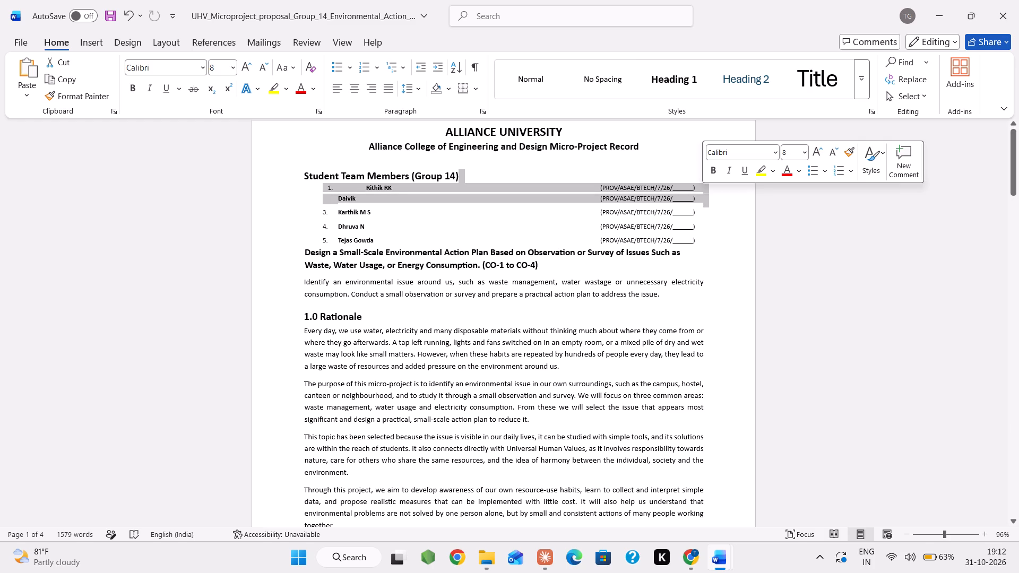
left_click(682, 154)
left_click_drag(703, 241, 692, 229)
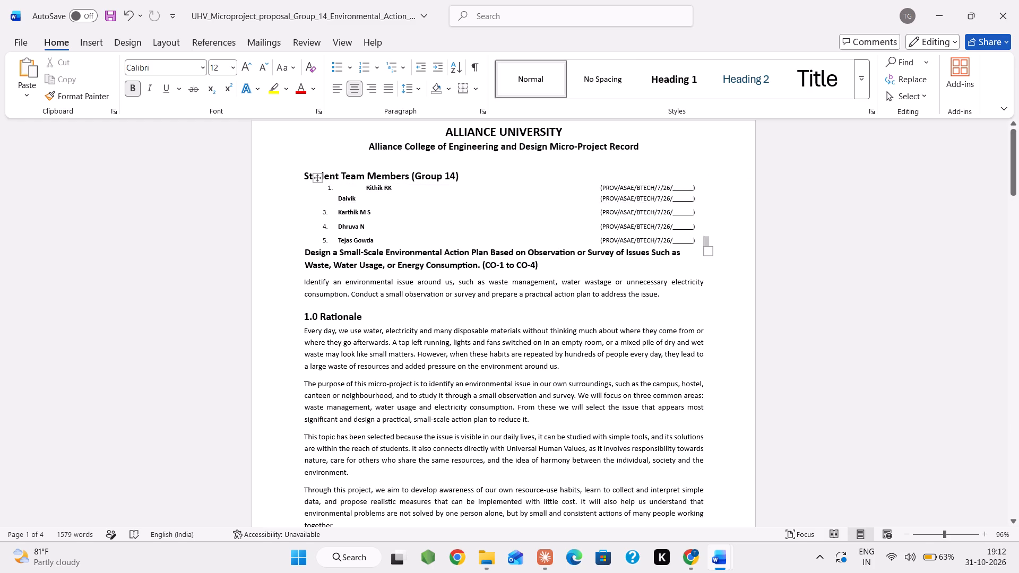
left_click_drag(692, 229, 603, 178)
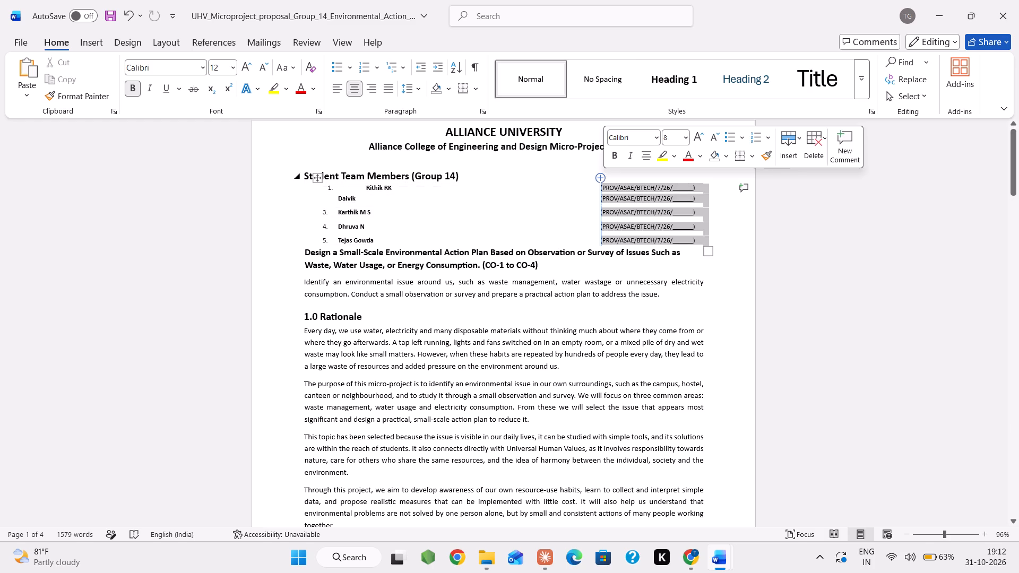
key("ctrl+c")
key("ctrl+c")
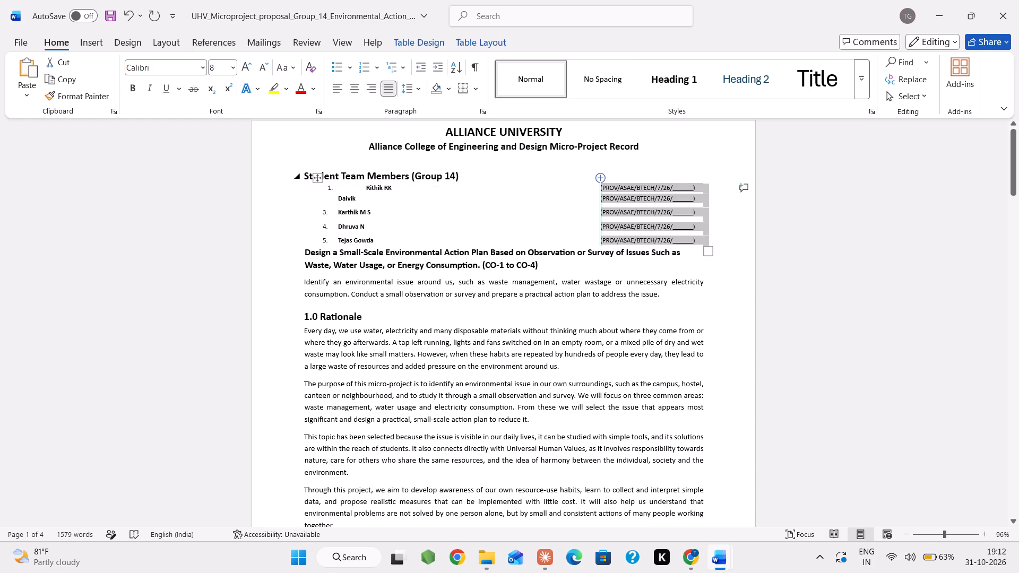
left_click(598, 177)
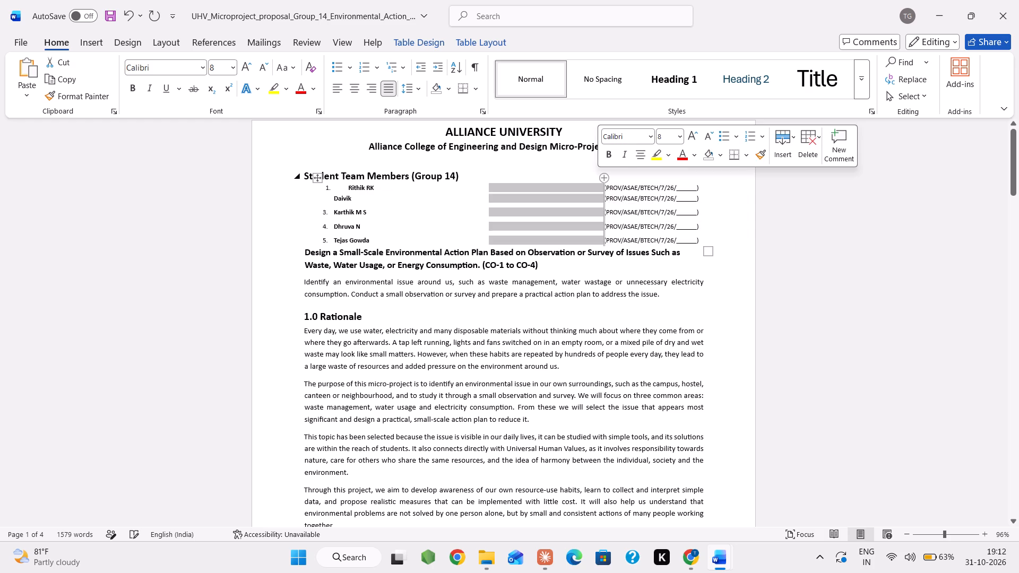
left_click_drag(602, 180, 587, 180)
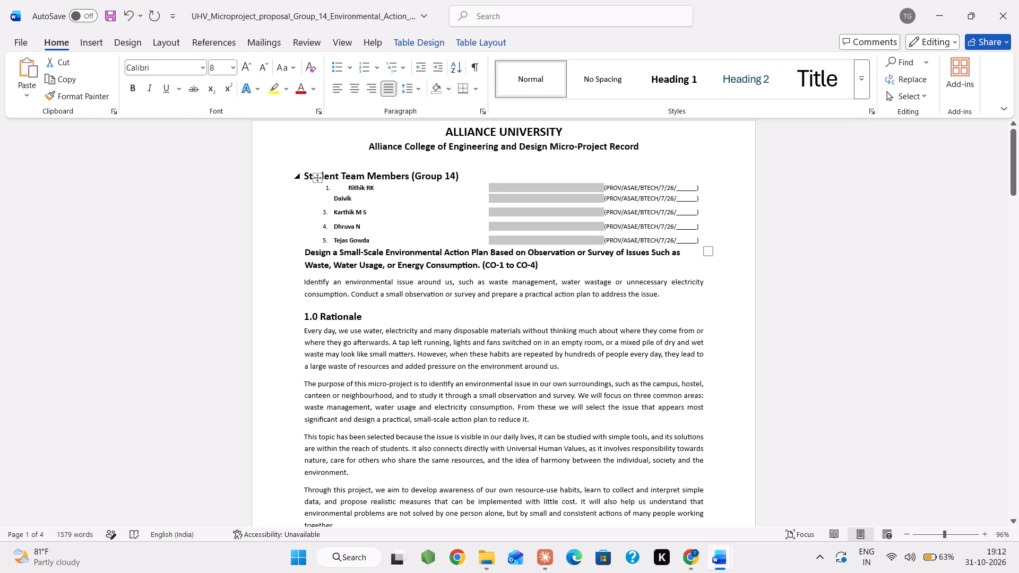
left_click_drag(587, 180, 483, 188)
left_click(483, 188)
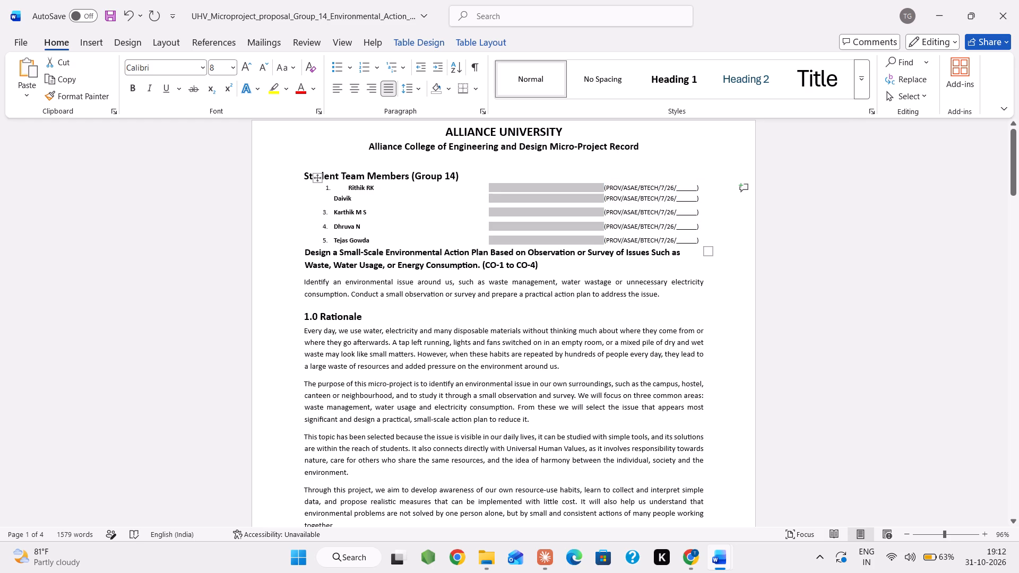
left_click(487, 188)
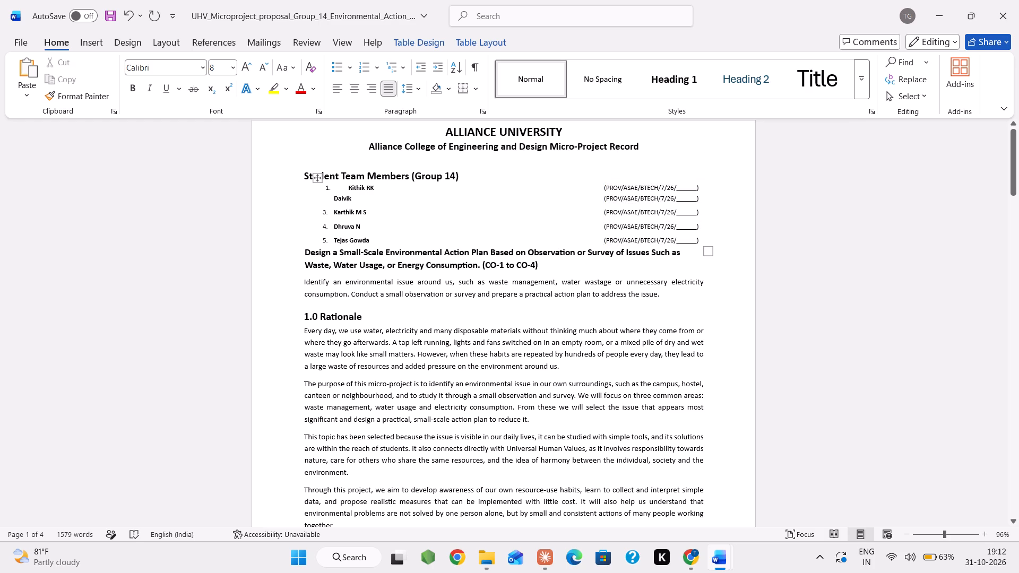
key("ctrl+v")
left_click(487, 188, "ctrl")
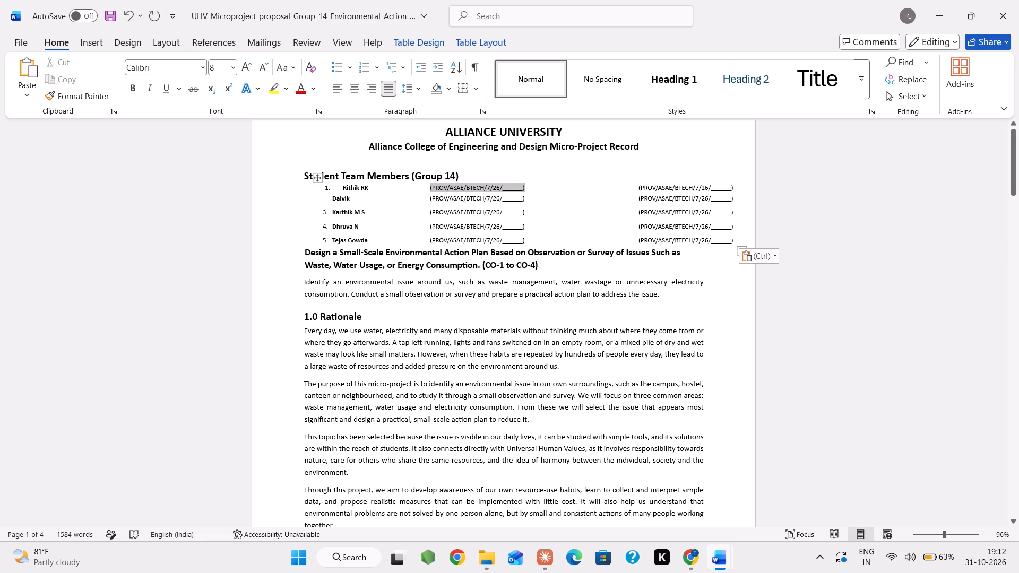
Delete the duplicate registration-number column at the far end of the team member table.
left_click_drag(639, 185, 725, 250)
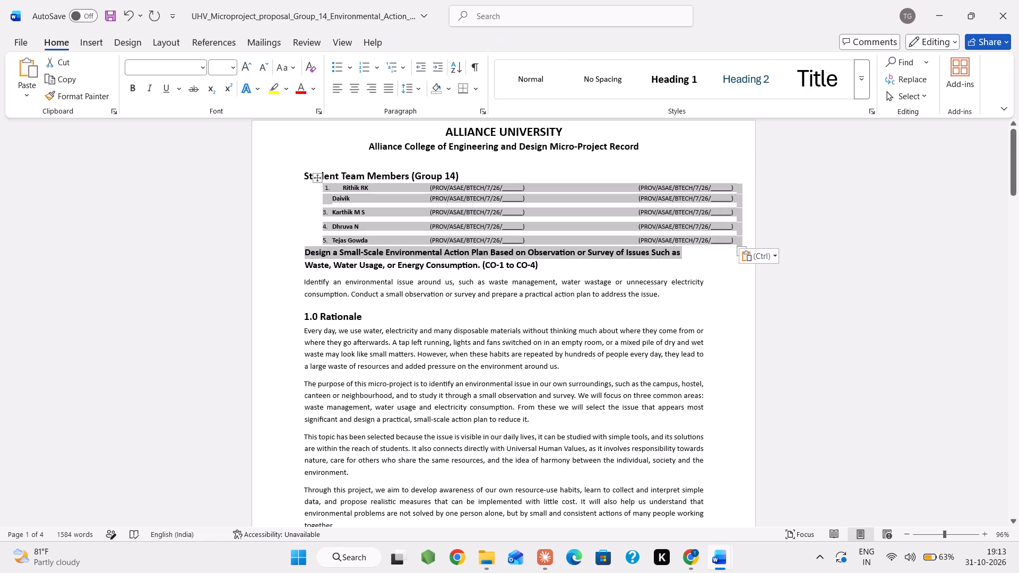
left_click(611, 174)
left_click_drag(637, 186, 649, 190)
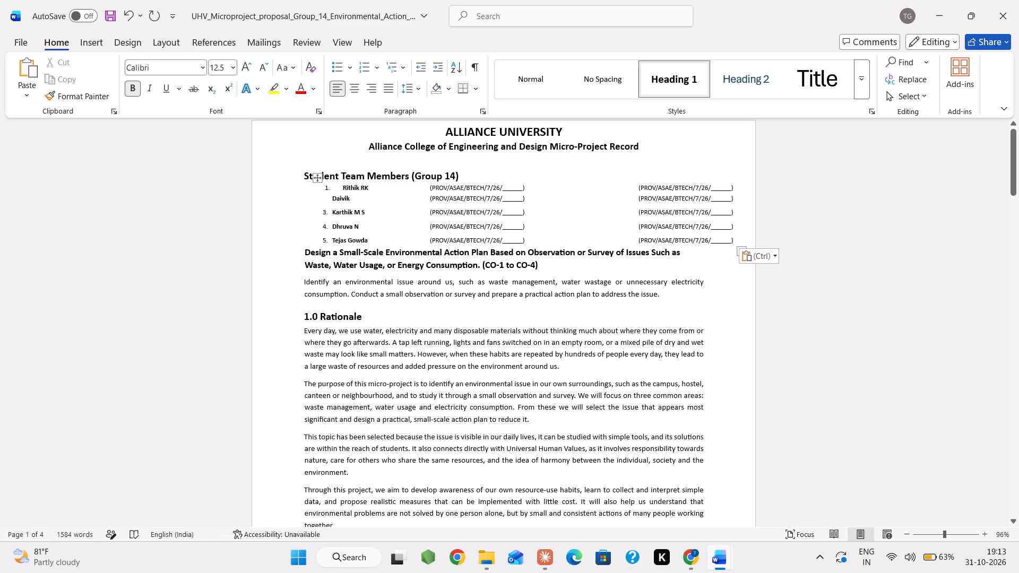
left_click_drag(649, 190, 642, 187)
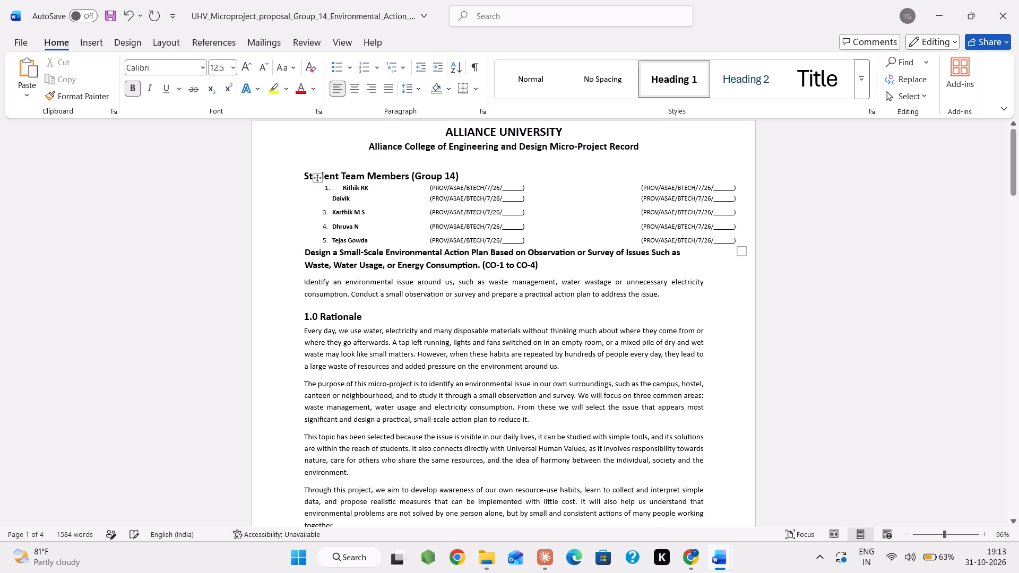
left_click_drag(641, 187, 716, 242)
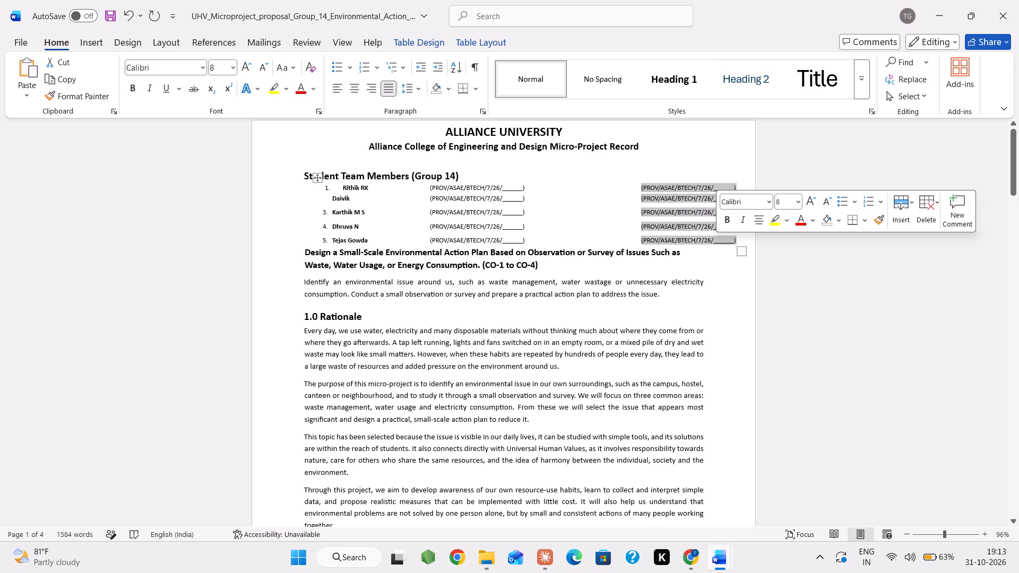
key("BackSpace")
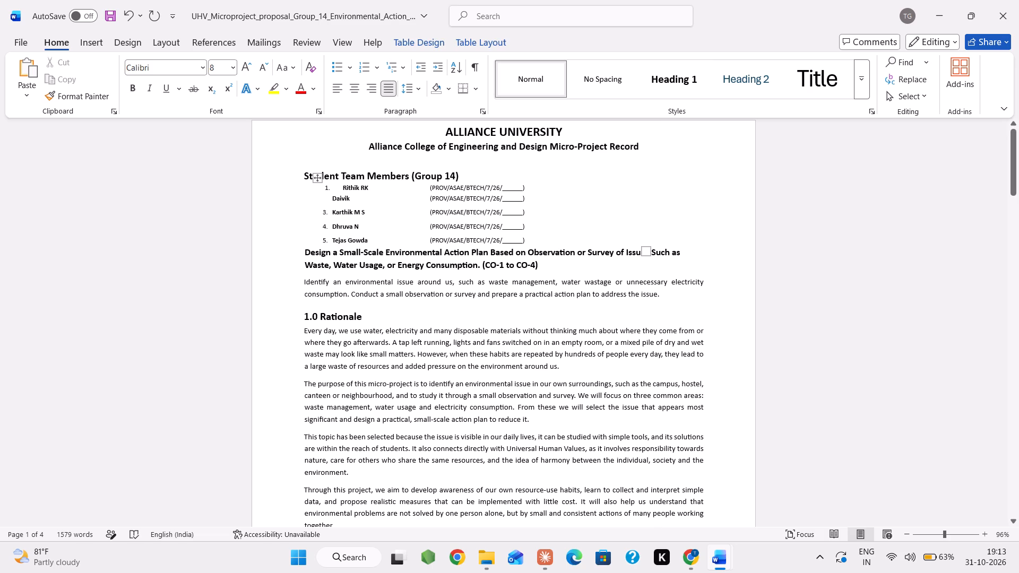
Copy the serial-number and member-name columns and paste them after the registration-number column.
left_click_drag(375, 187, 326, 224)
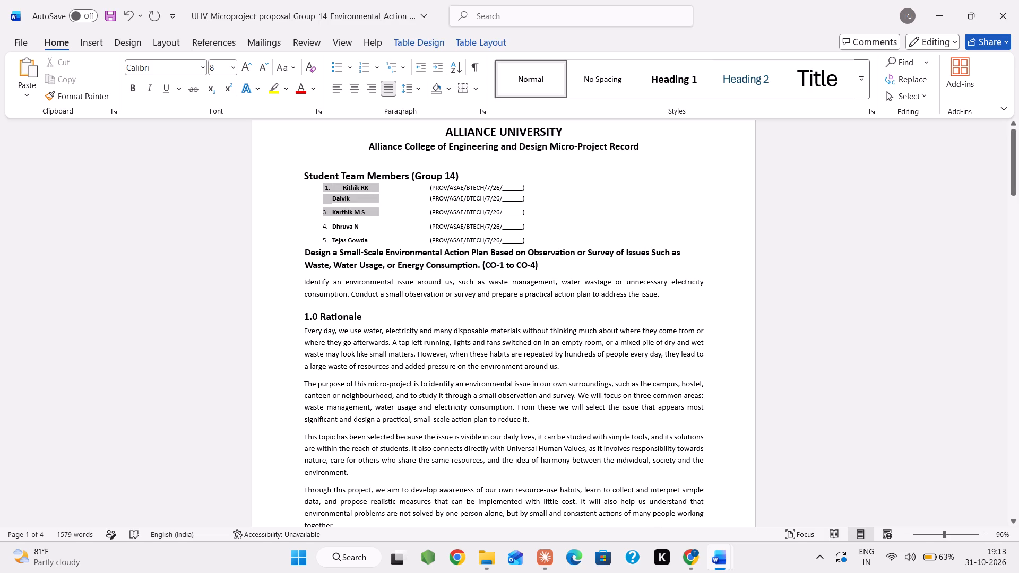
left_click_drag(326, 224, 326, 238)
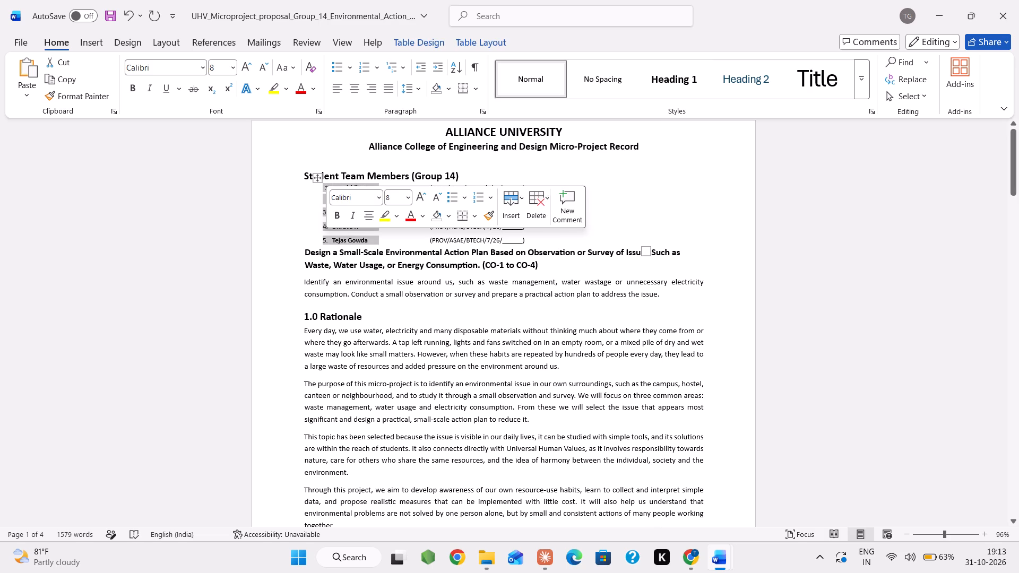
key("ctrl+c")
key("ctrl+c")
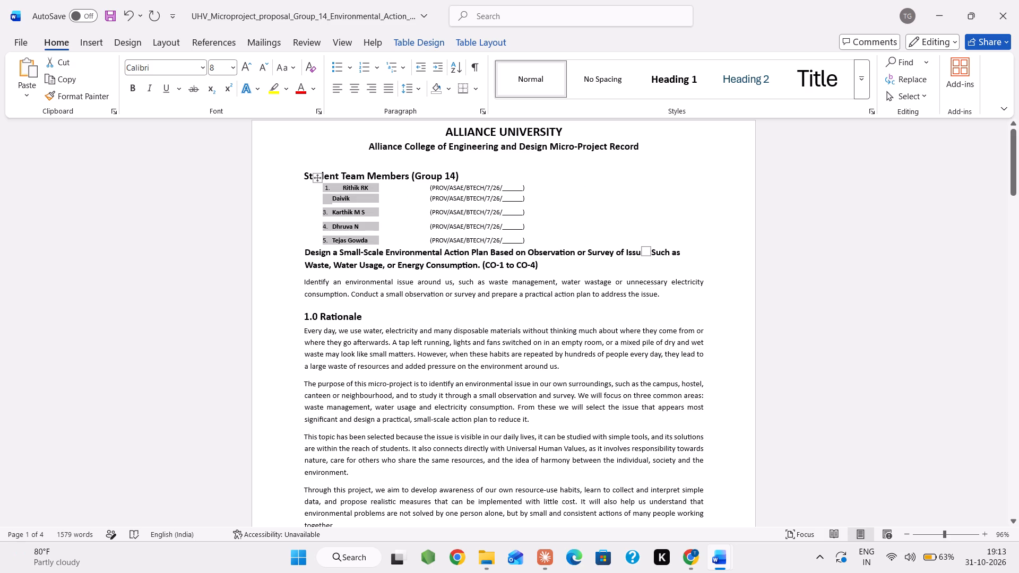
left_click(569, 189)
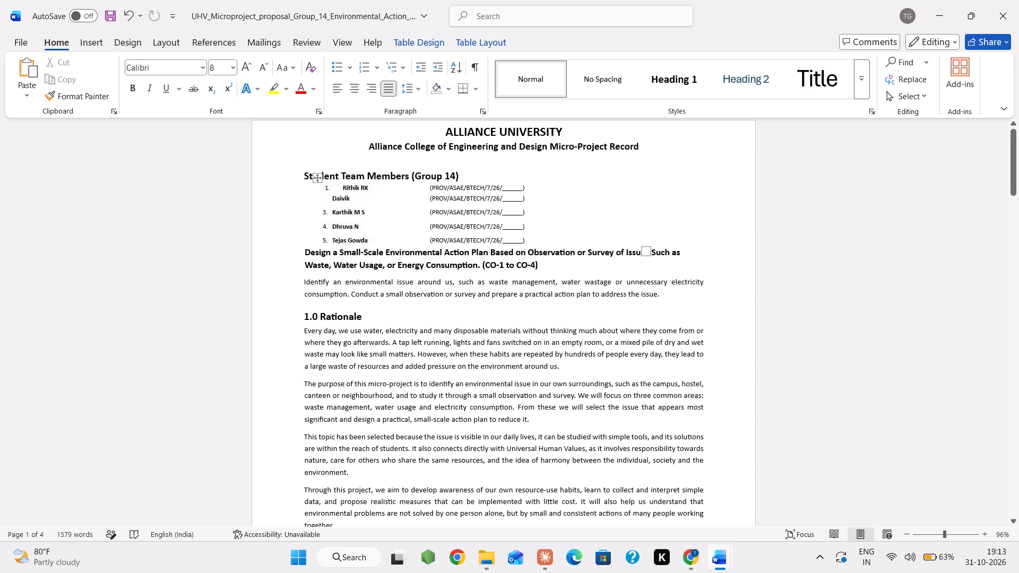
key("ctrl+v")
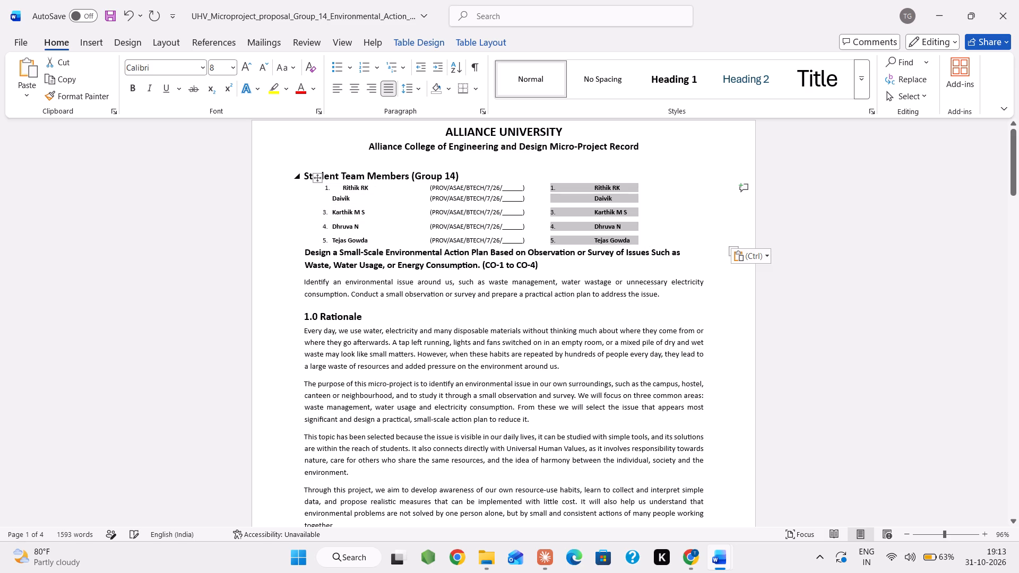
Delete the original serial-number and member-name columns from the start of the team table.
left_click_drag(379, 185, 331, 189)
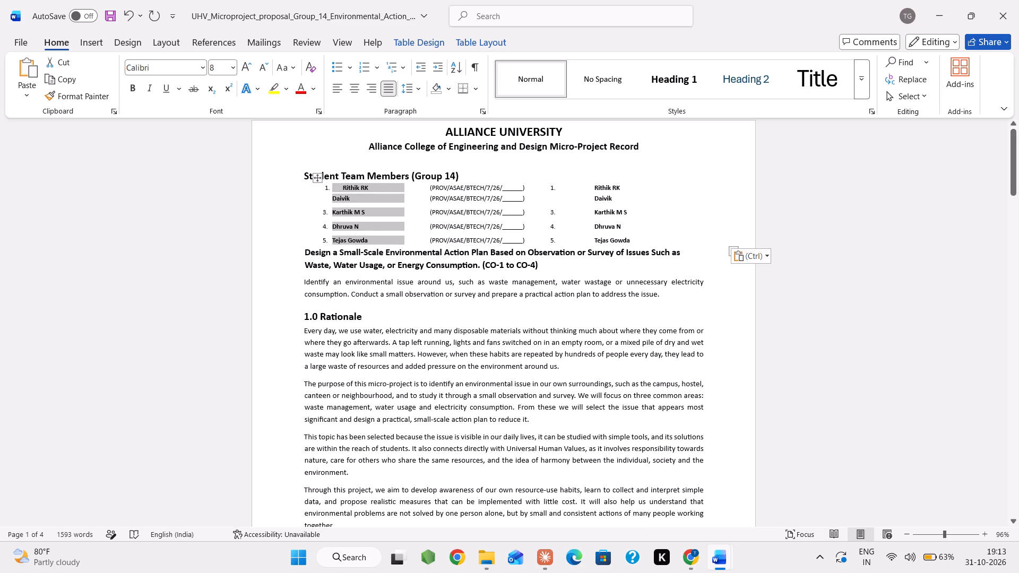
left_click_drag(331, 189, 325, 189)
key("BackSpace")
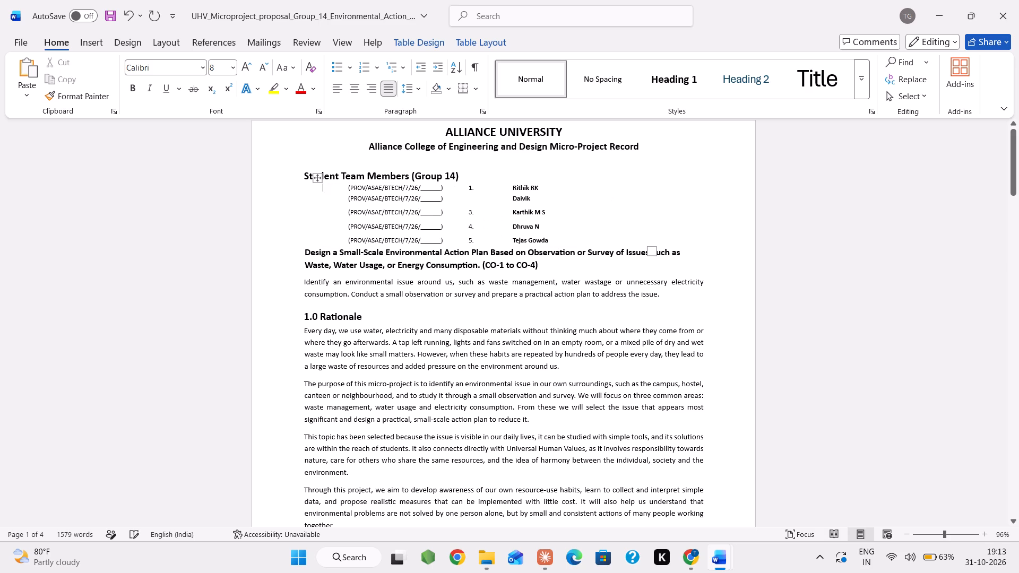
Enter "2." as the serial number in the second member row.
left_click(473, 203)
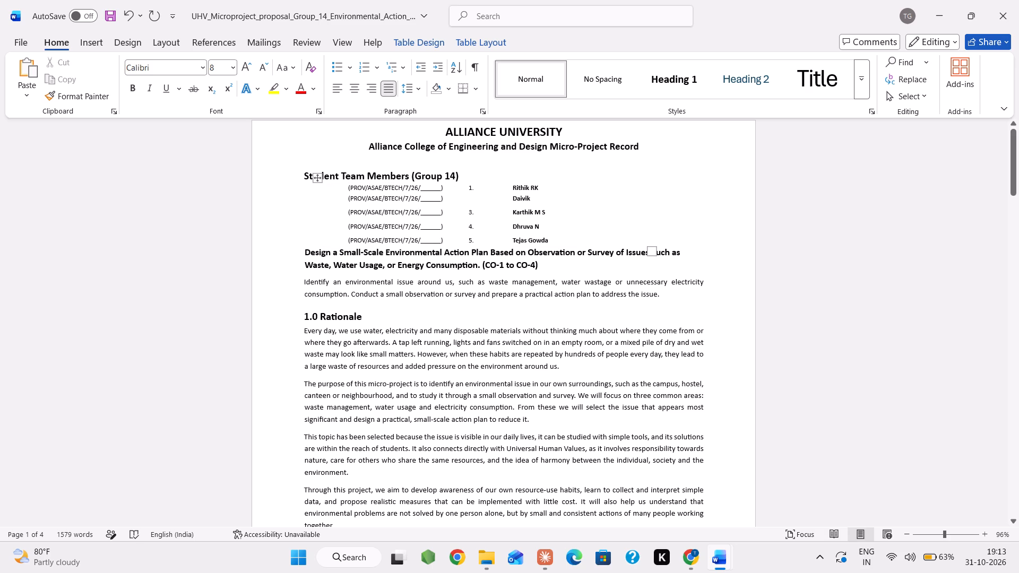
left_click(473, 201)
key("2")
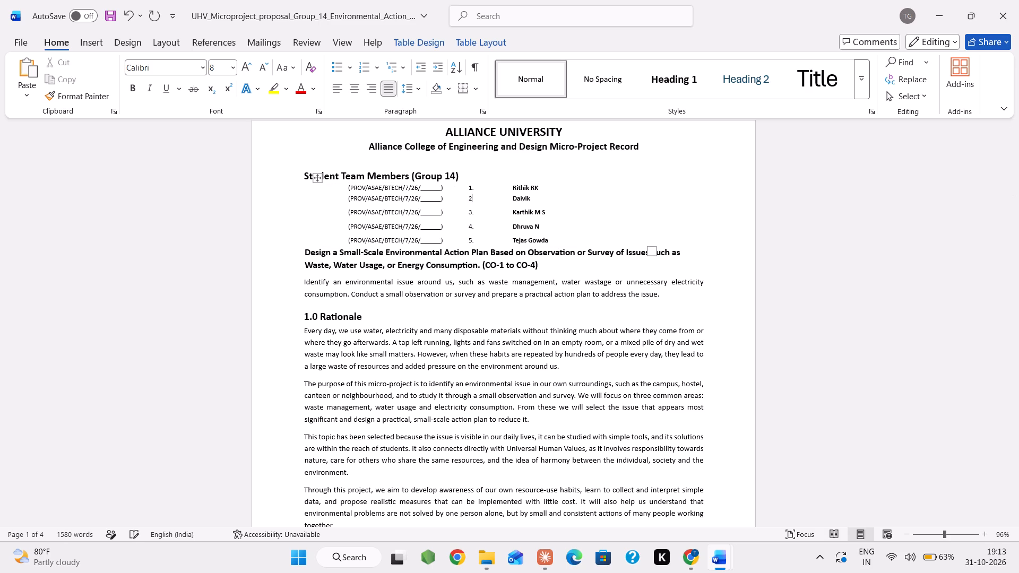
key("period")
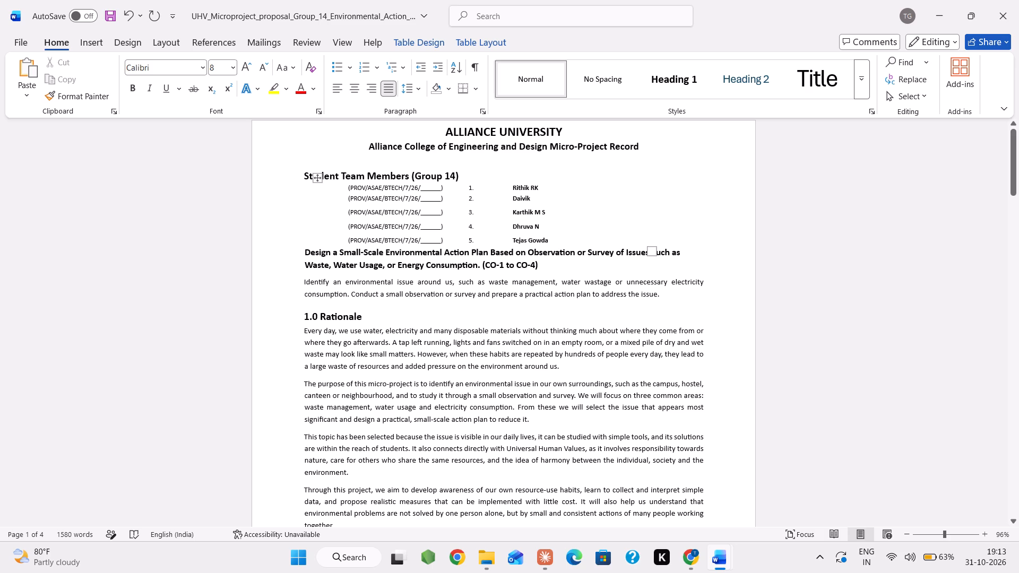
Widen the blank first column and narrow the columns between the registration numbers and member names.
left_click_drag(348, 187, 455, 225)
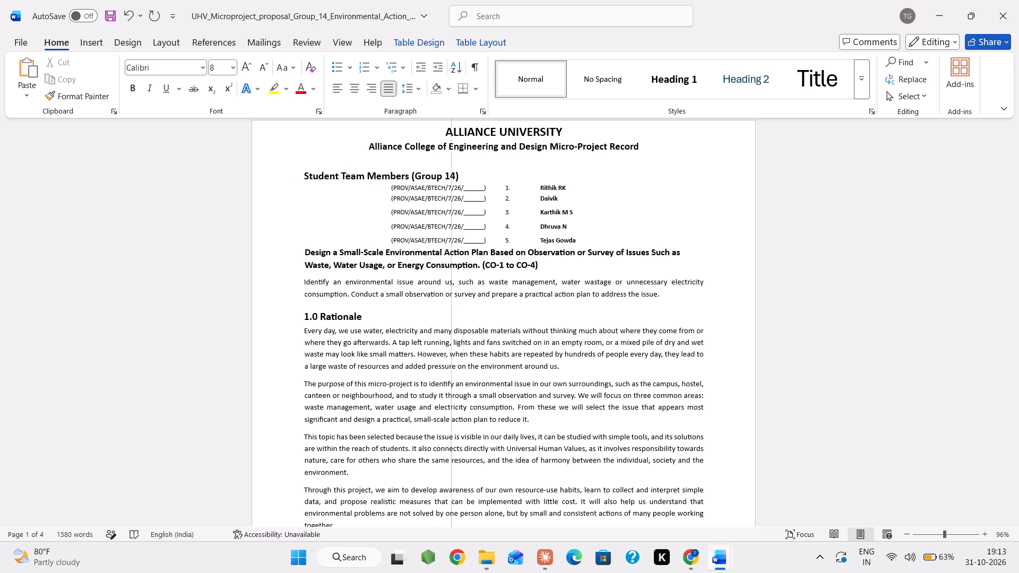
left_click_drag(455, 225, 541, 209)
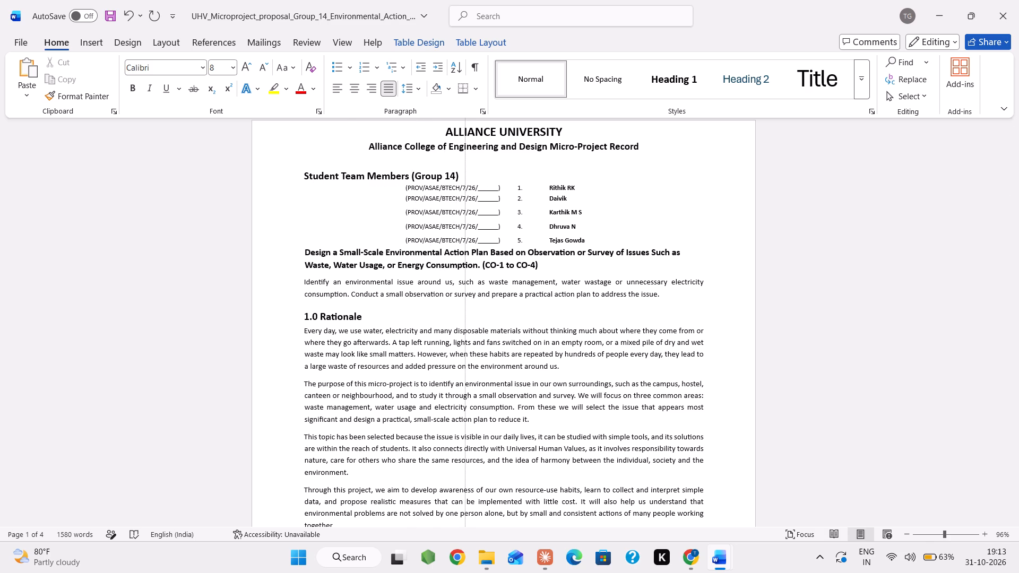
left_click_drag(541, 209, 523, 206)
left_click_drag(401, 196, 387, 205)
left_click(387, 205)
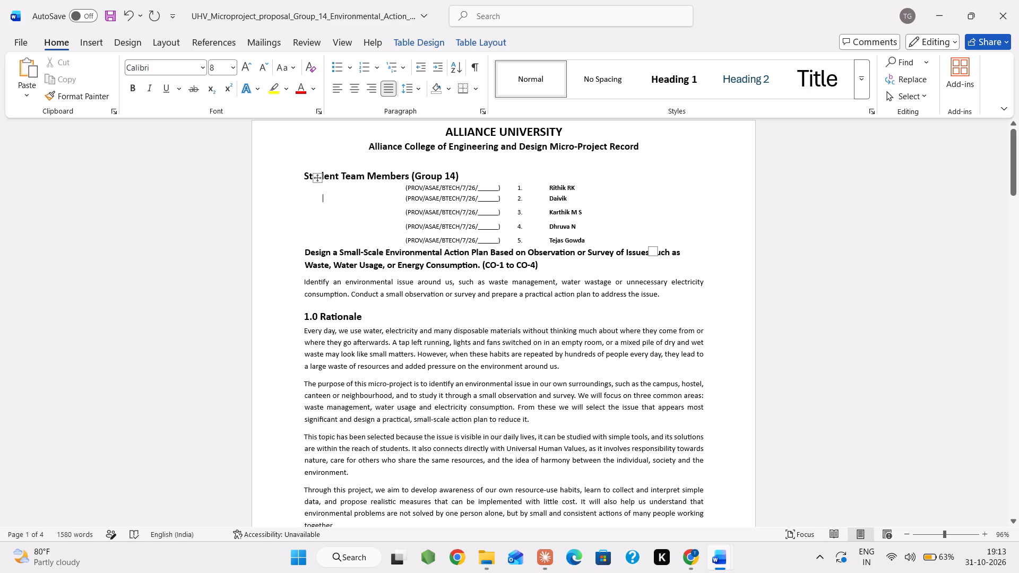
Reduce the second member row's height by moving its lower border up.
left_click_drag(495, 207, 494, 207)
left_click_drag(494, 207, 510, 202)
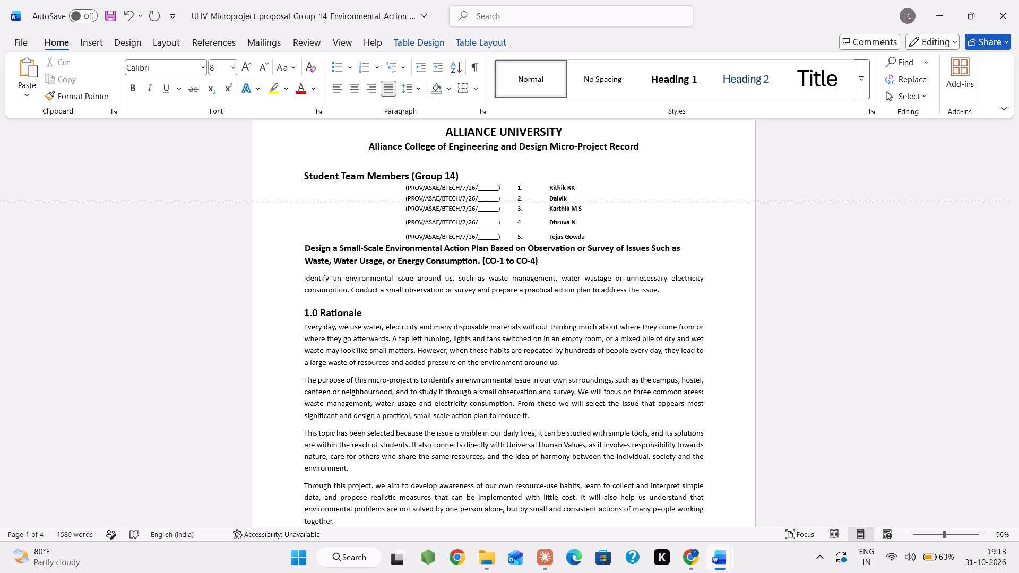
left_click_drag(510, 202, 510, 204)
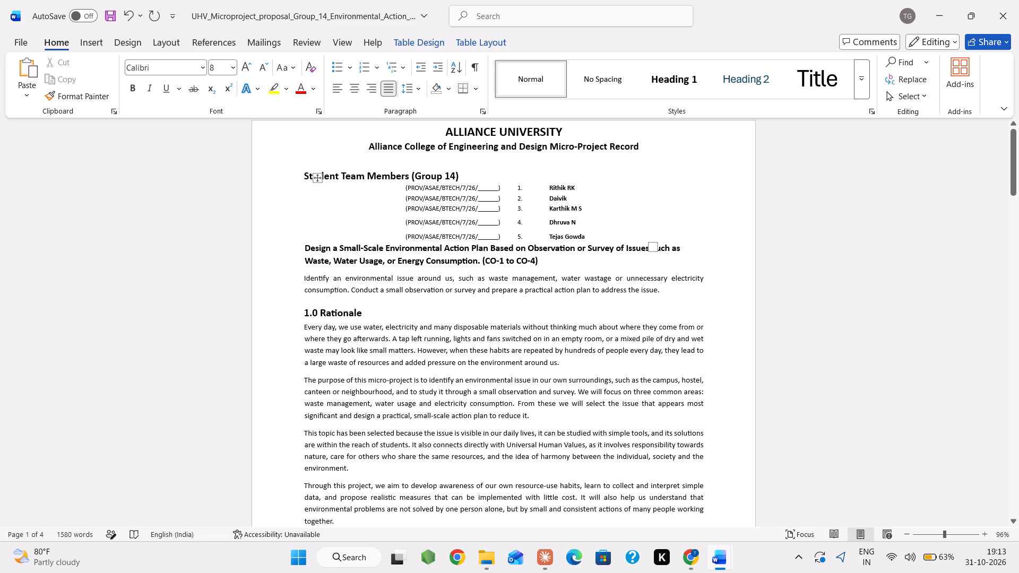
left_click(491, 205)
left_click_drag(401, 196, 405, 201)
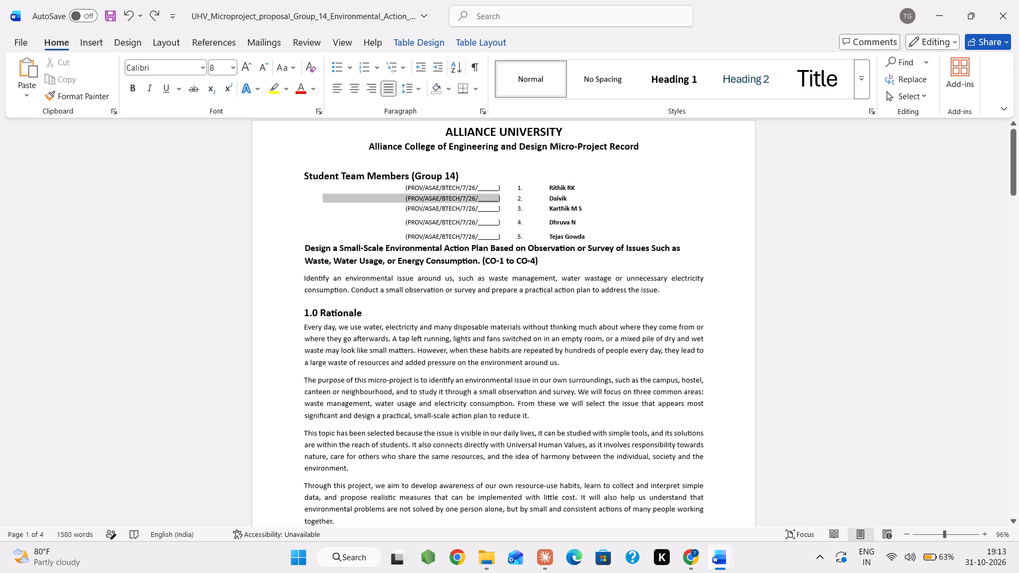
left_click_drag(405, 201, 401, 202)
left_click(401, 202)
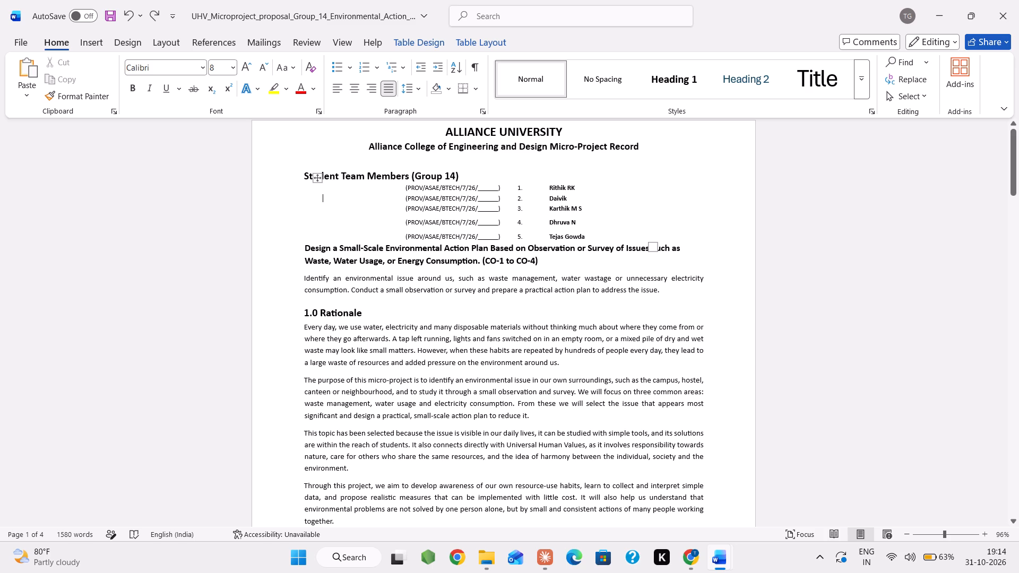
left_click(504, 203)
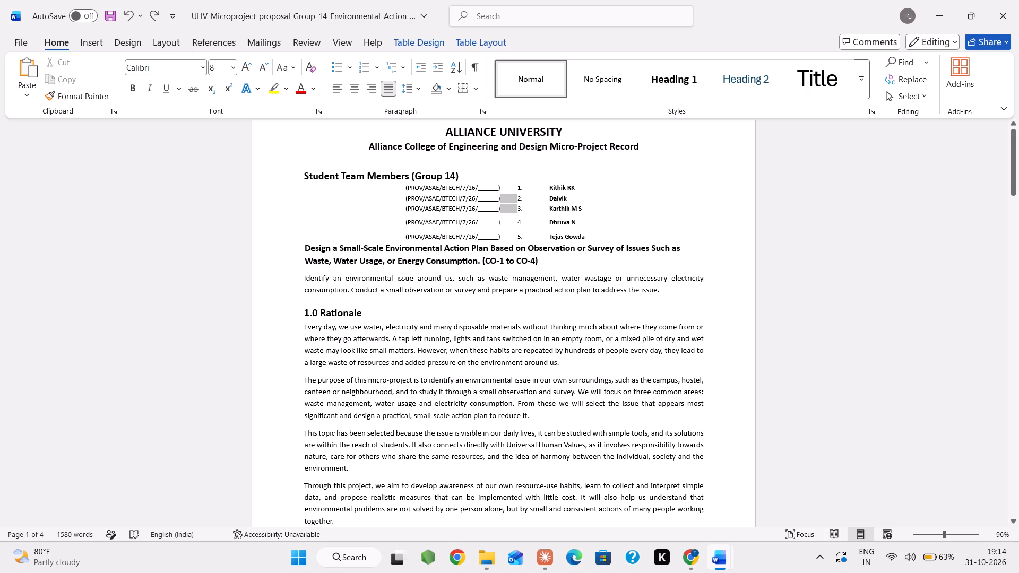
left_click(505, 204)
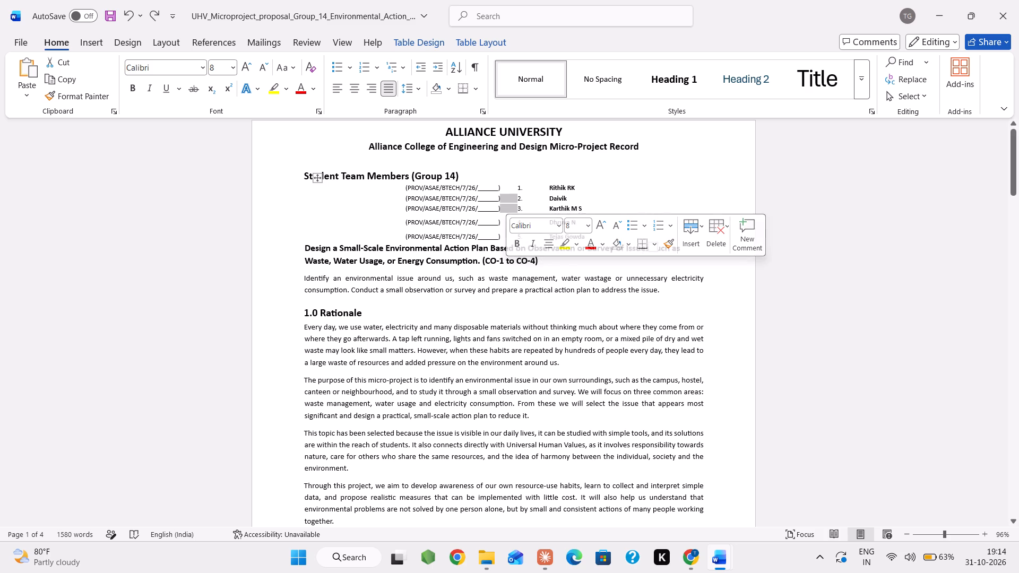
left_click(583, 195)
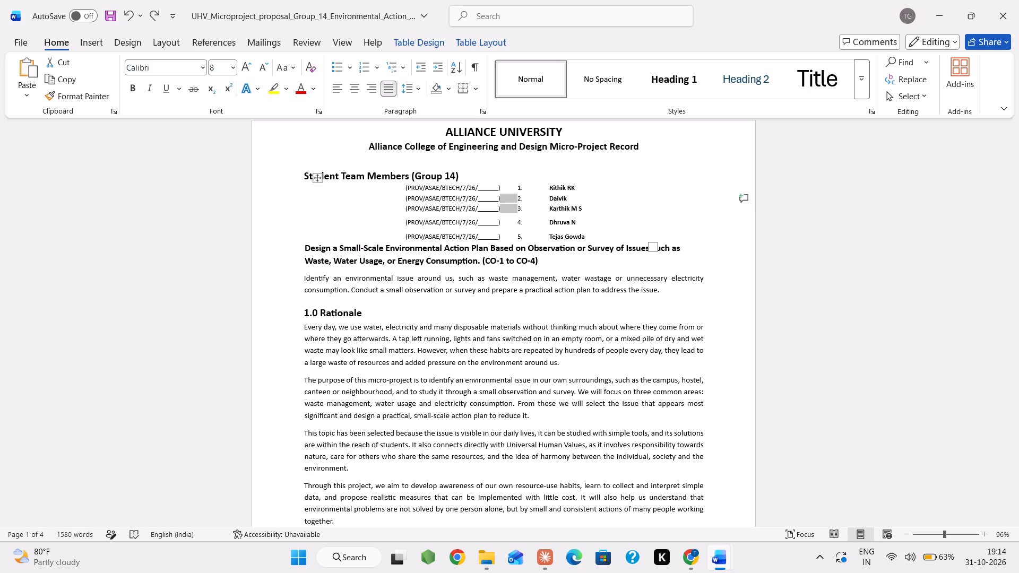
Apply the plain full-grid table style to the team member table.
left_click(425, 44)
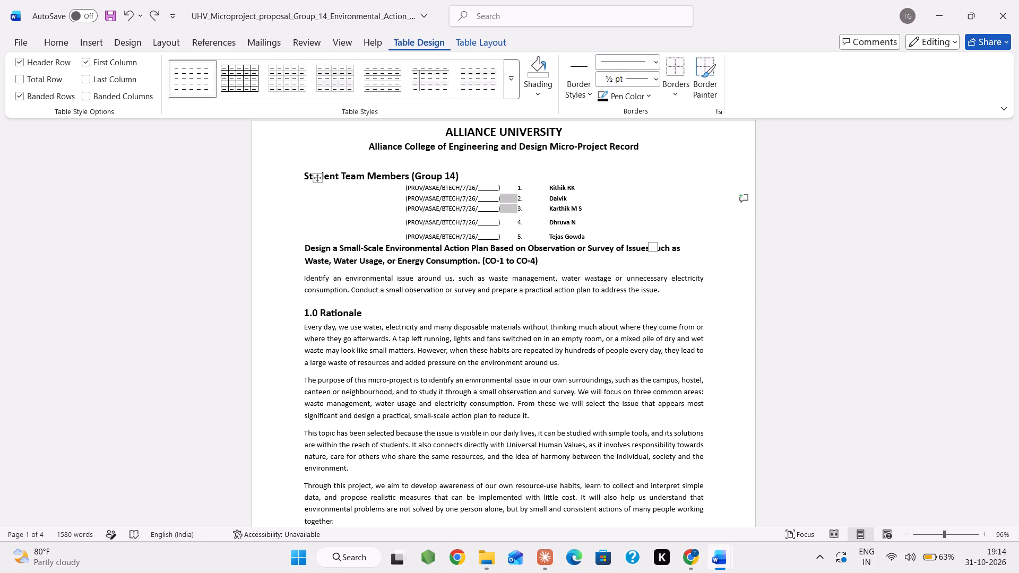
left_click(248, 77)
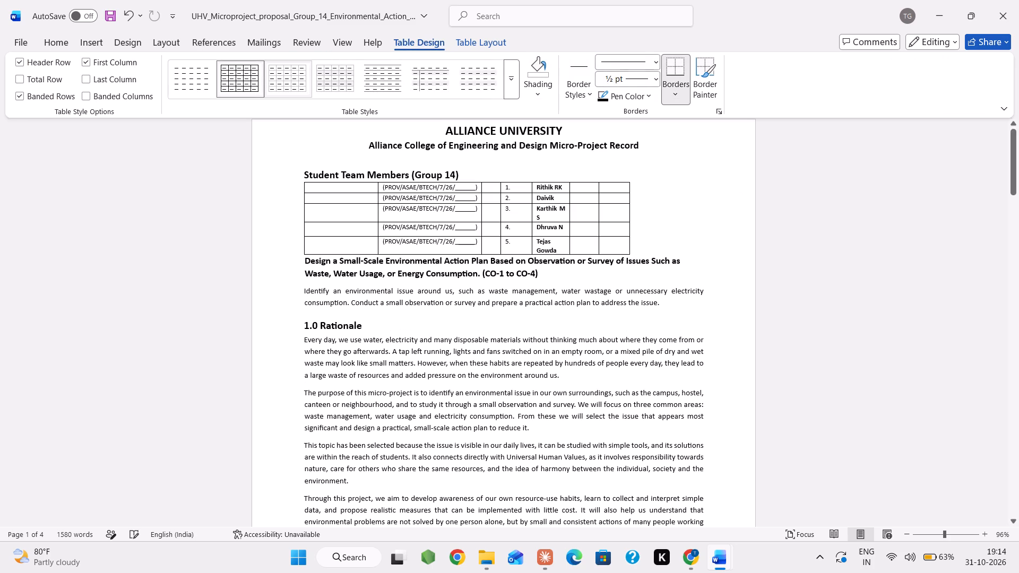
Insert two blank columns directly after the registration-number column in the team table.
left_click(482, 176)
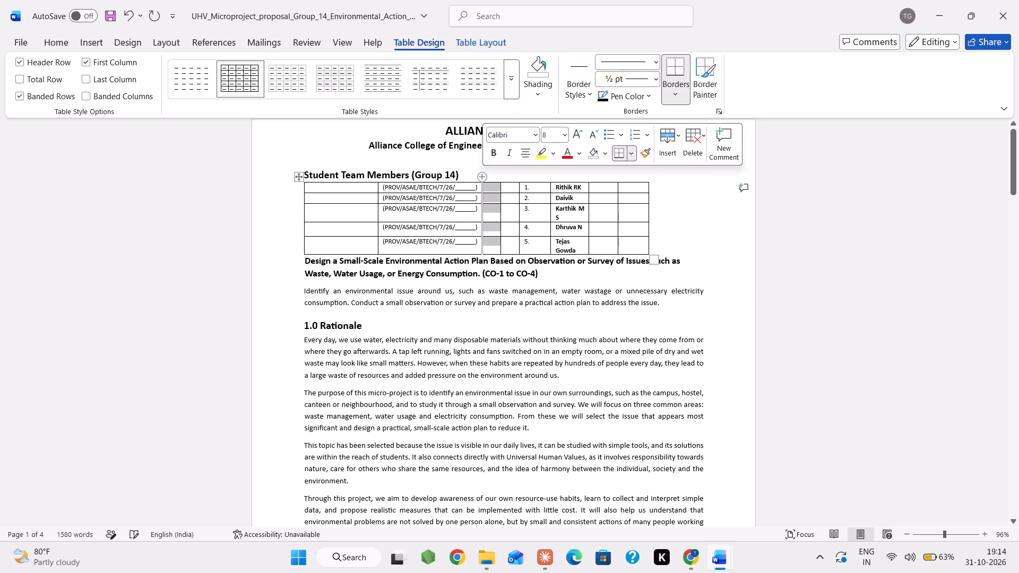
left_click(500, 180)
left_click_drag(500, 180, 491, 178)
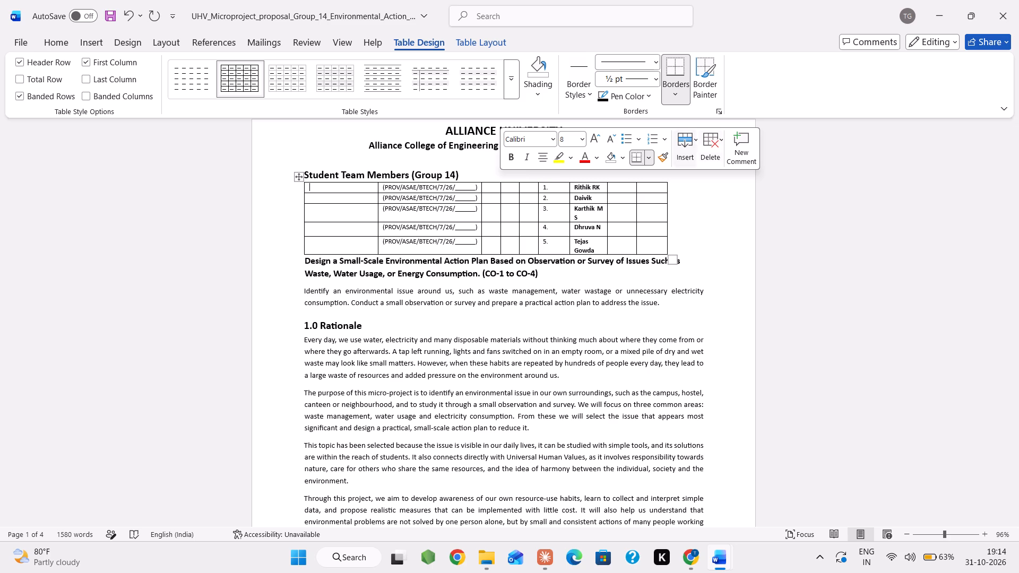
Delete the blank first column of the team member table.
left_click(711, 135)
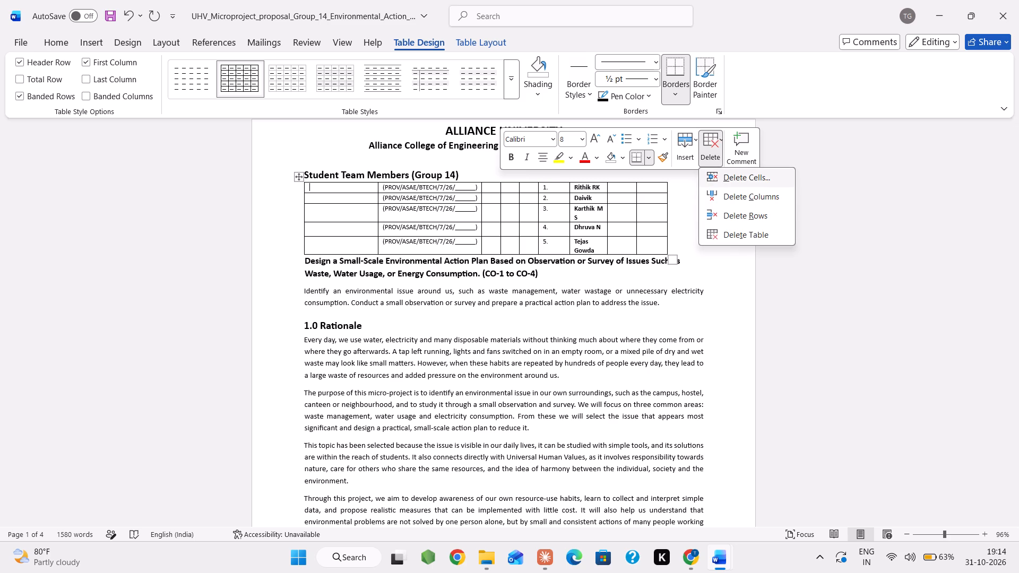
left_click(728, 192)
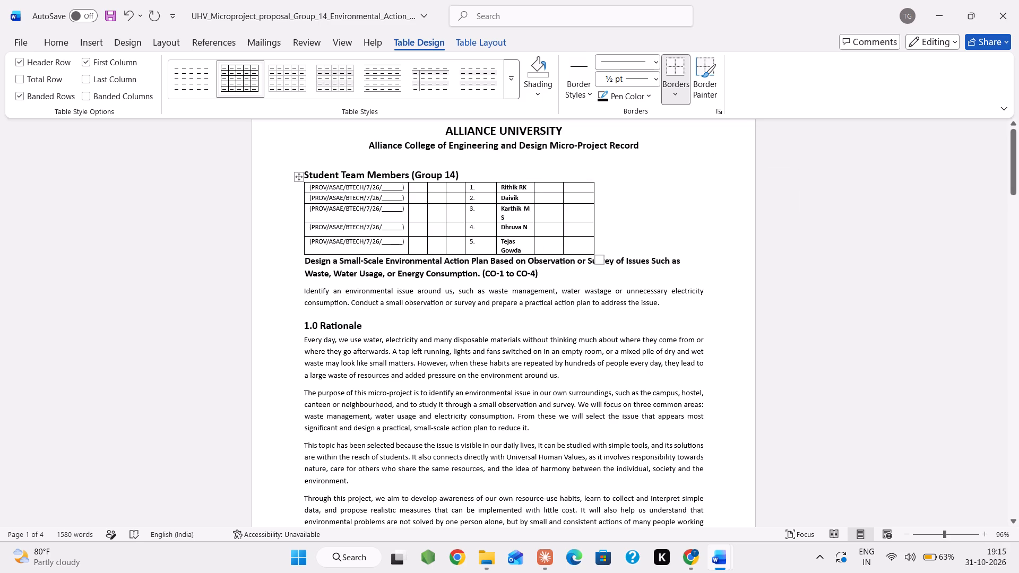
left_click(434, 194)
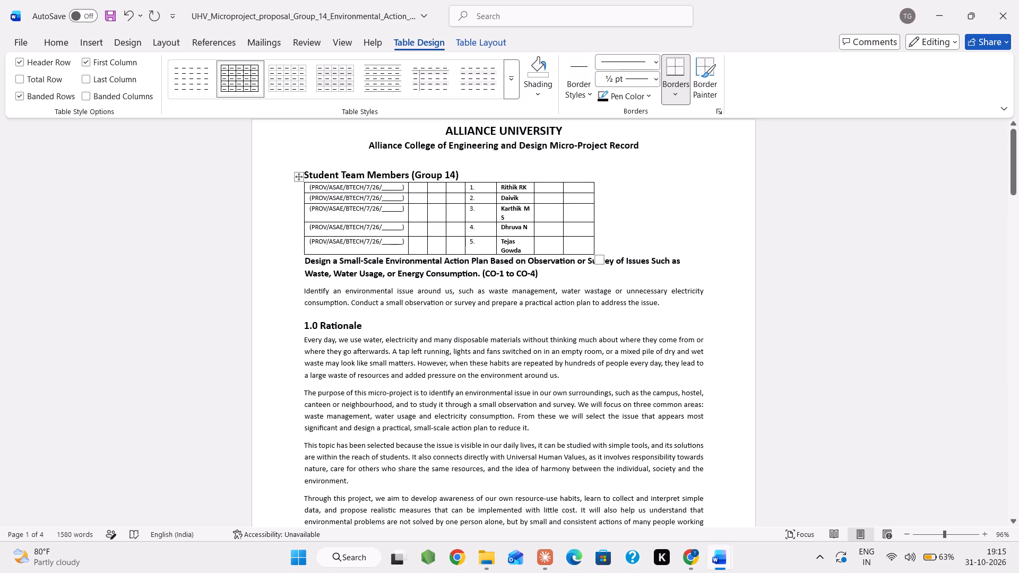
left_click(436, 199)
Delete the second and third blank columns between the registration numbers and the serial numbers in the team member table.
left_click_drag(427, 180, 446, 185)
left_click_drag(446, 185, 595, 184)
left_click_drag(428, 201, 449, 209)
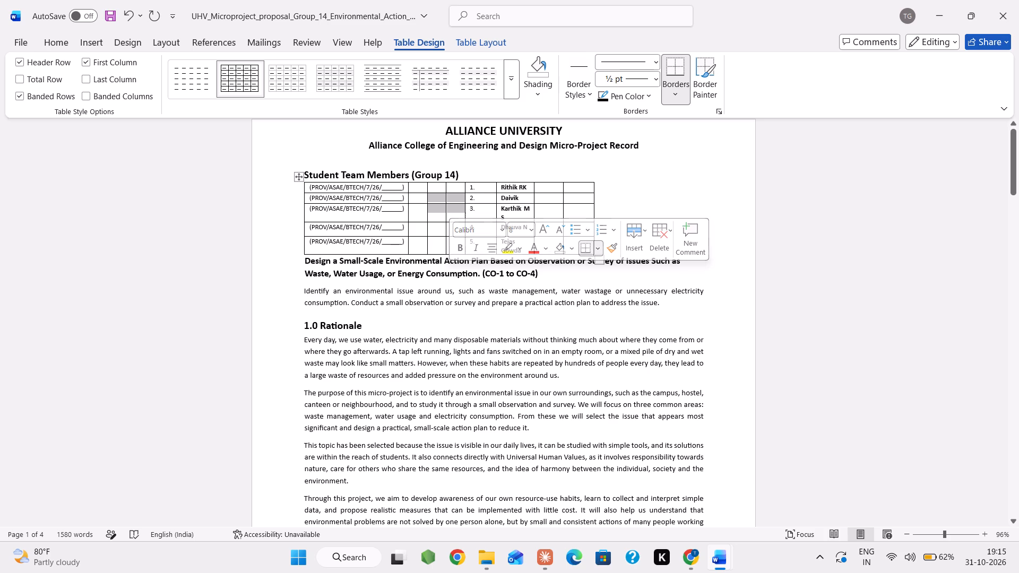
left_click(662, 232)
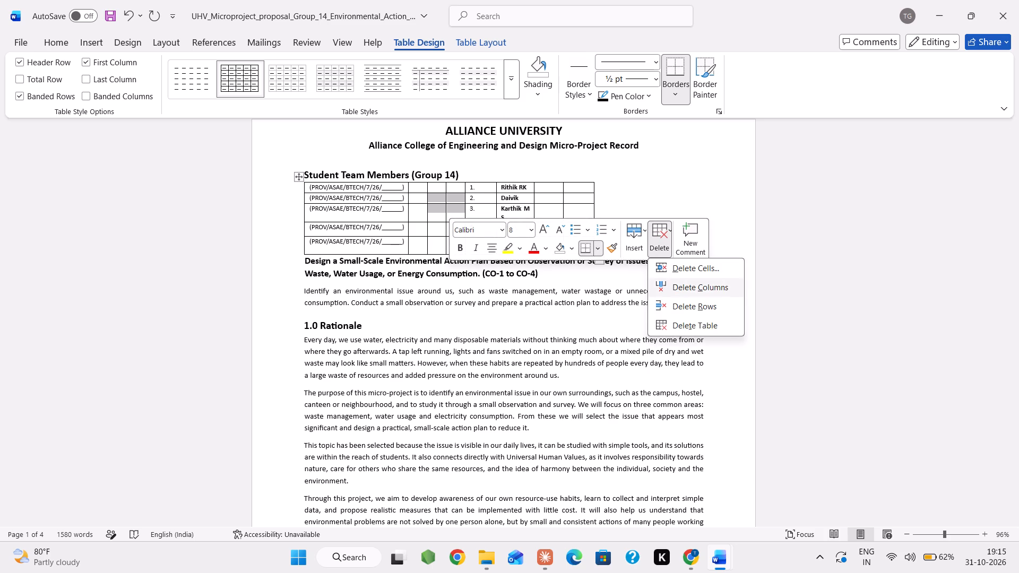
left_click(666, 283)
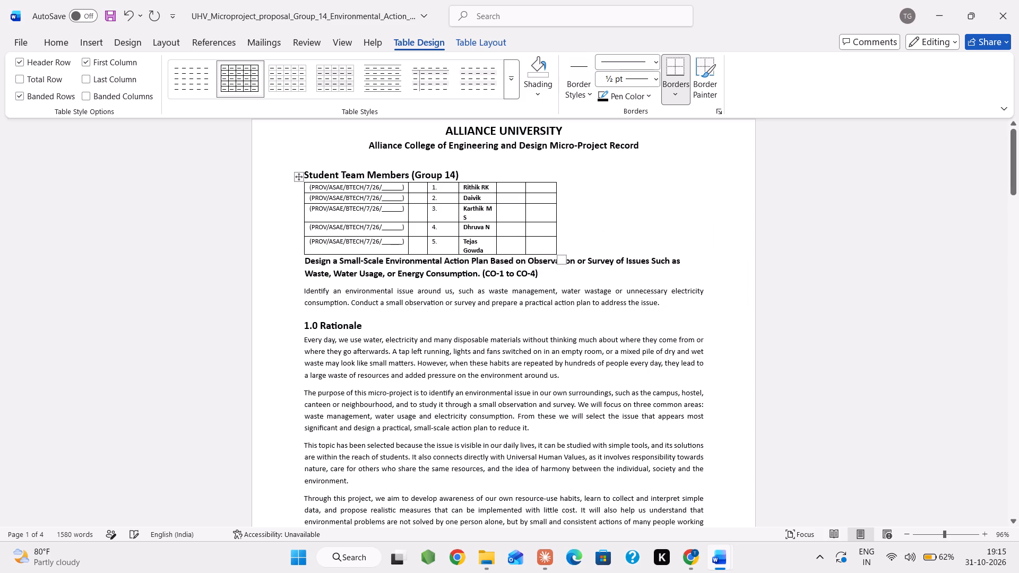
Delete the remaining blank column between the registration numbers and the serial numbers in the team member table.
left_click_drag(428, 197, 423, 197)
left_click(423, 197)
left_click(421, 196)
left_click(424, 212)
left_click(418, 210)
left_click_drag(418, 206, 417, 190)
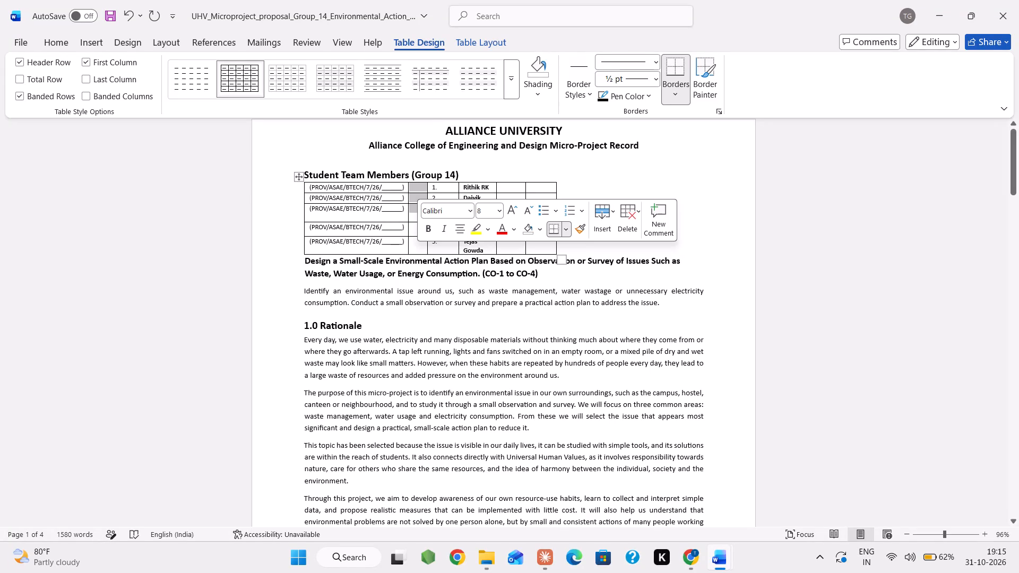
left_click(622, 212)
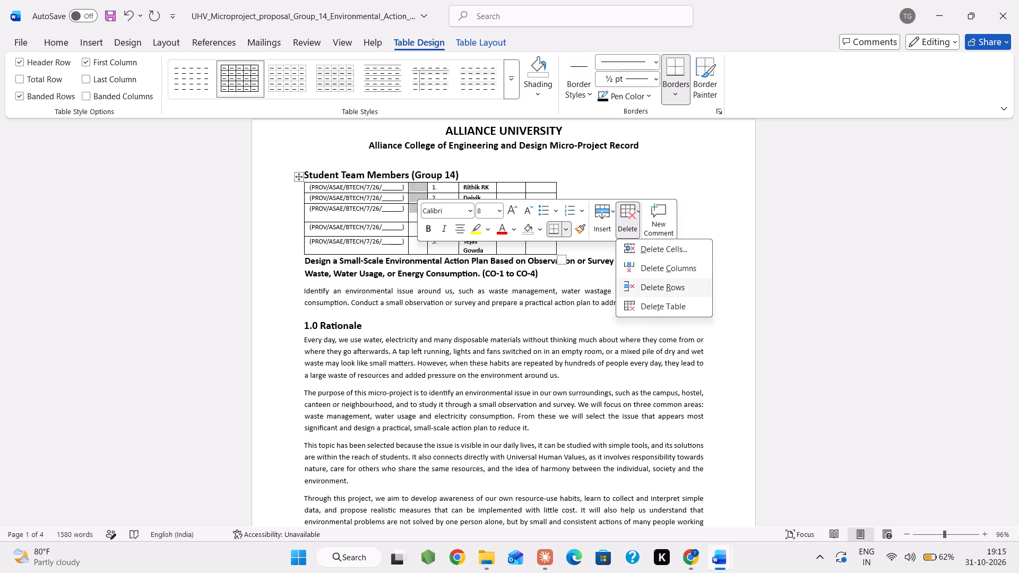
left_click(645, 268)
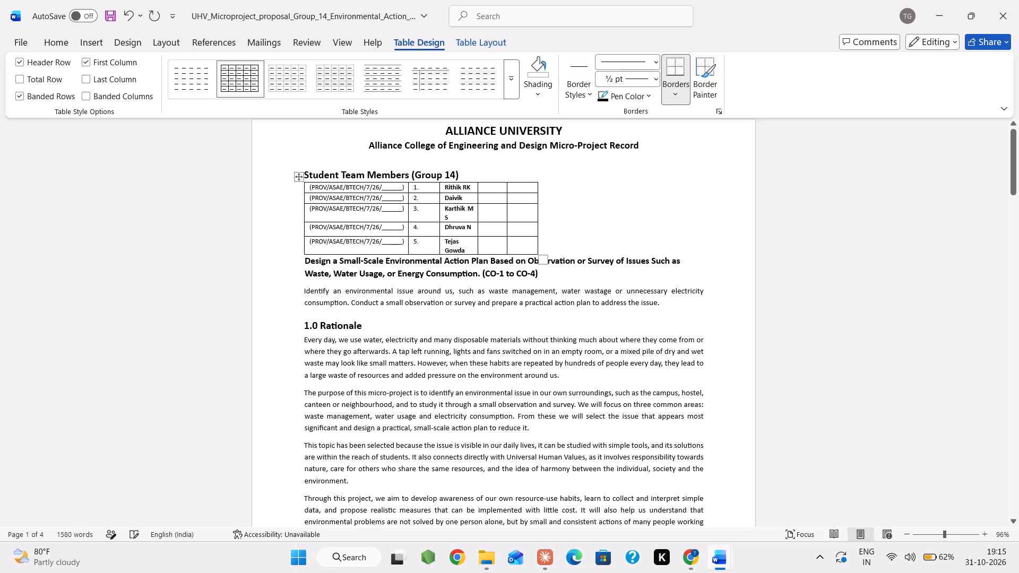
Delete the two blank columns after the member names in the team member table.
left_click(496, 203)
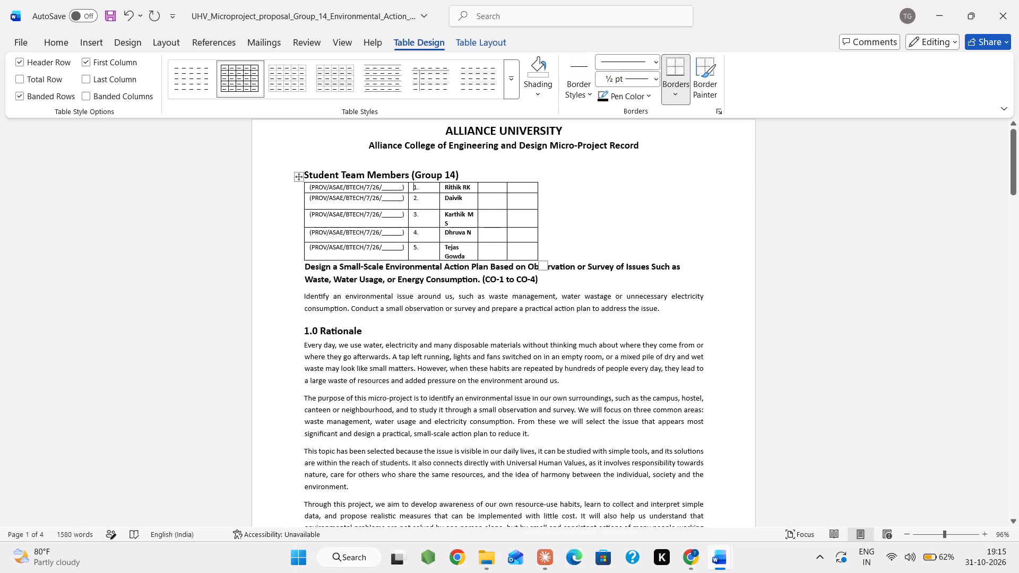
left_click_drag(495, 184, 518, 195)
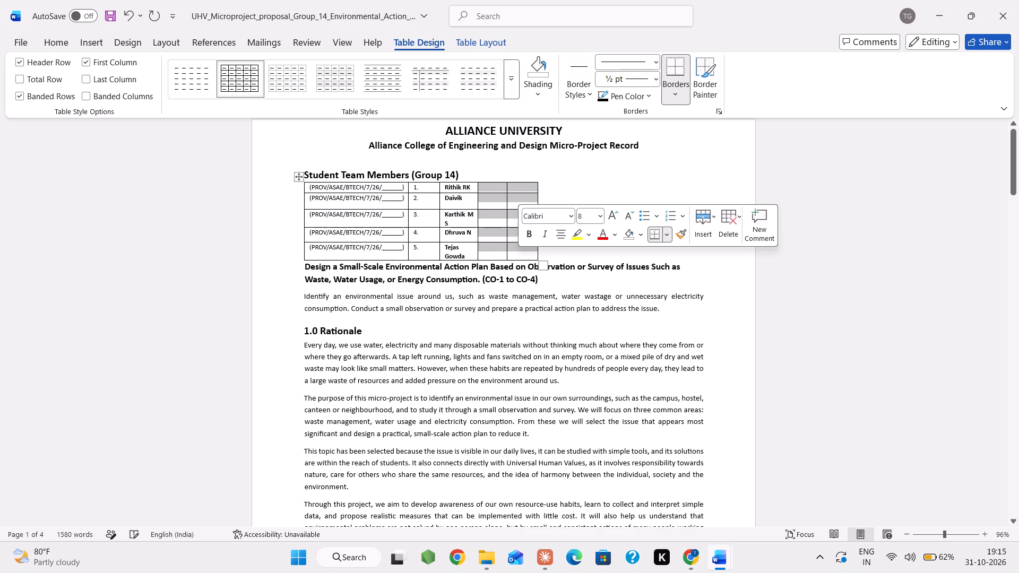
left_click(727, 221)
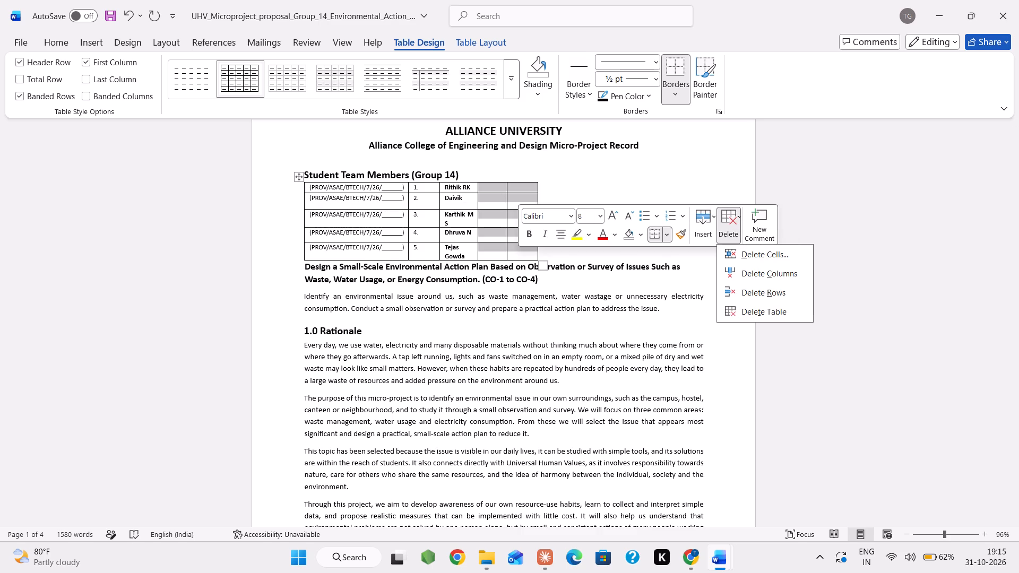
left_click(733, 265)
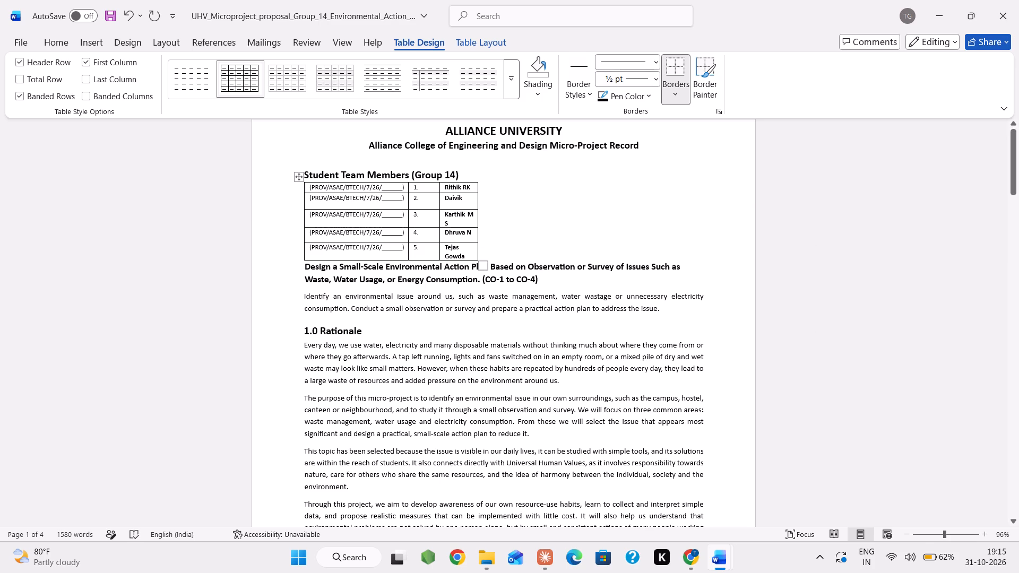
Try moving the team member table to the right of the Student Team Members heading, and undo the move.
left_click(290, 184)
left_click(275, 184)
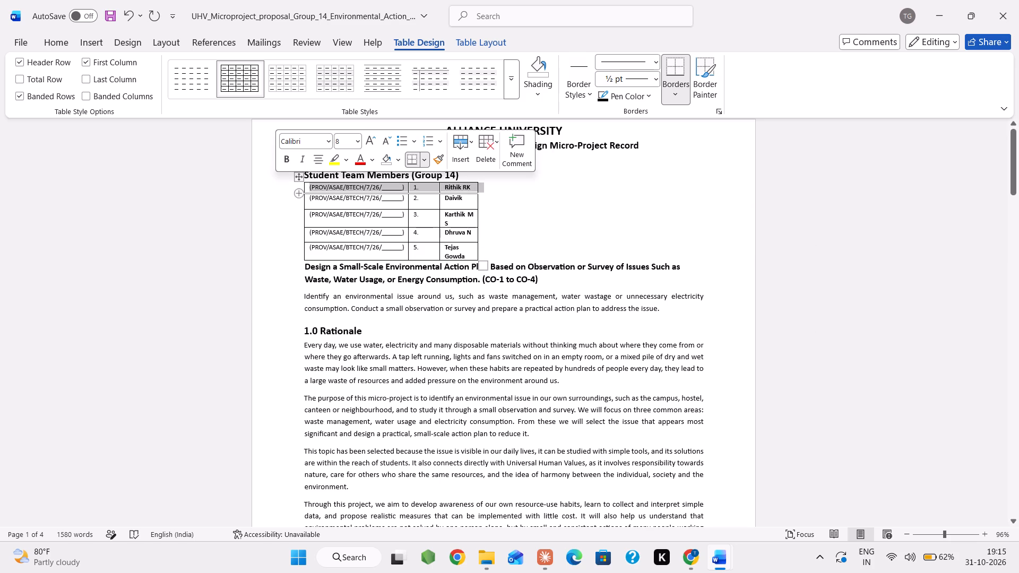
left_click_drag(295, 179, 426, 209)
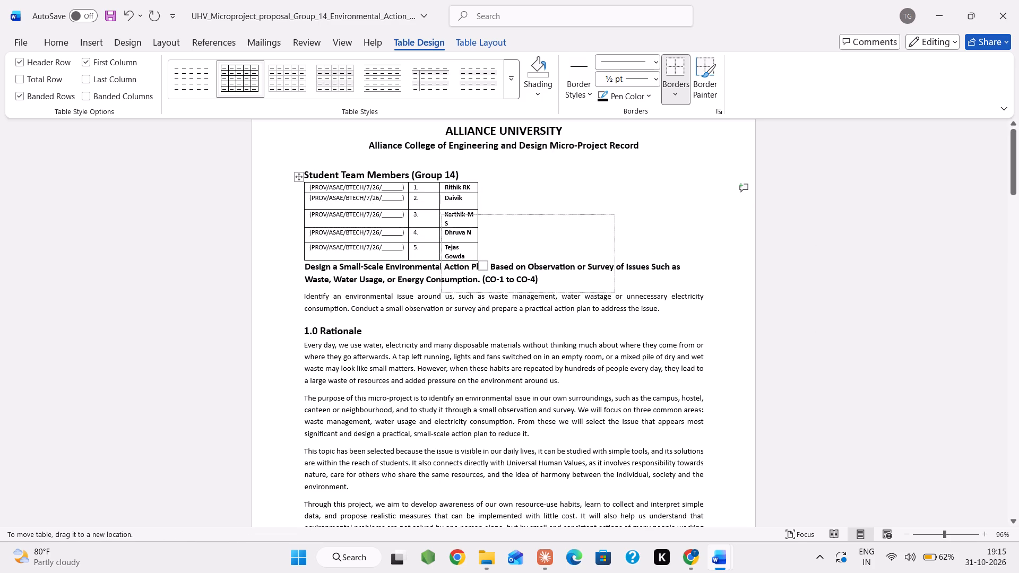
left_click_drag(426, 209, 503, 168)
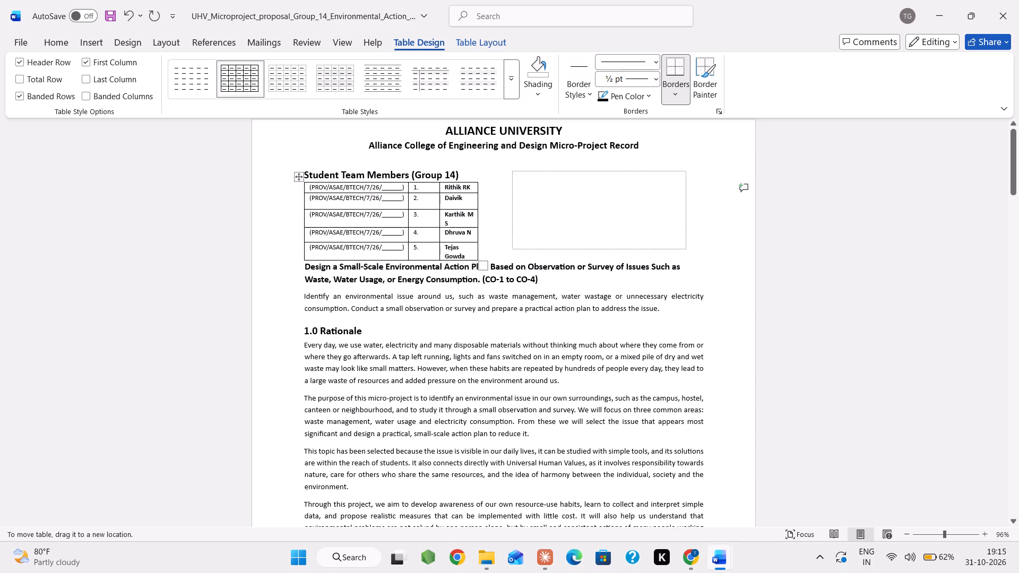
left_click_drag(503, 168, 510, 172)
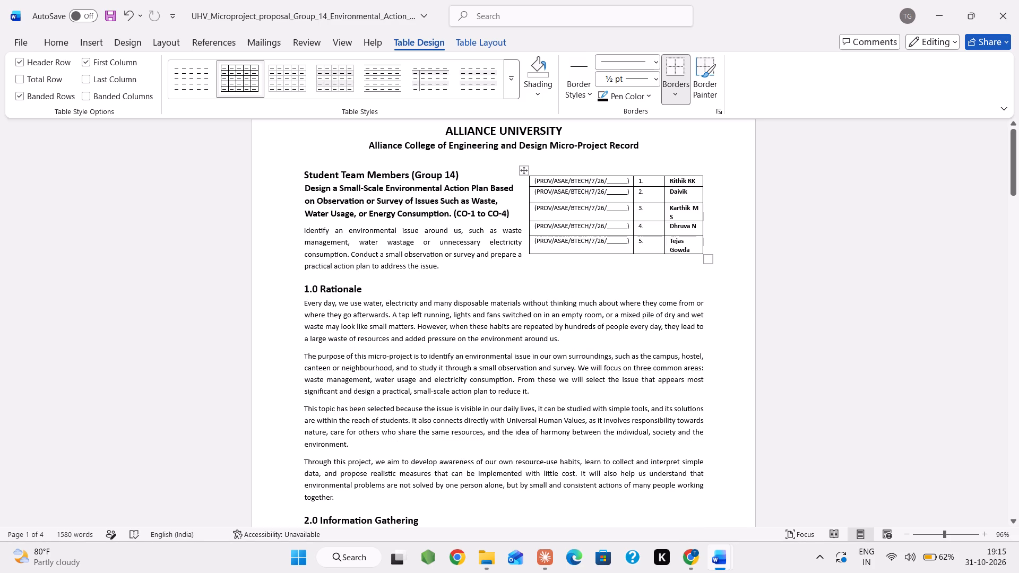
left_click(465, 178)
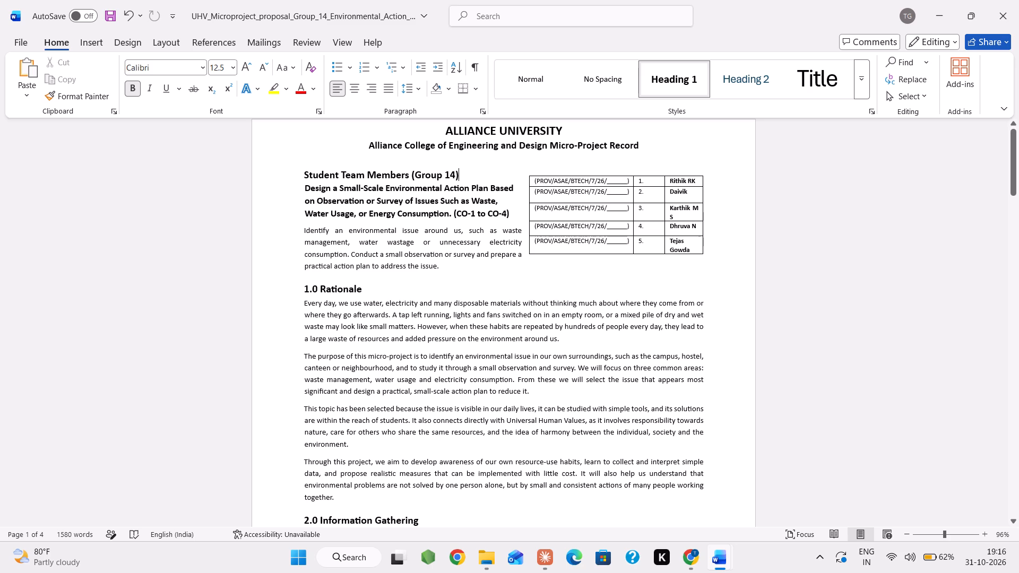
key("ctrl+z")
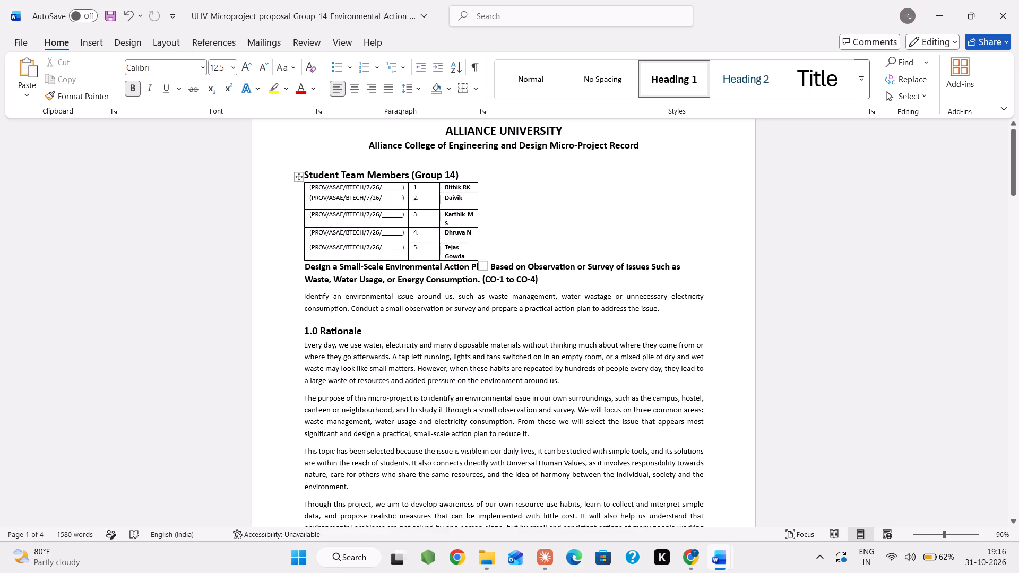
Reduce the second member row's height by moving its lower border up.
left_click(496, 232)
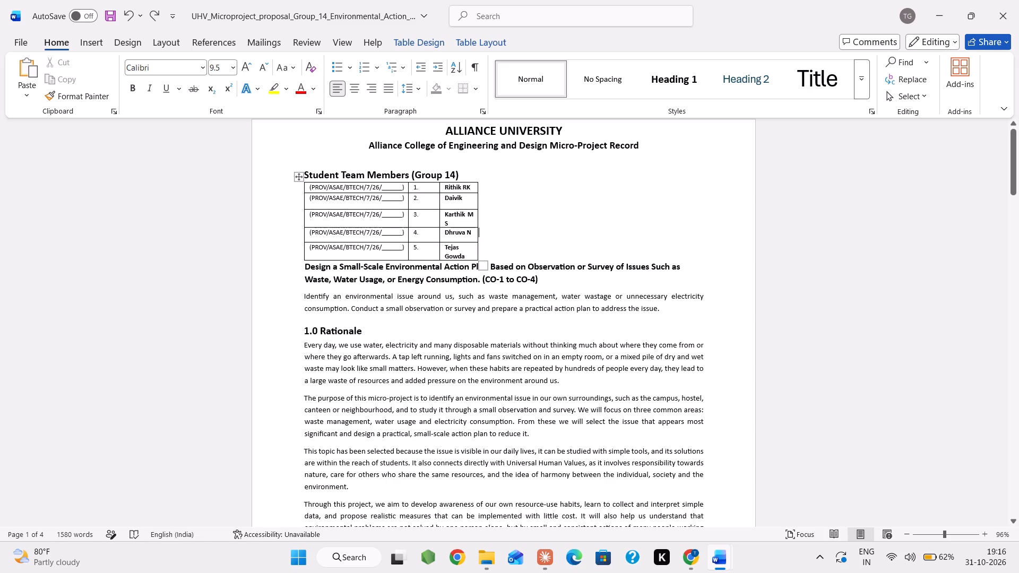
left_click(478, 210)
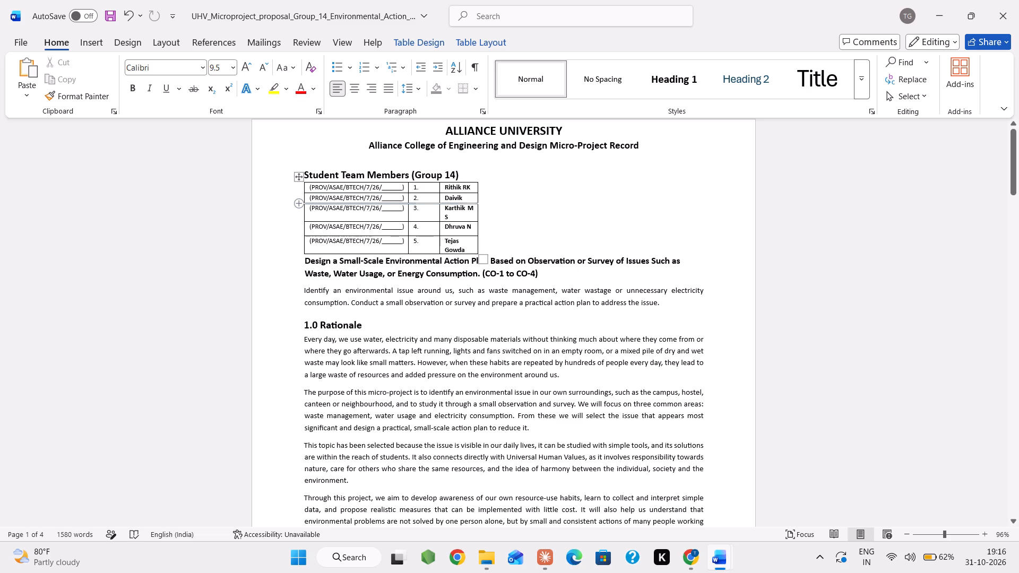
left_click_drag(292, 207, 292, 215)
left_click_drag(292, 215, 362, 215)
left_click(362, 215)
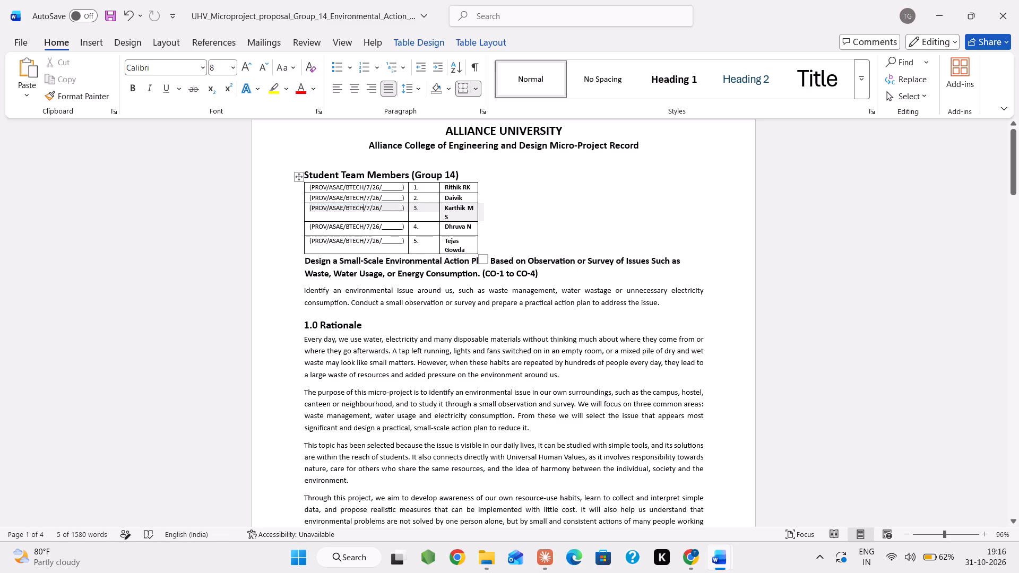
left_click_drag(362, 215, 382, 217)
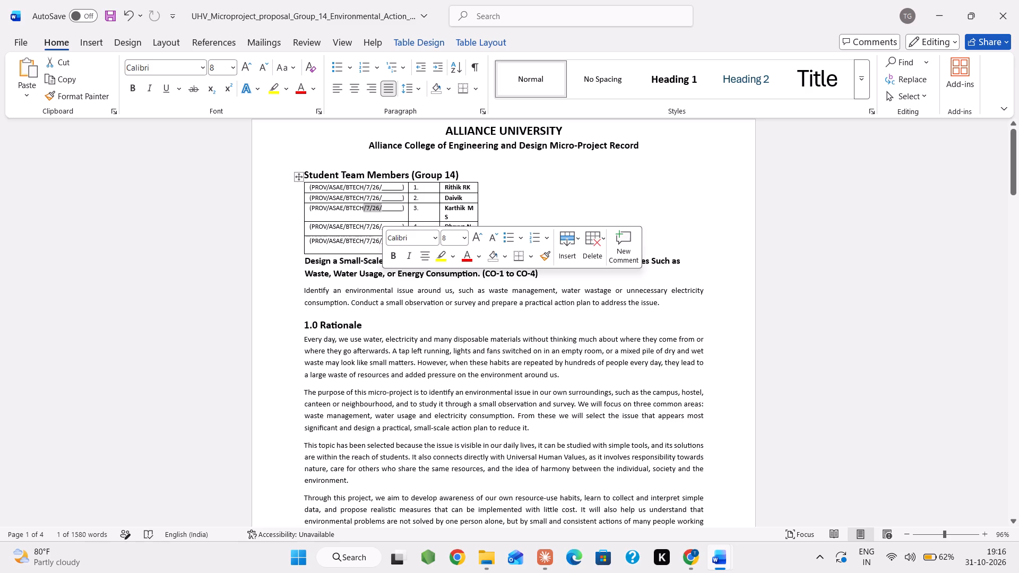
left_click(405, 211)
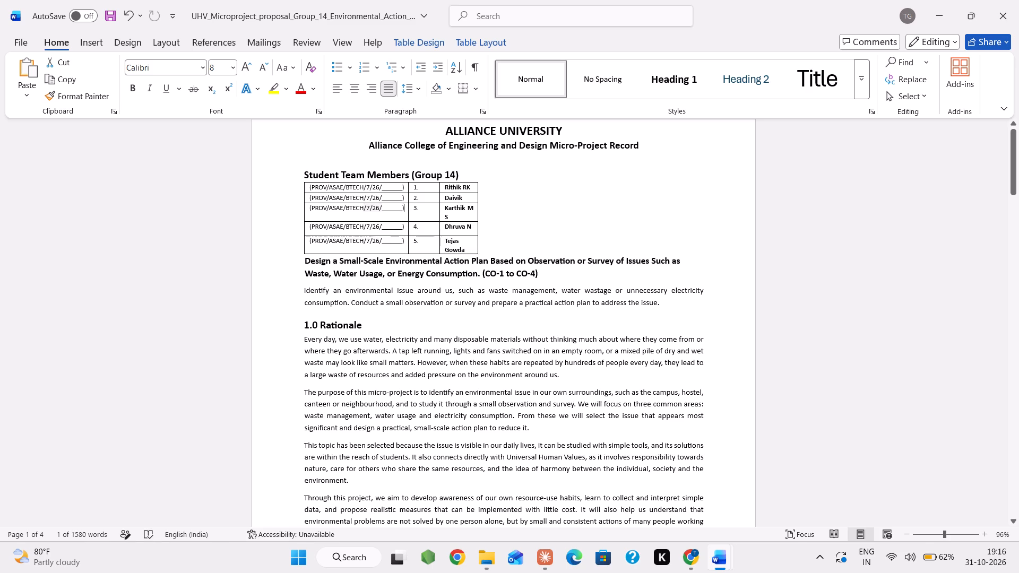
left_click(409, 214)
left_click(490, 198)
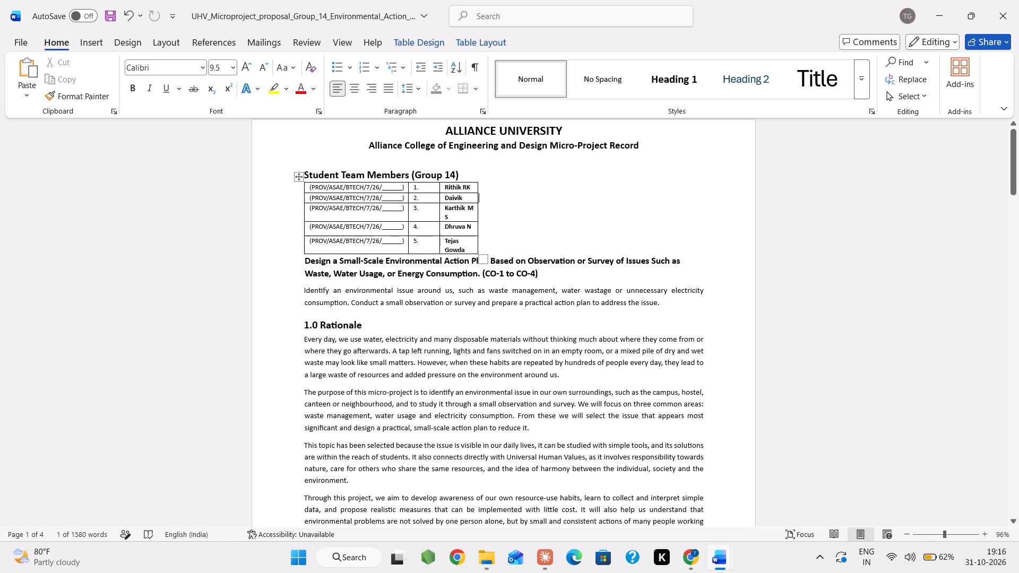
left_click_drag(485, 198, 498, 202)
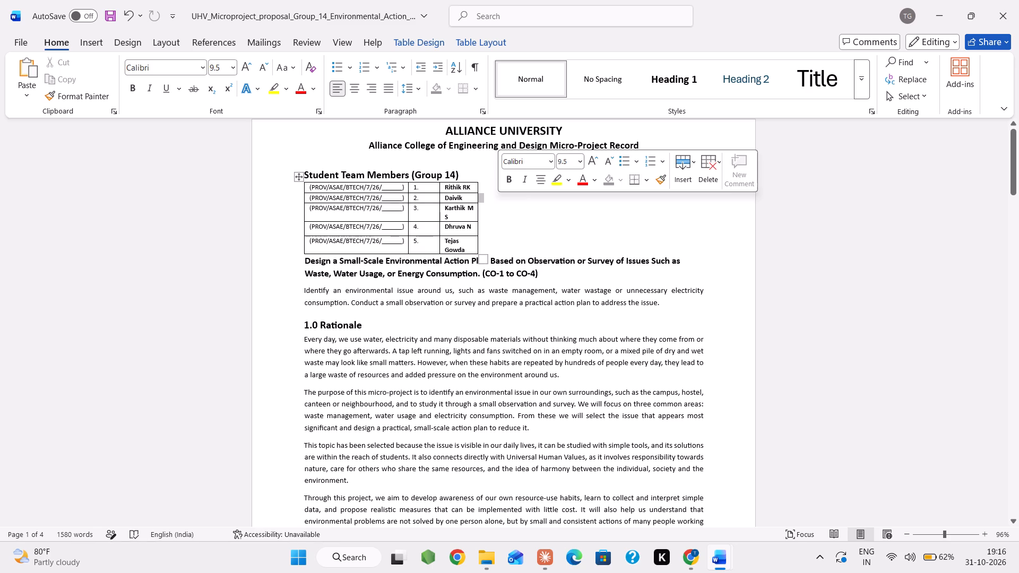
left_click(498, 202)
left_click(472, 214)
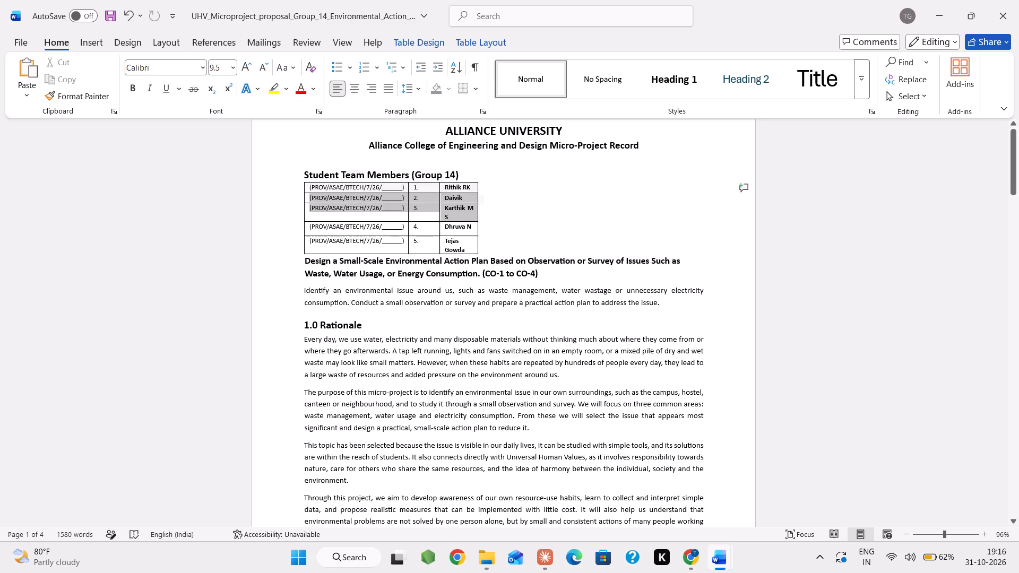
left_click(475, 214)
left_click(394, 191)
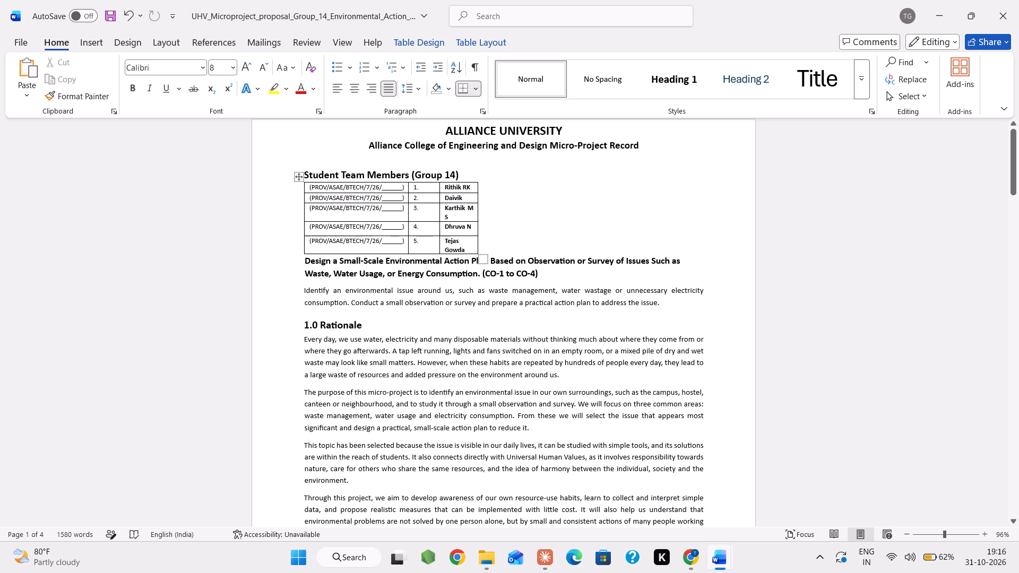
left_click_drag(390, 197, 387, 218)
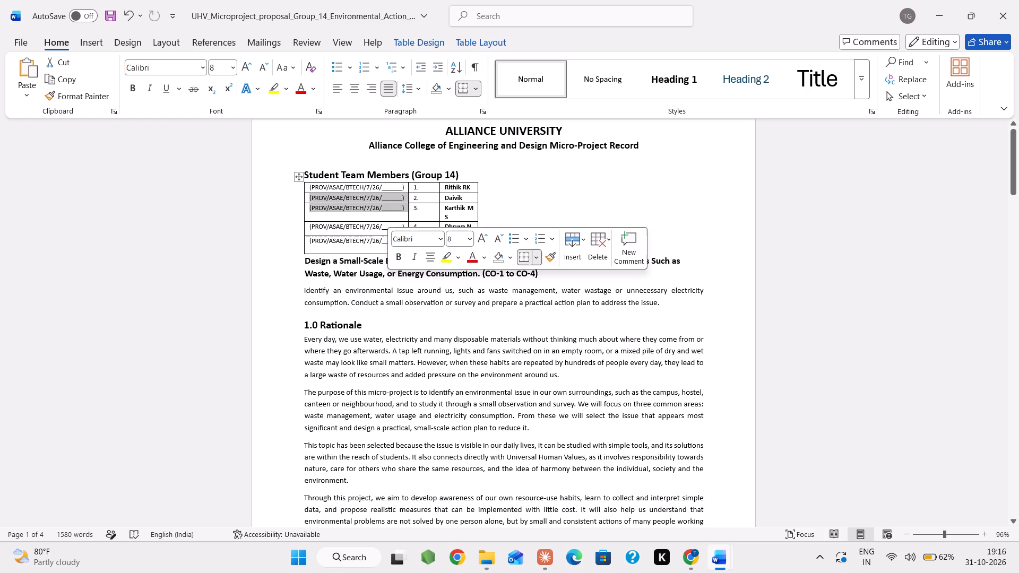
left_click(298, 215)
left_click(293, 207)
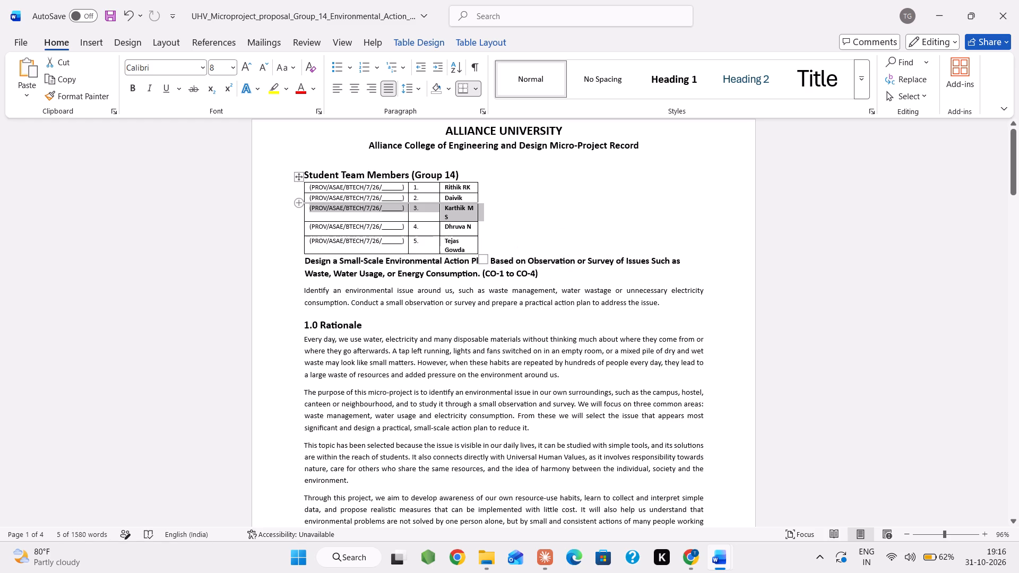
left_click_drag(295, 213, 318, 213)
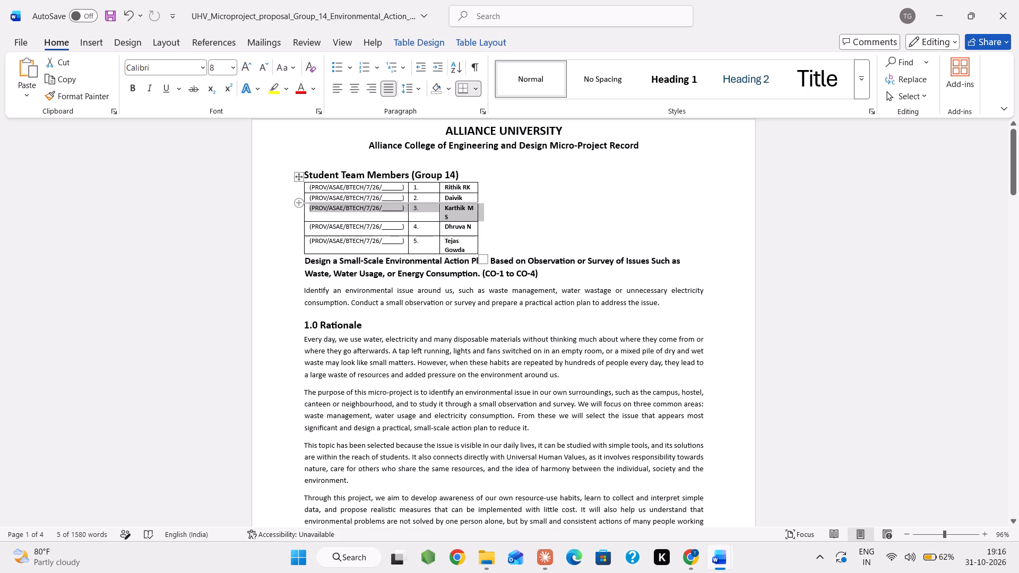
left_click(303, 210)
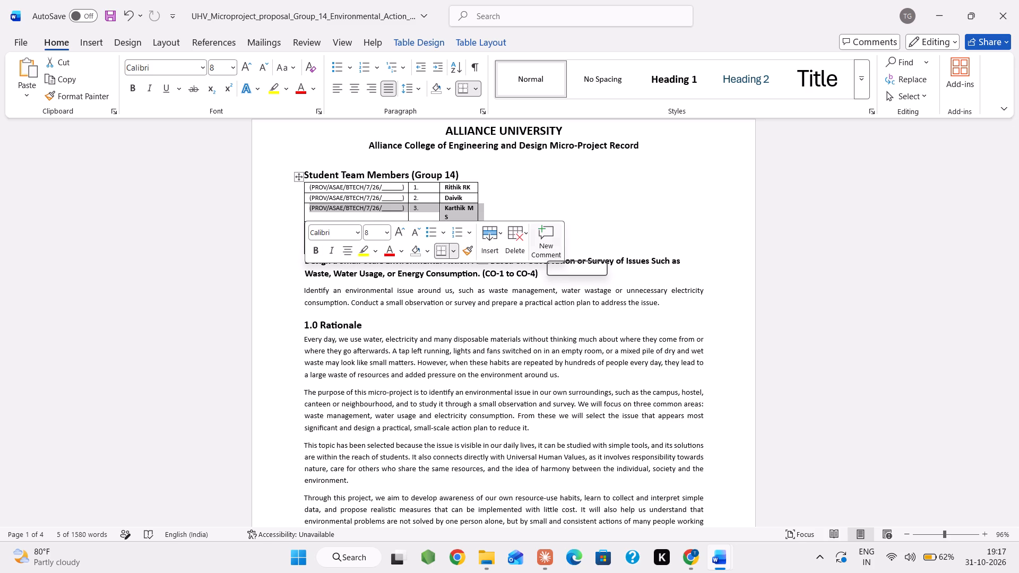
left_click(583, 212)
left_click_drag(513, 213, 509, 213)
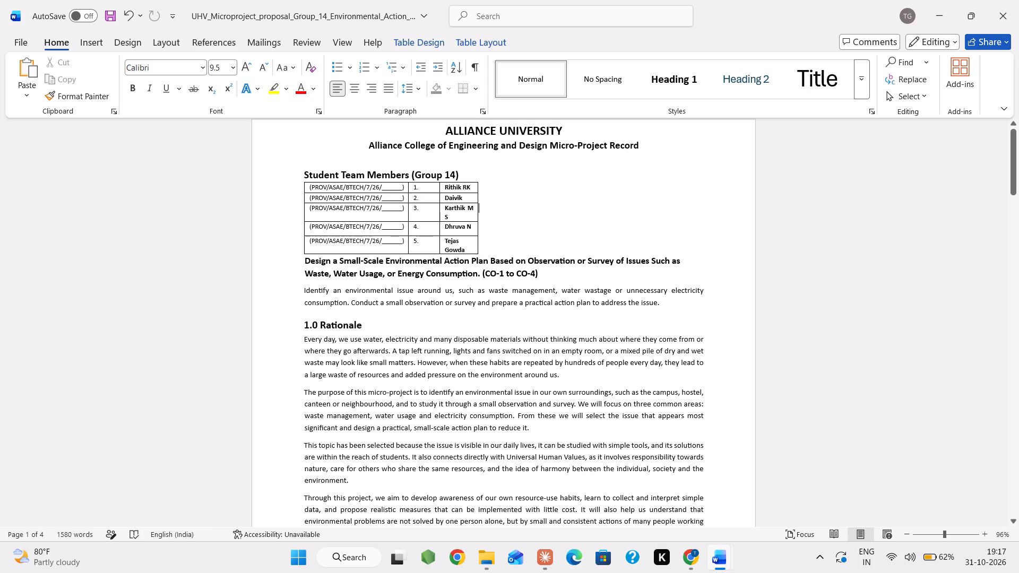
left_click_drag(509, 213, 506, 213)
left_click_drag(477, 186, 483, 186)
Adjust the outer edge of the member name column so each name just fits on one line.
left_click_drag(483, 186, 707, 180)
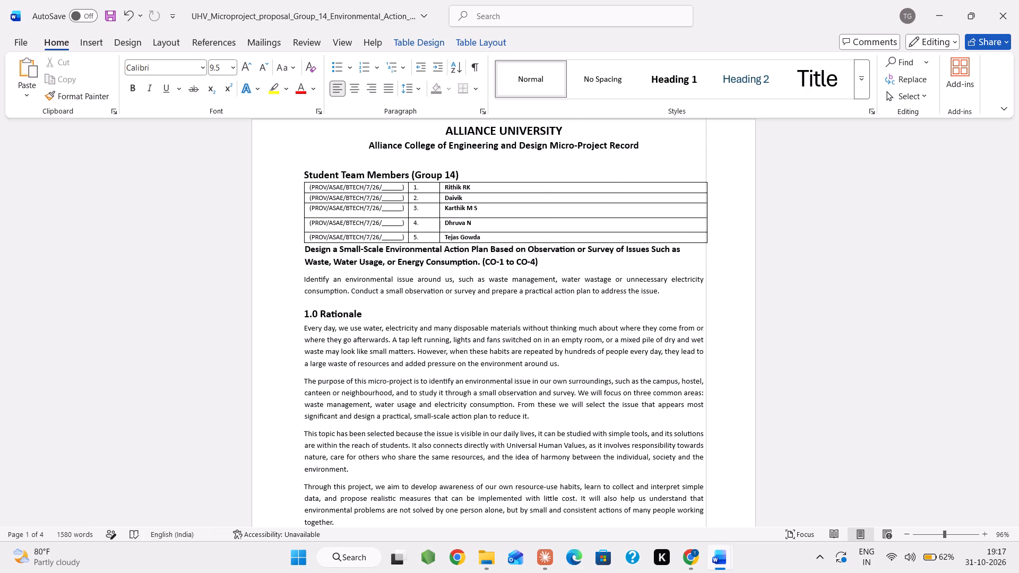
left_click_drag(707, 180, 472, 178)
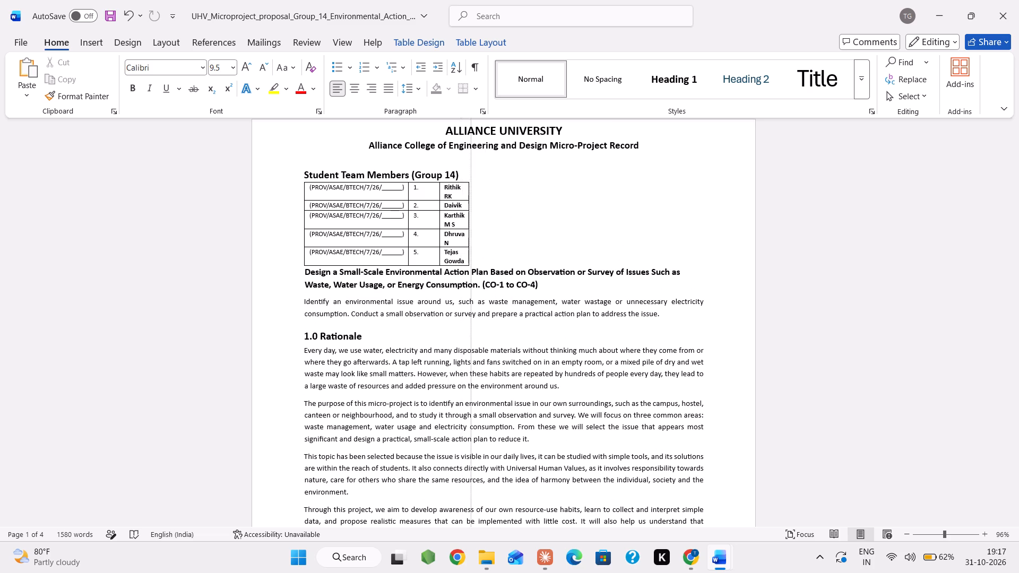
left_click_drag(472, 178, 487, 181)
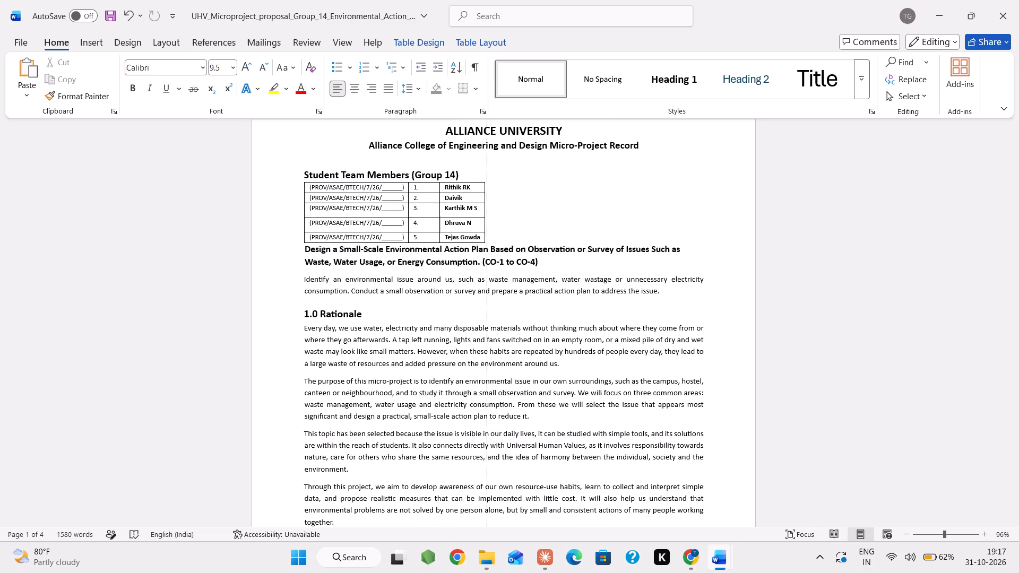
left_click_drag(487, 181, 492, 181)
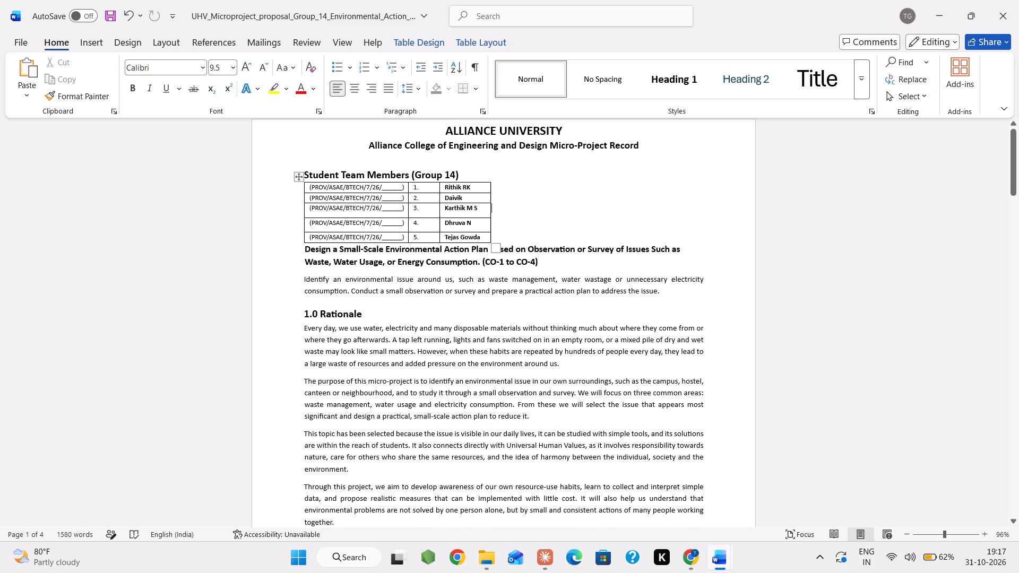
Widen the registration number column by moving its border towards the names, narrowing the serial number column.
left_click(438, 216)
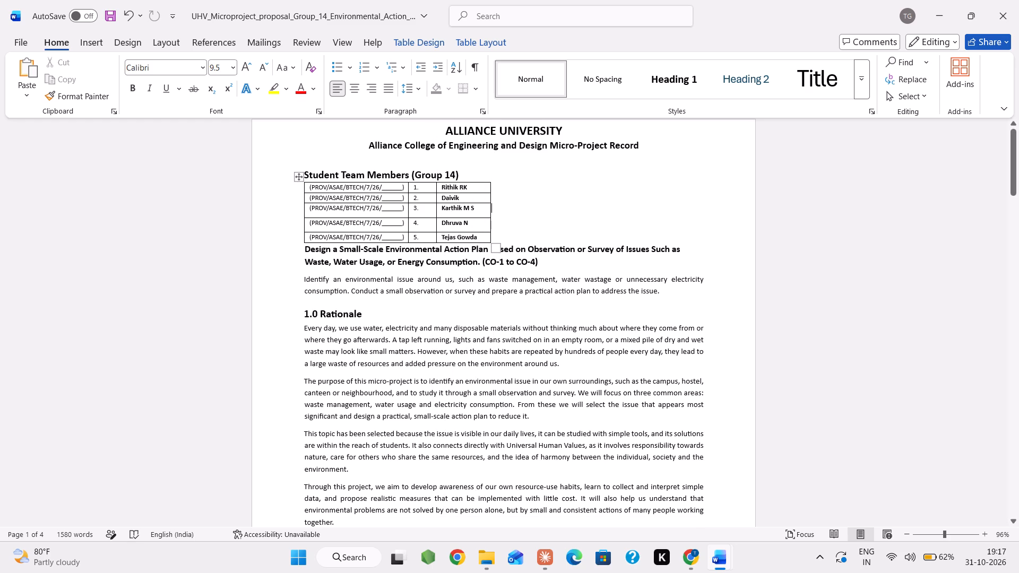
left_click_drag(408, 209, 424, 209)
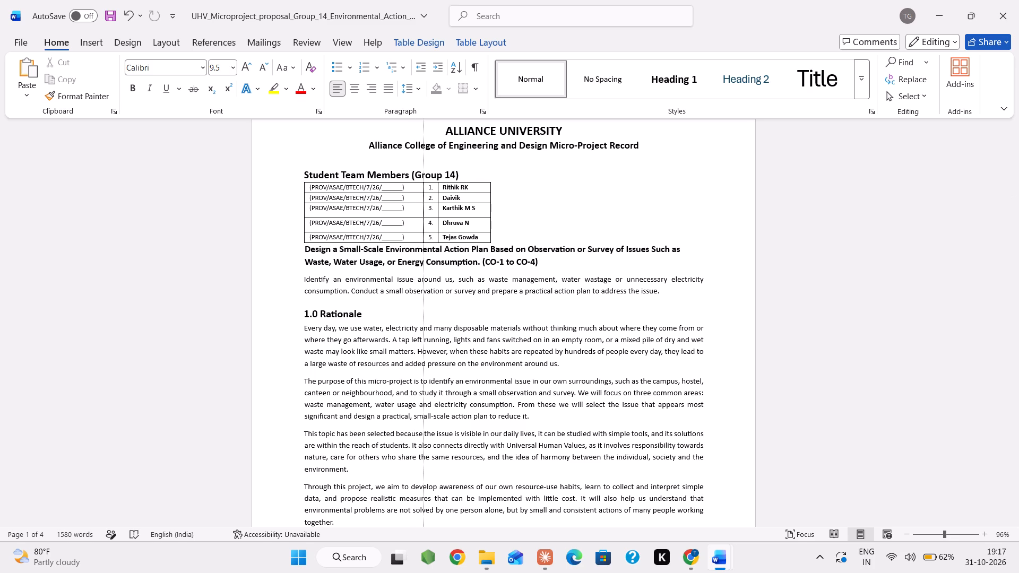
left_click_drag(424, 209, 465, 212)
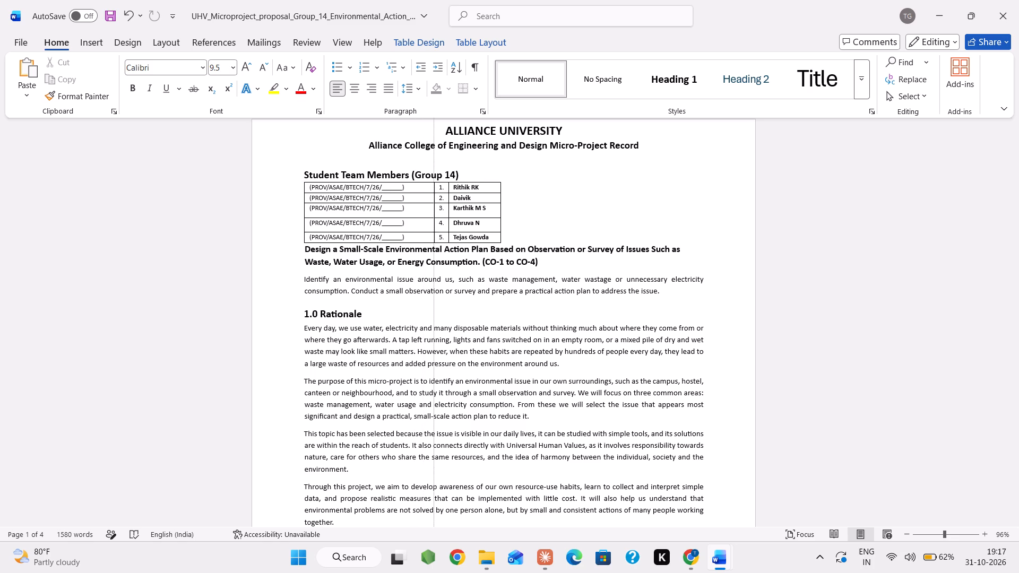
left_click_drag(465, 212, 437, 215)
left_click_drag(437, 215, 434, 213)
left_click_drag(434, 213, 535, 219)
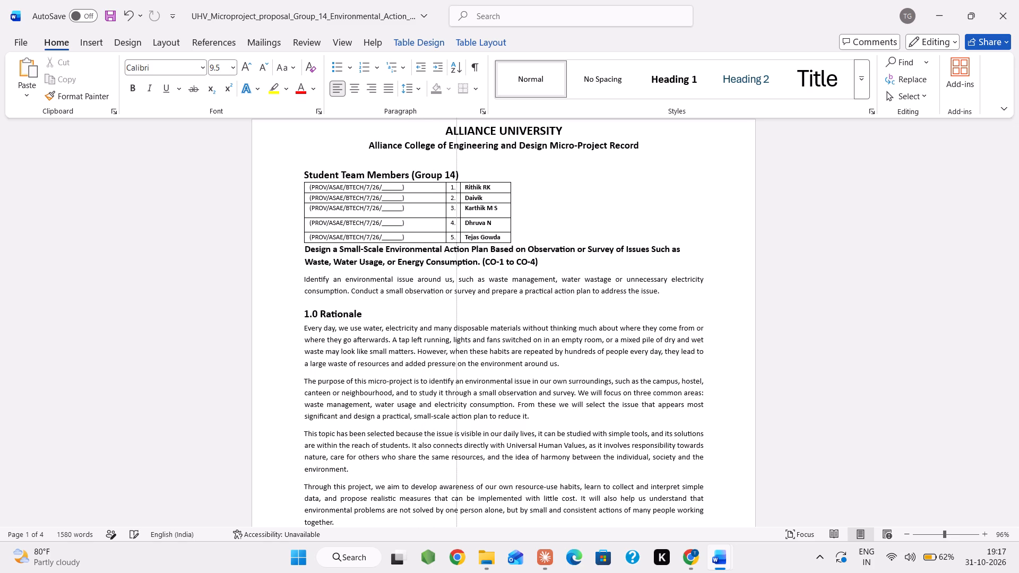
left_click_drag(535, 219, 549, 219)
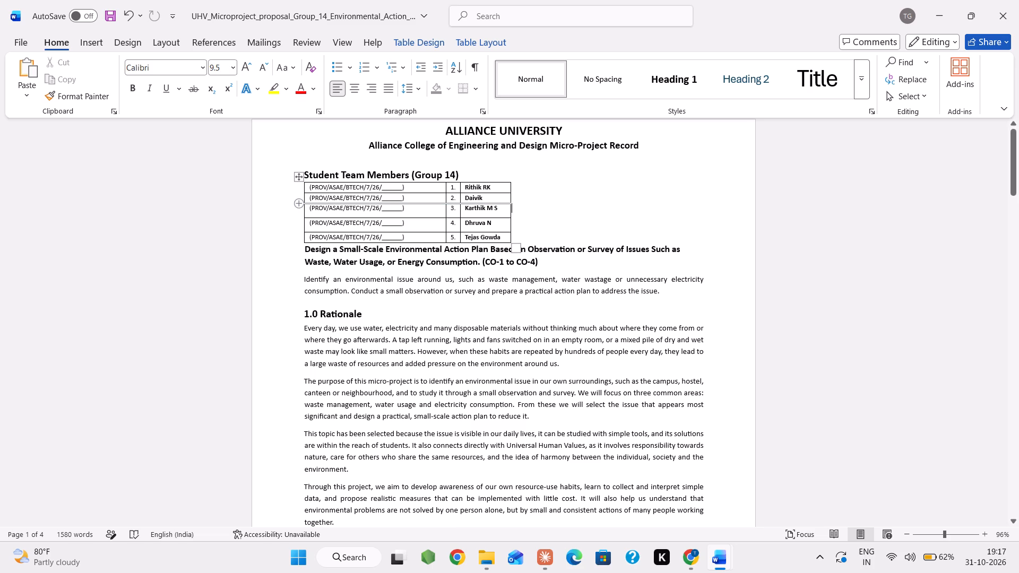
Move the team member table's left edge inward so it starts beneath the word "Team" in the heading.
left_click_drag(303, 209, 333, 212)
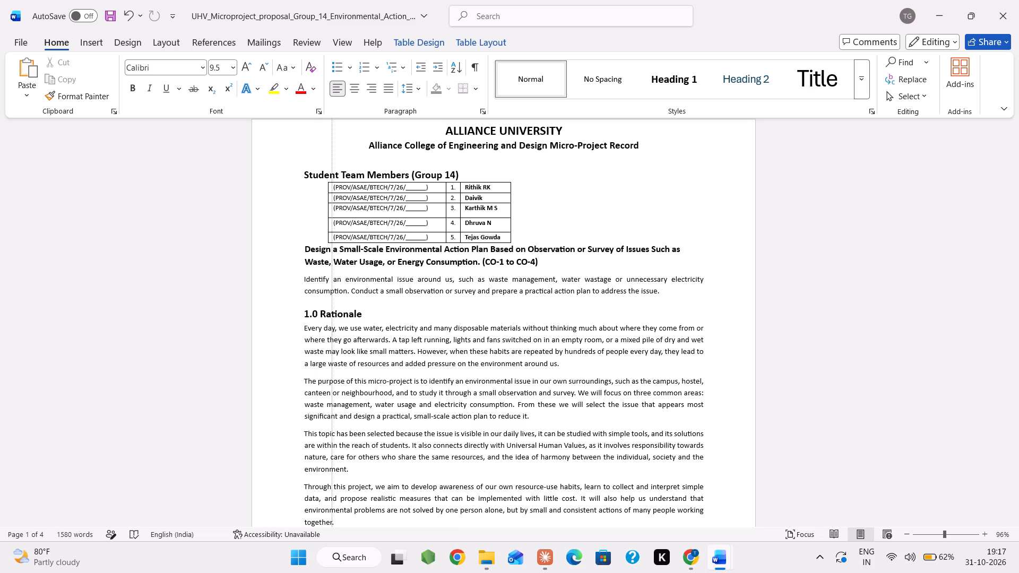
left_click_drag(333, 212, 341, 214)
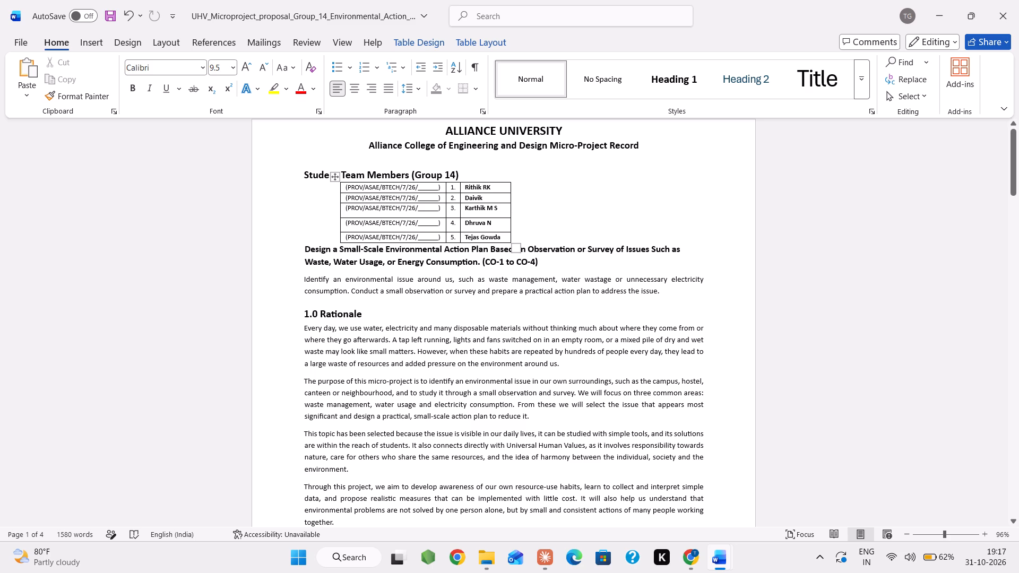
Widen the registration number column again, narrowing the serial number column to about one digit's width.
left_click_drag(446, 215, 480, 219)
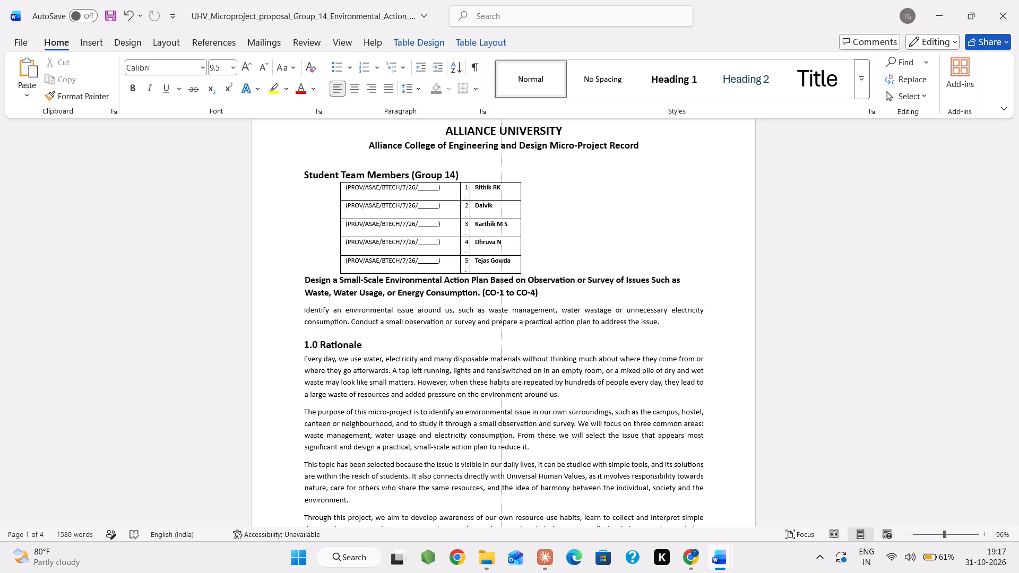
left_click_drag(480, 219, 459, 221)
left_click_drag(459, 221, 473, 221)
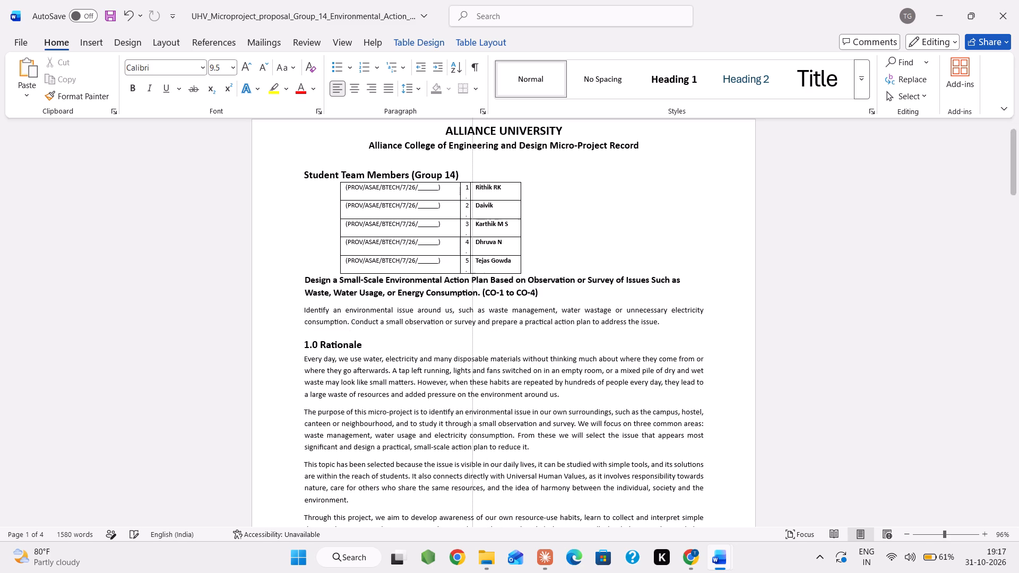
left_click_drag(473, 221, 494, 221)
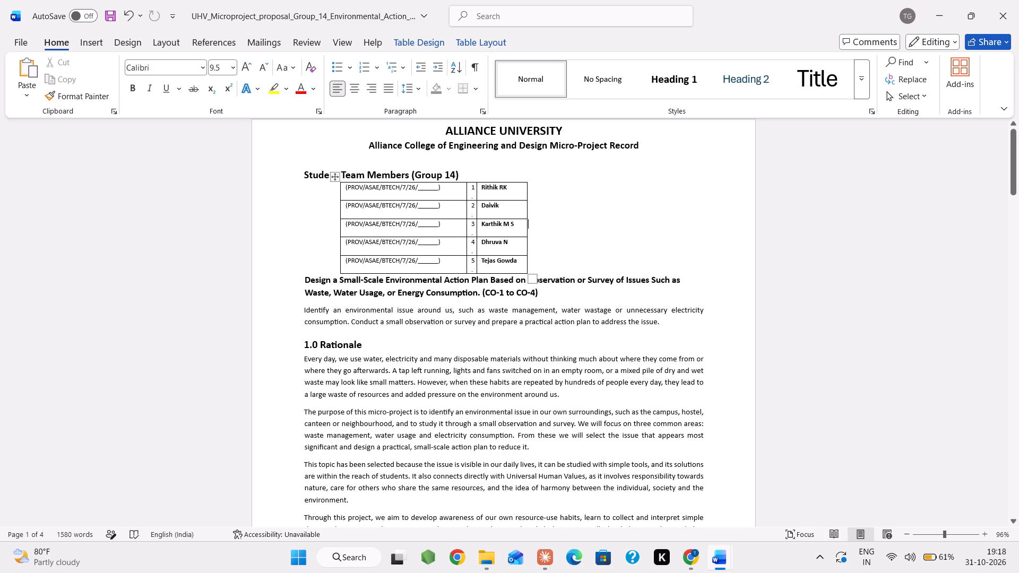
Widen the member name column so the table's outer edge extends slightly past the body text's right margin.
left_click_drag(529, 218, 538, 218)
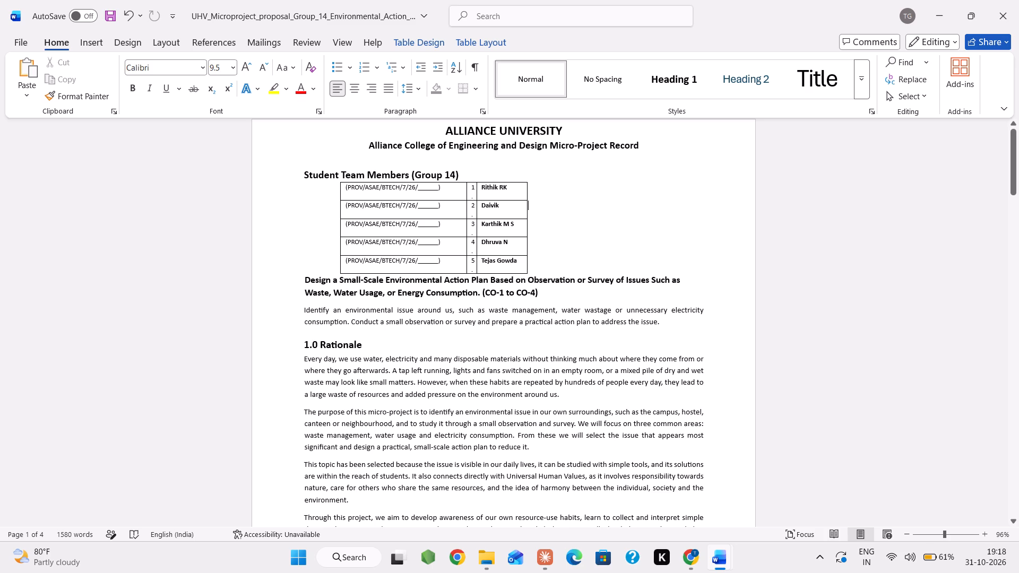
left_click_drag(538, 218, 542, 222)
left_click(542, 222)
left_click_drag(526, 193, 591, 201)
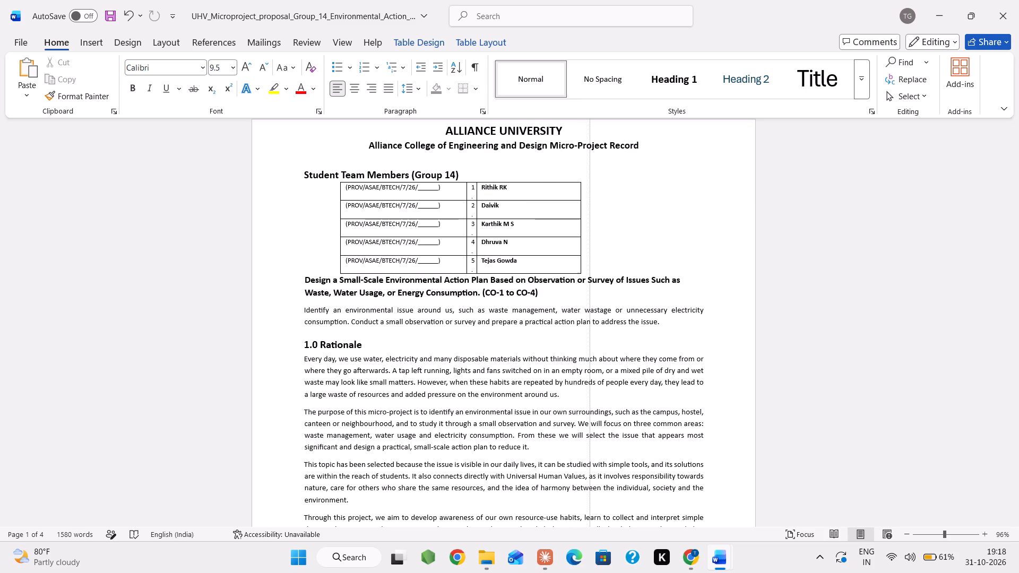
left_click_drag(591, 201, 712, 202)
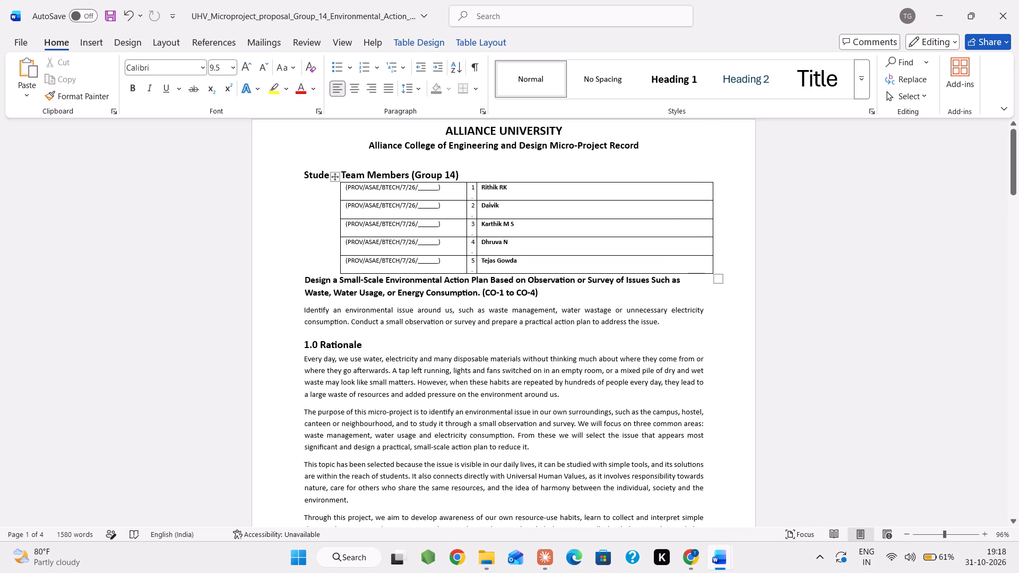
Widen the registration number column in small increments, shifting the serial number and name columns further right.
left_click_drag(467, 215, 530, 220)
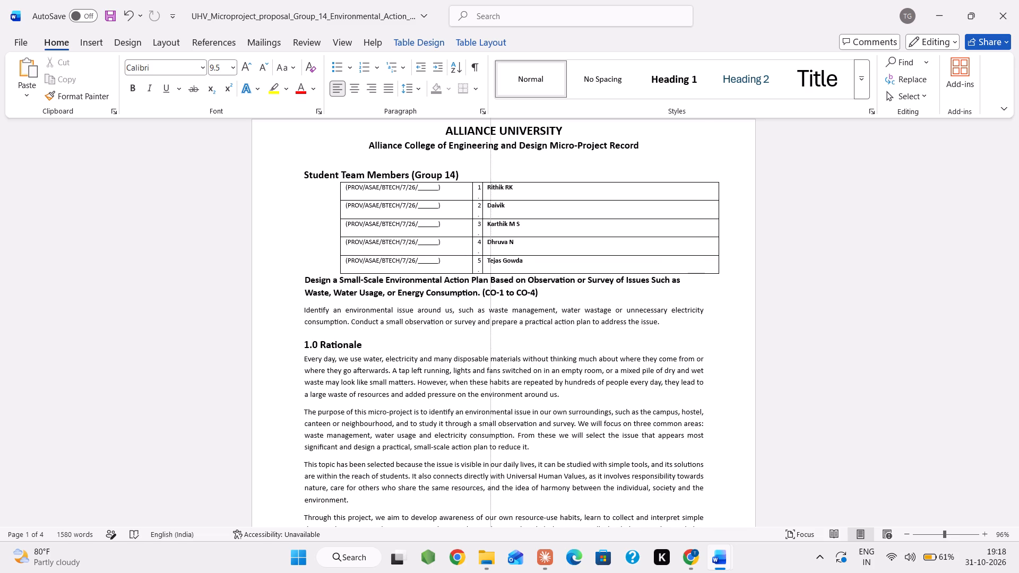
left_click_drag(530, 220, 471, 221)
left_click_drag(471, 221, 480, 224)
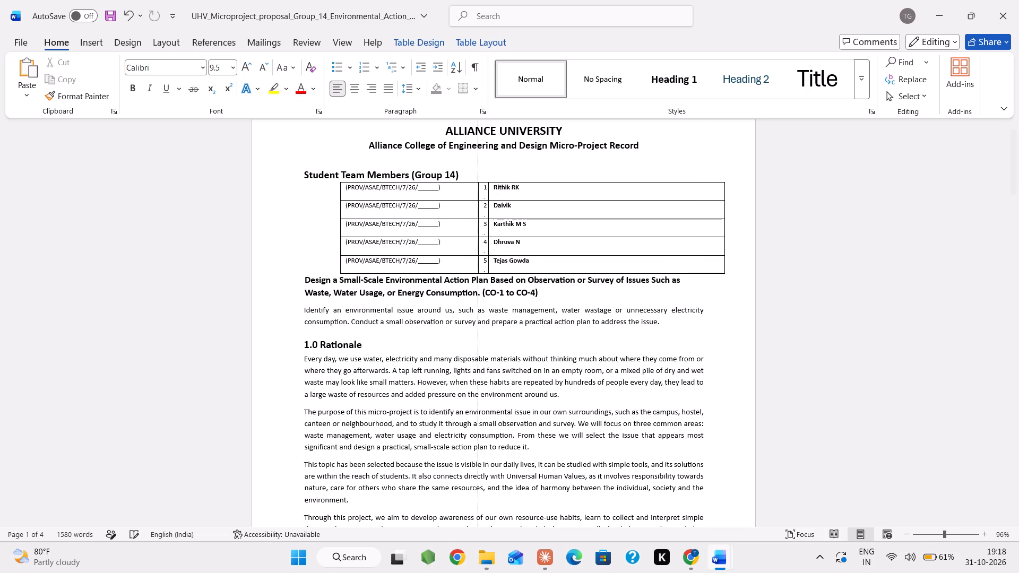
left_click_drag(480, 224, 478, 223)
left_click_drag(478, 223, 556, 228)
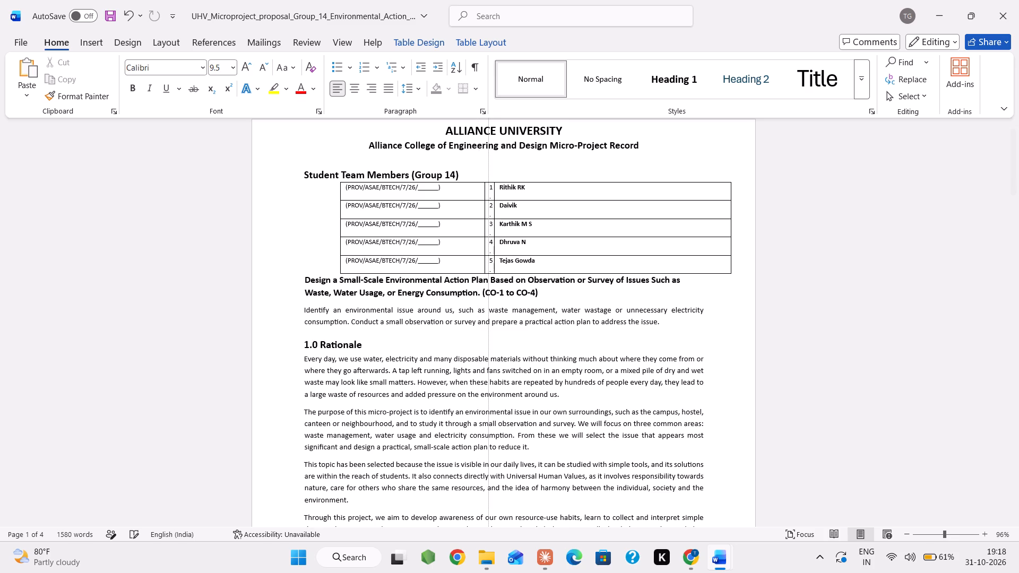
left_click_drag(556, 228, 556, 228)
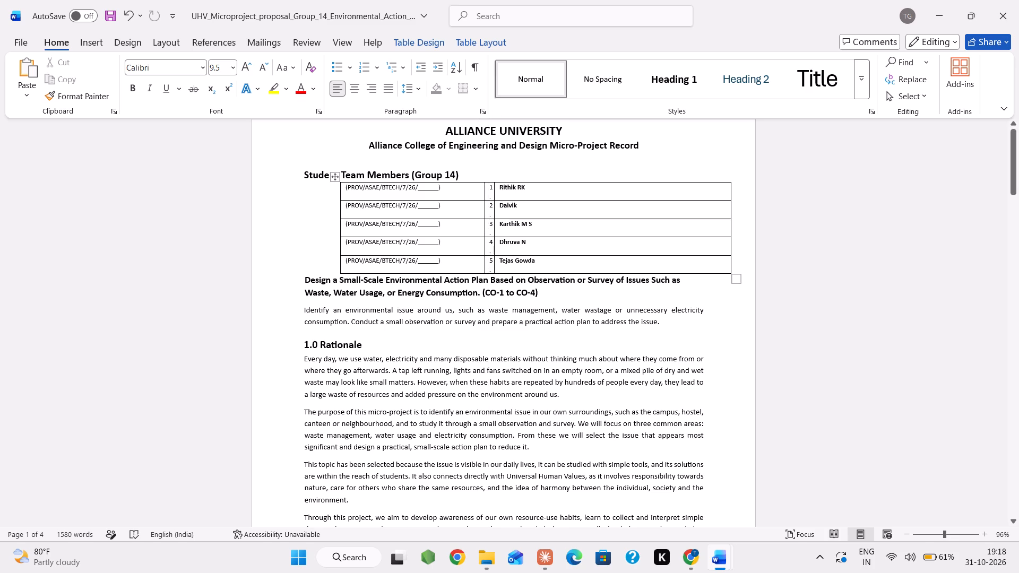
left_click_drag(484, 224, 614, 227)
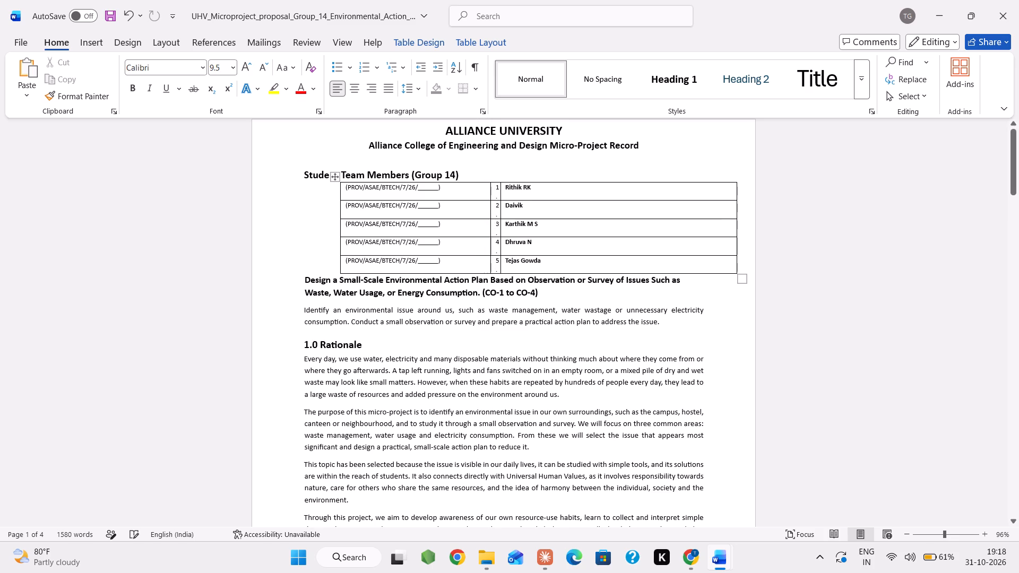
left_click(486, 220)
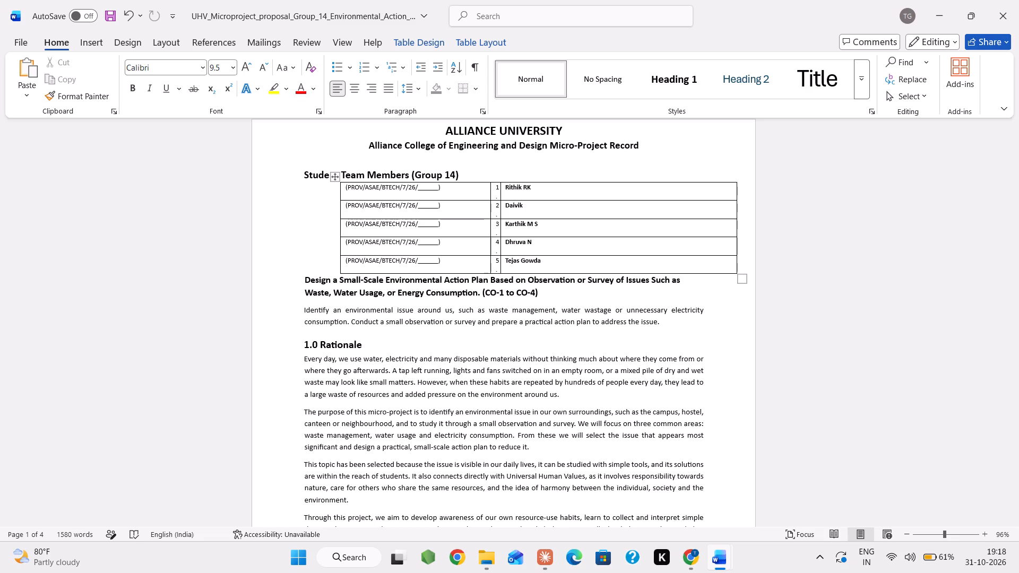
left_click_drag(490, 222, 523, 235)
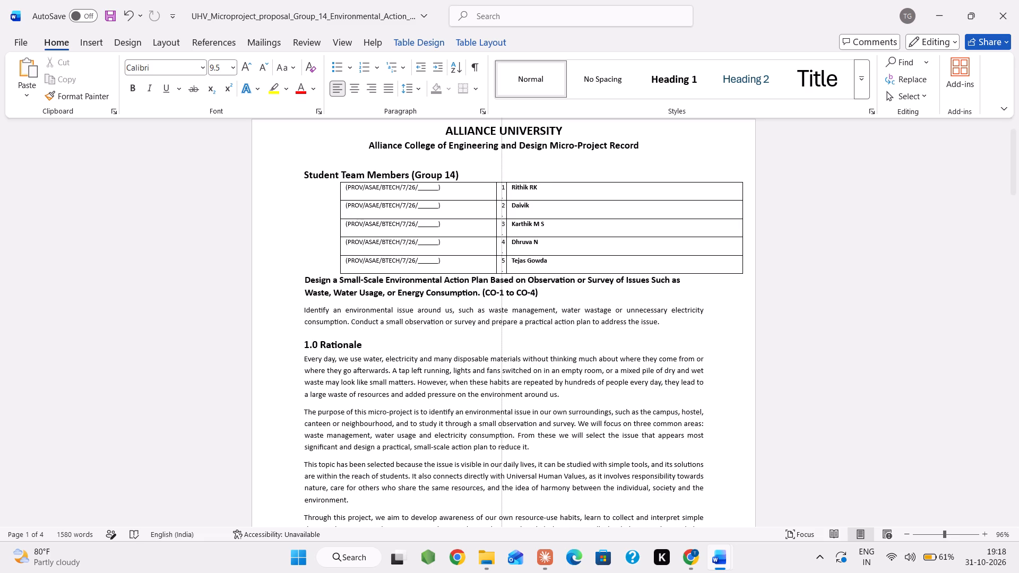
left_click_drag(523, 235, 498, 235)
left_click_drag(498, 235, 505, 235)
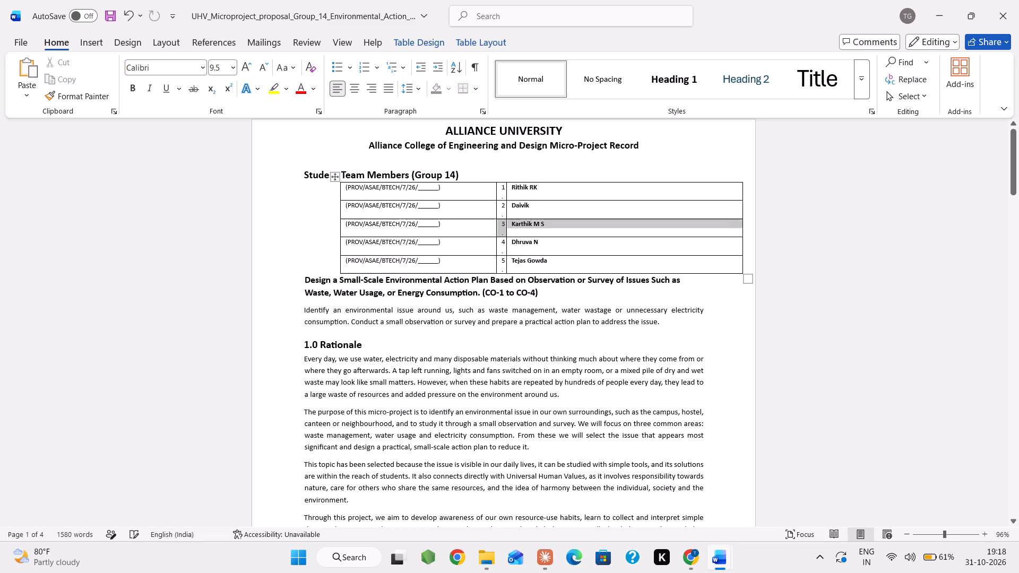
left_click_drag(505, 235, 503, 235)
Select all cells of the team member table and widen the registration number column a little more.
left_click(596, 228)
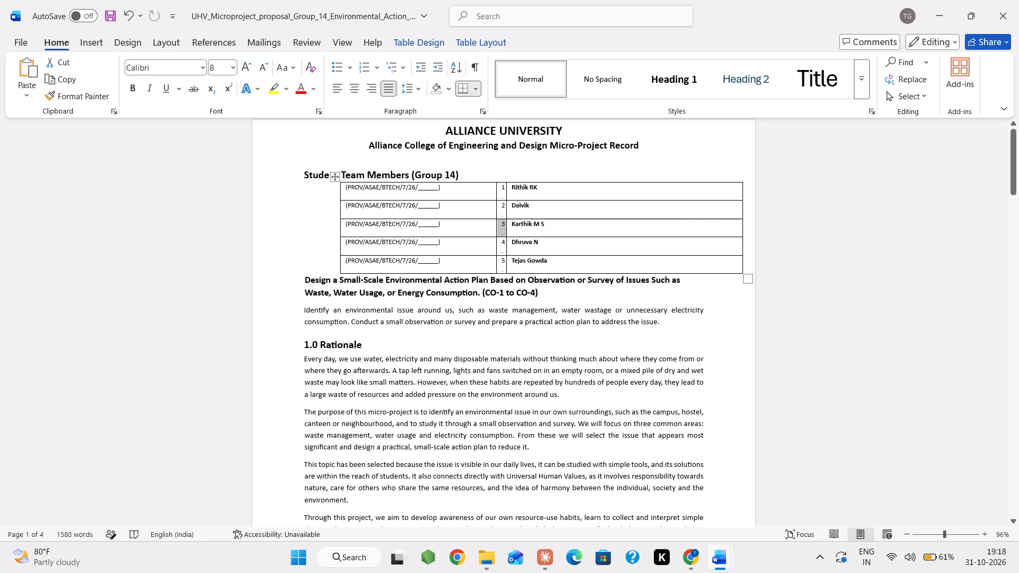
left_click(497, 213)
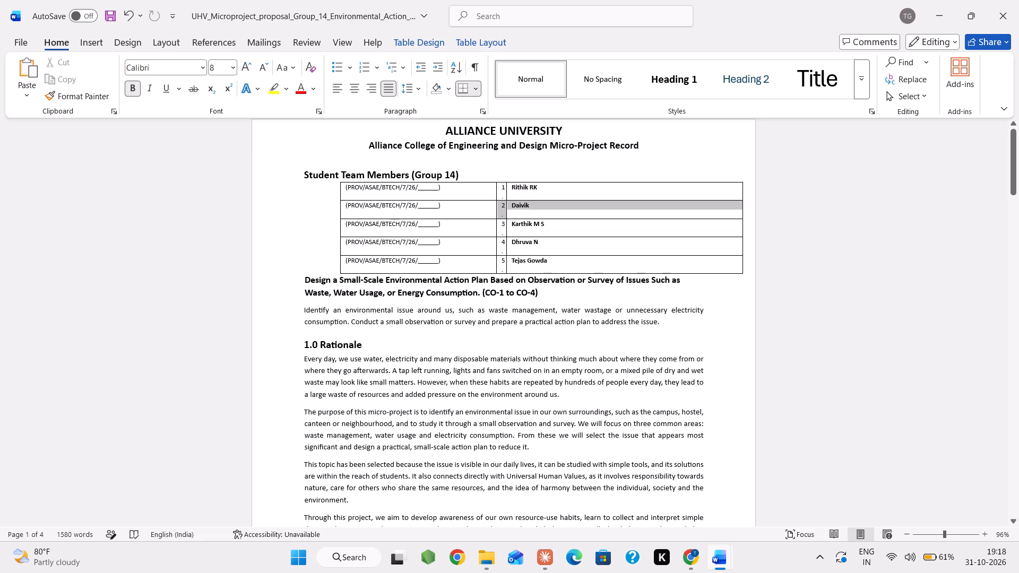
left_click(496, 214)
left_click(496, 214)
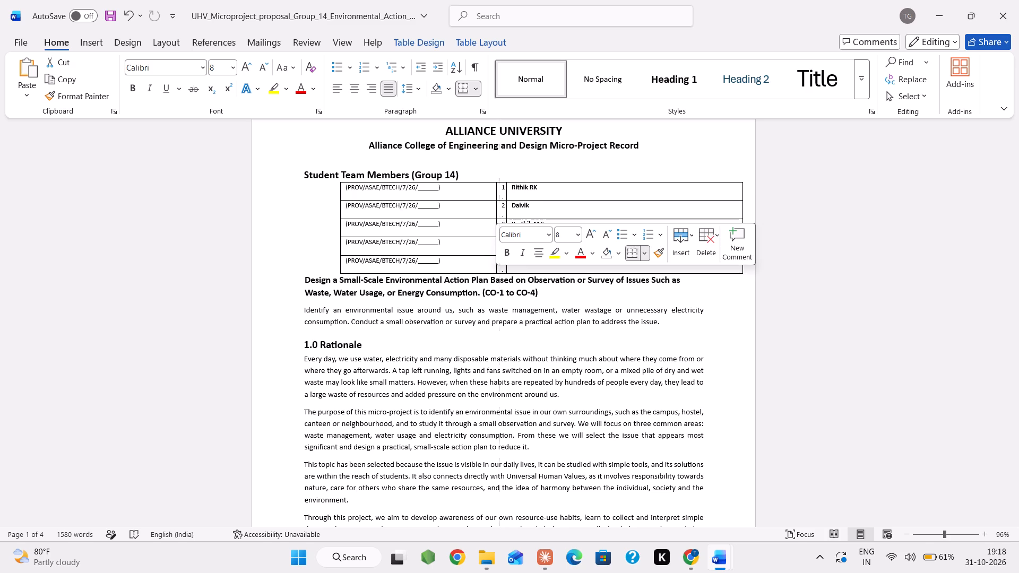
left_click(491, 220)
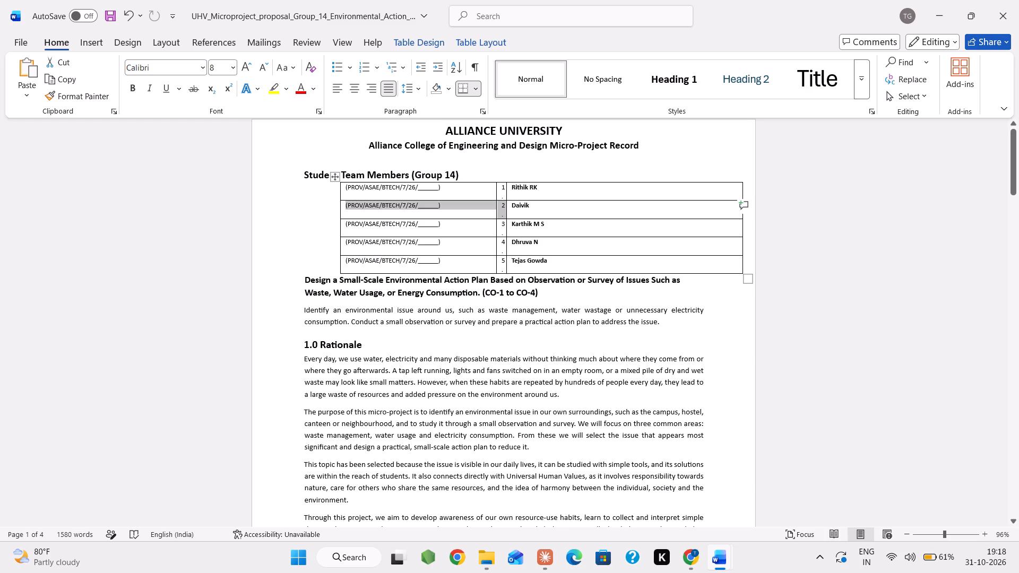
left_click_drag(447, 190, 555, 266)
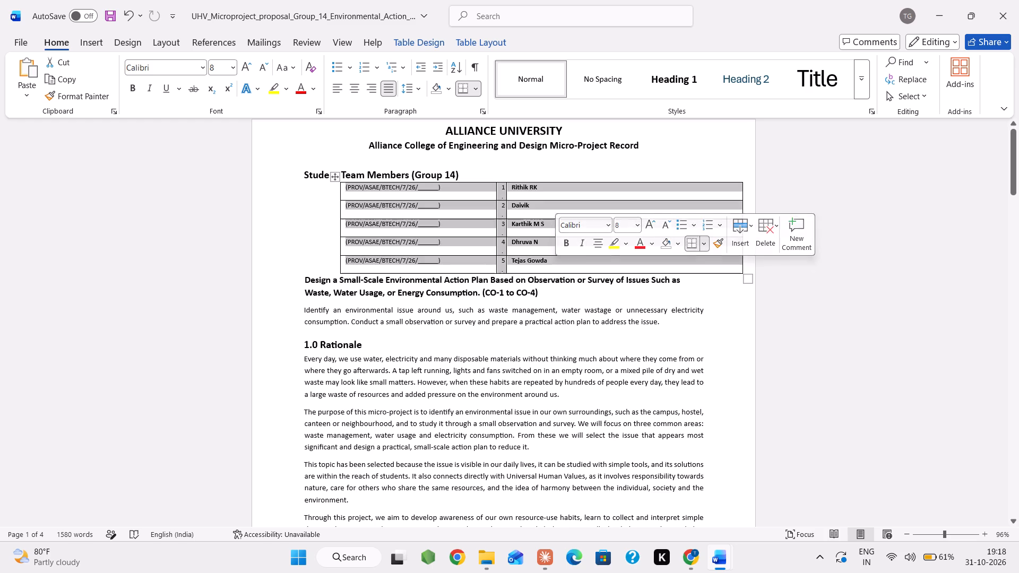
left_click_drag(495, 217, 554, 220)
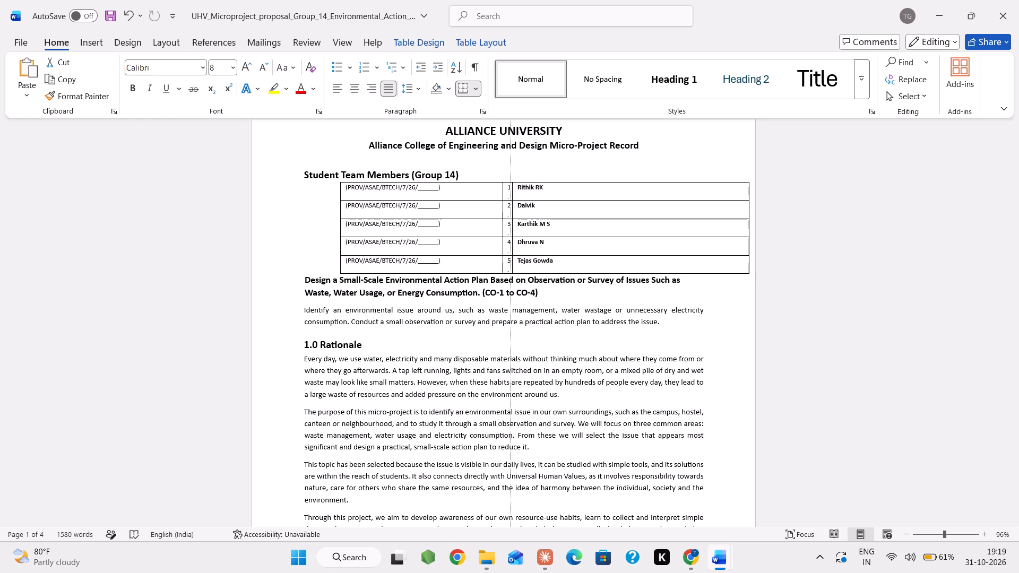
left_click_drag(554, 220, 661, 239)
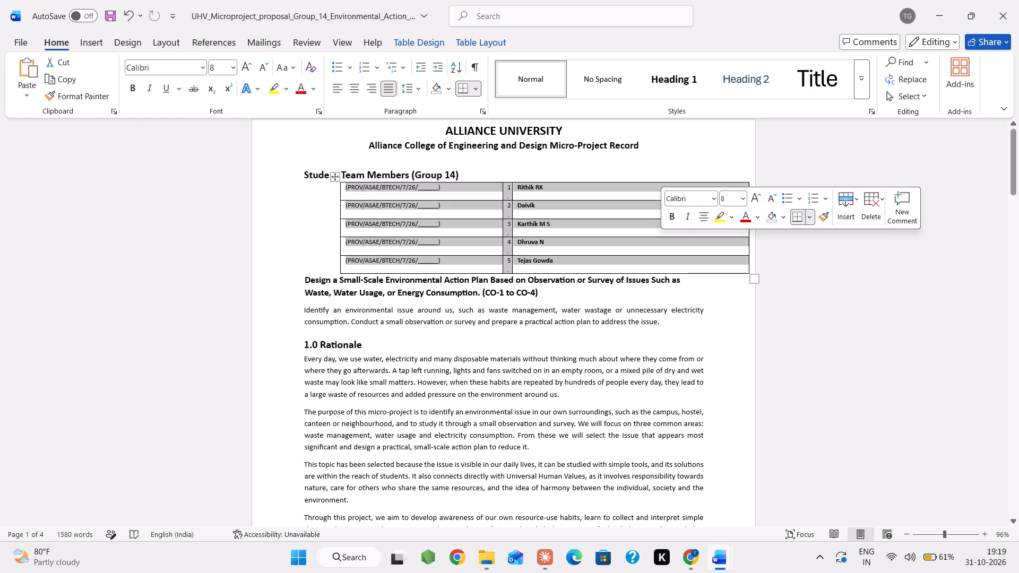
left_click(772, 259)
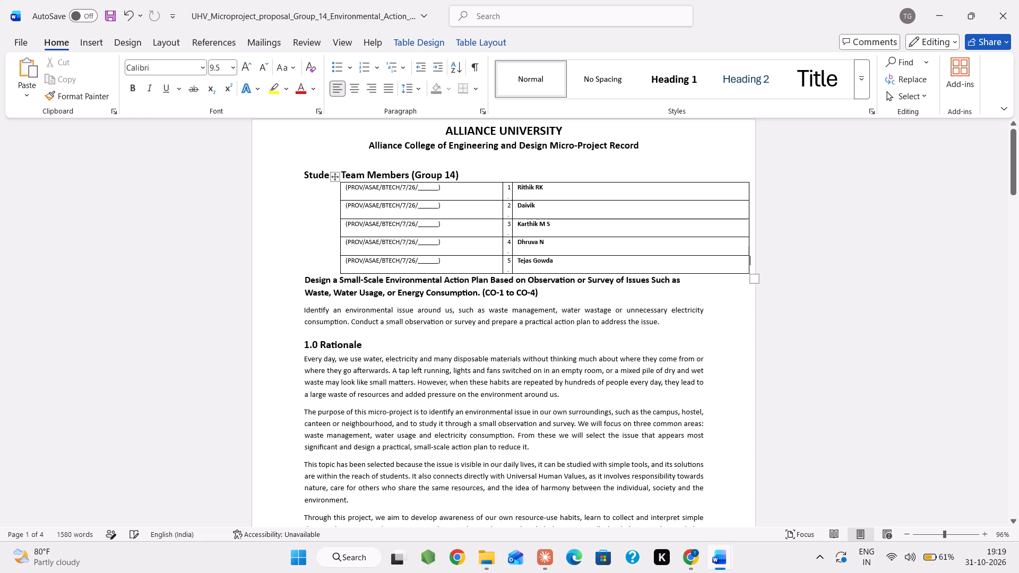
Narrow the member name column of the team member table until it just fits each full name on one line.
left_click(750, 229)
left_click_drag(750, 228, 723, 227)
left_click_drag(723, 227, 757, 221)
left_click(759, 212)
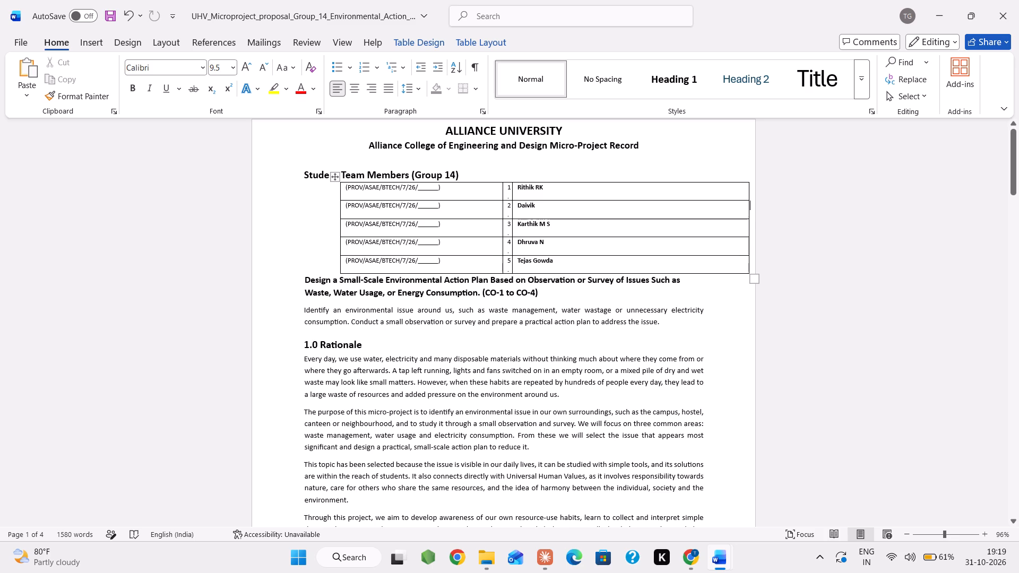
left_click_drag(748, 212, 739, 211)
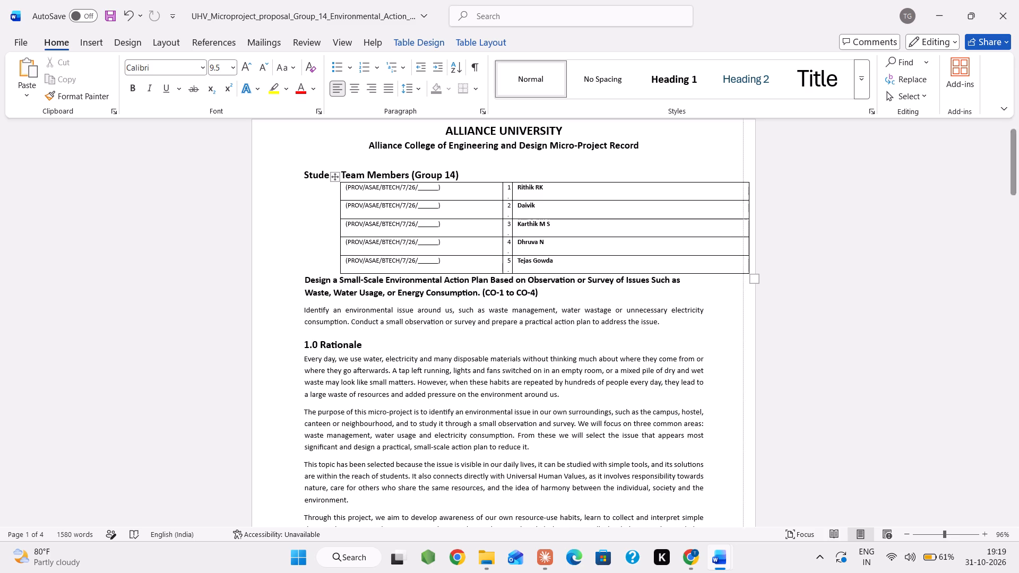
left_click_drag(739, 211, 553, 215)
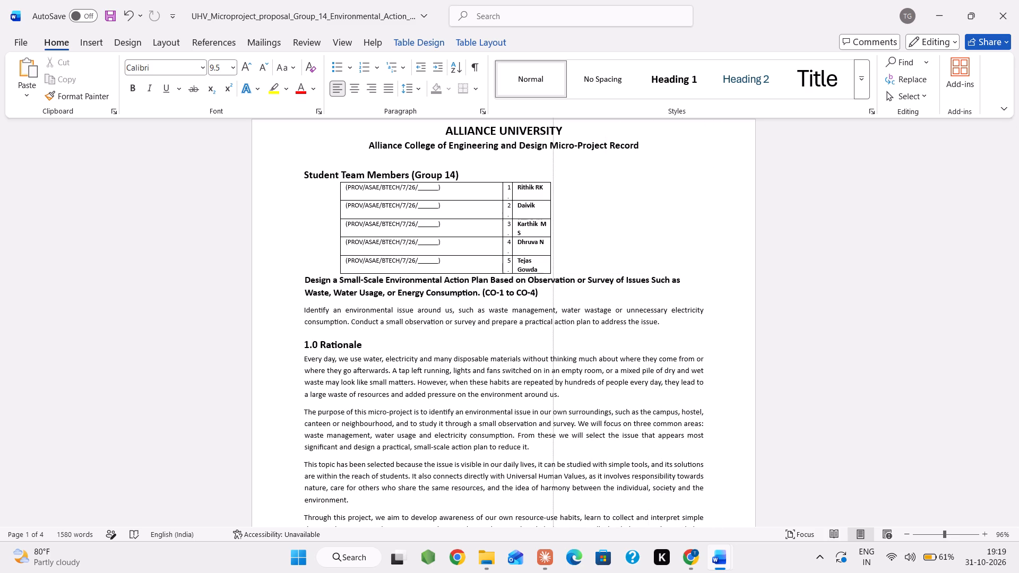
left_click_drag(553, 215, 564, 218)
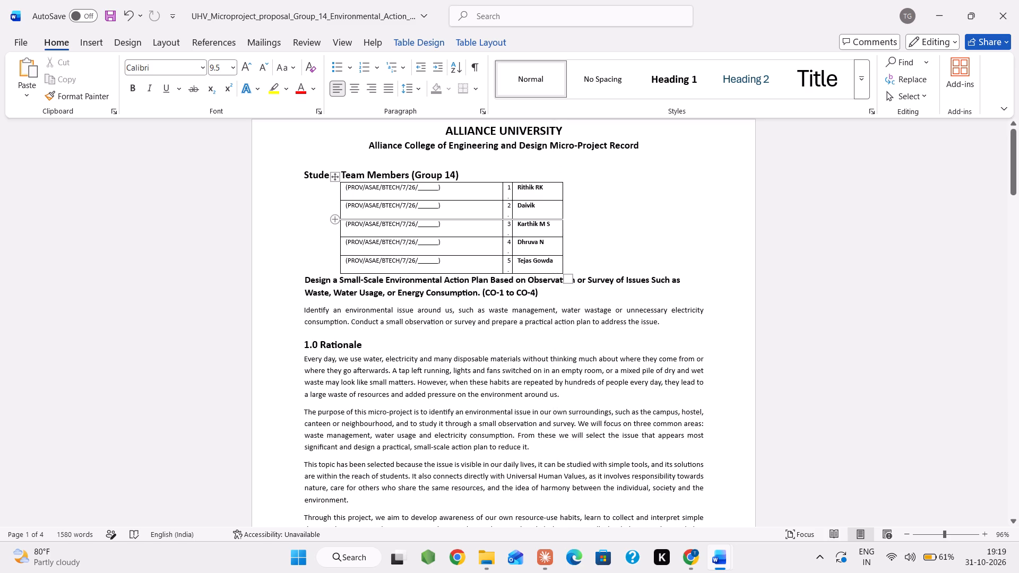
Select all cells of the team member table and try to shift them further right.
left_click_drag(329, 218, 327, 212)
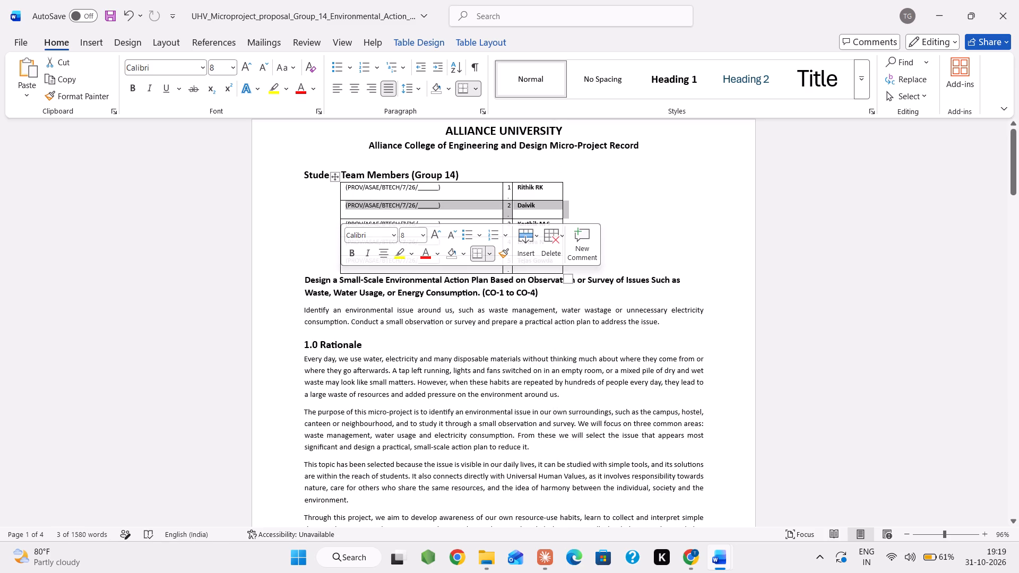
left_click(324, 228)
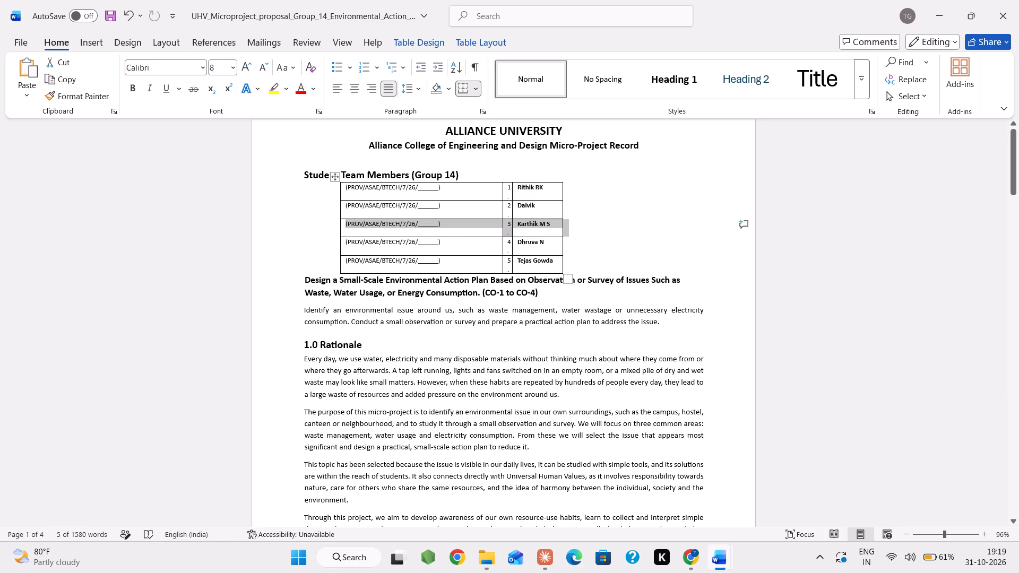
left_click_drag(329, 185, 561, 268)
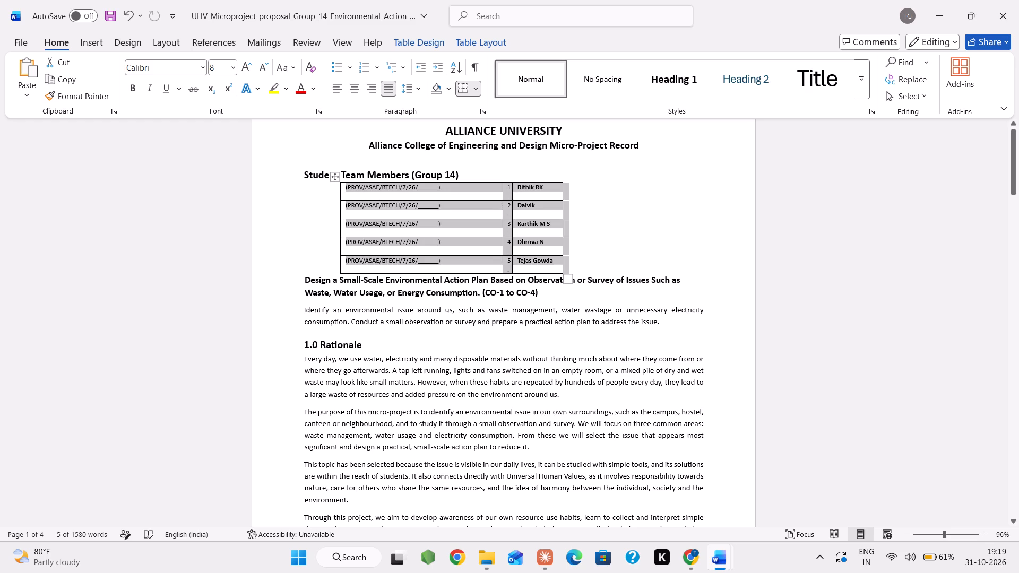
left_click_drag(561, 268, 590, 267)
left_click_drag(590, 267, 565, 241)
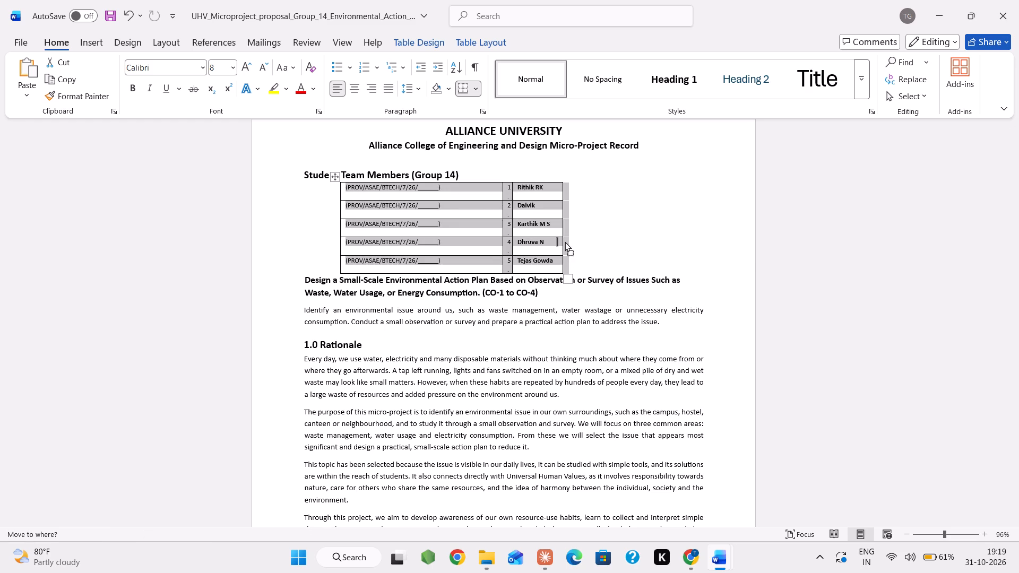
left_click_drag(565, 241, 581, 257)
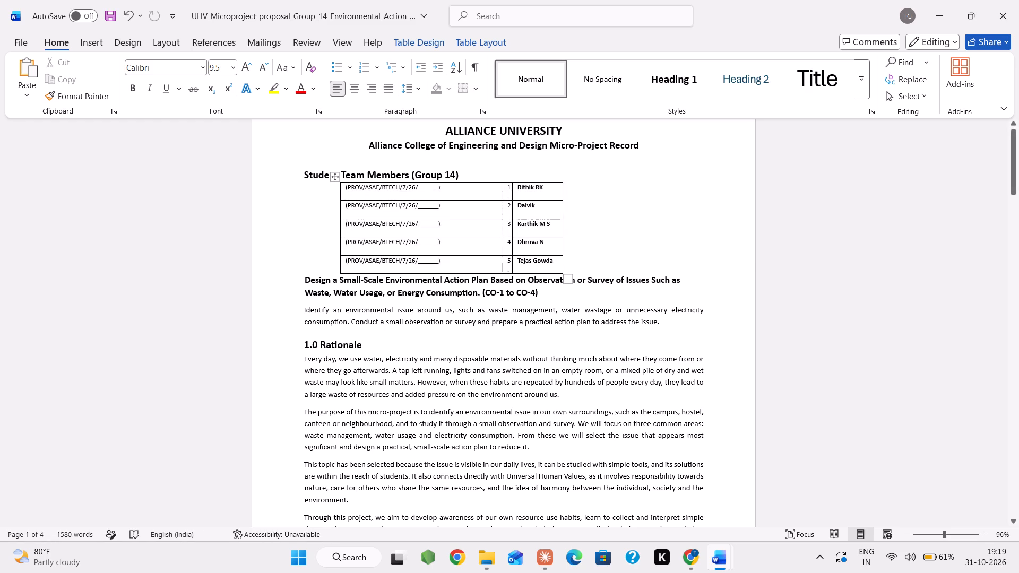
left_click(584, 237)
Move the whole team member table right, keeping it just below the Student Team Members heading and slightly past the body text's right margin.
left_click_drag(338, 179, 386, 192)
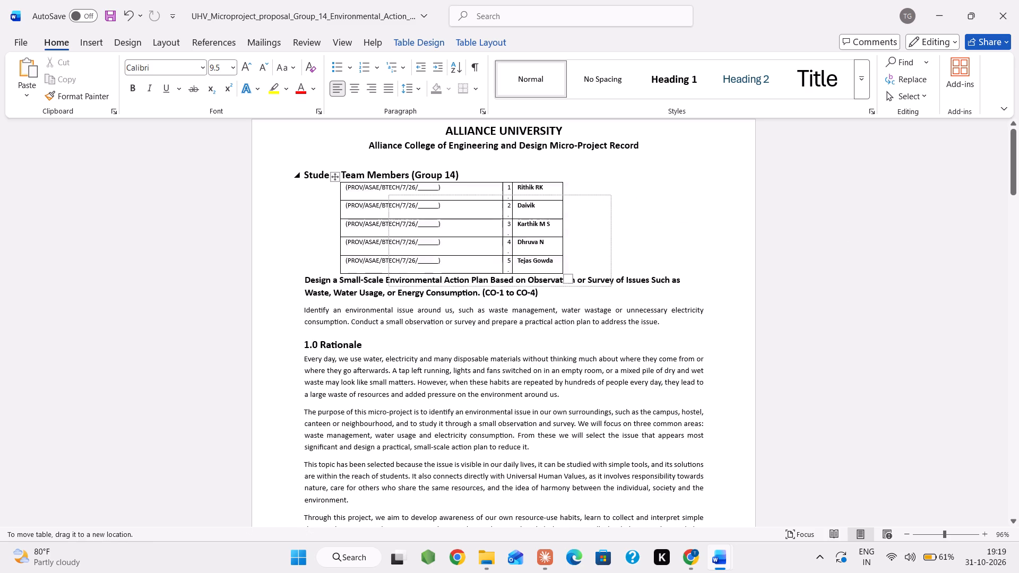
left_click_drag(386, 192, 506, 178)
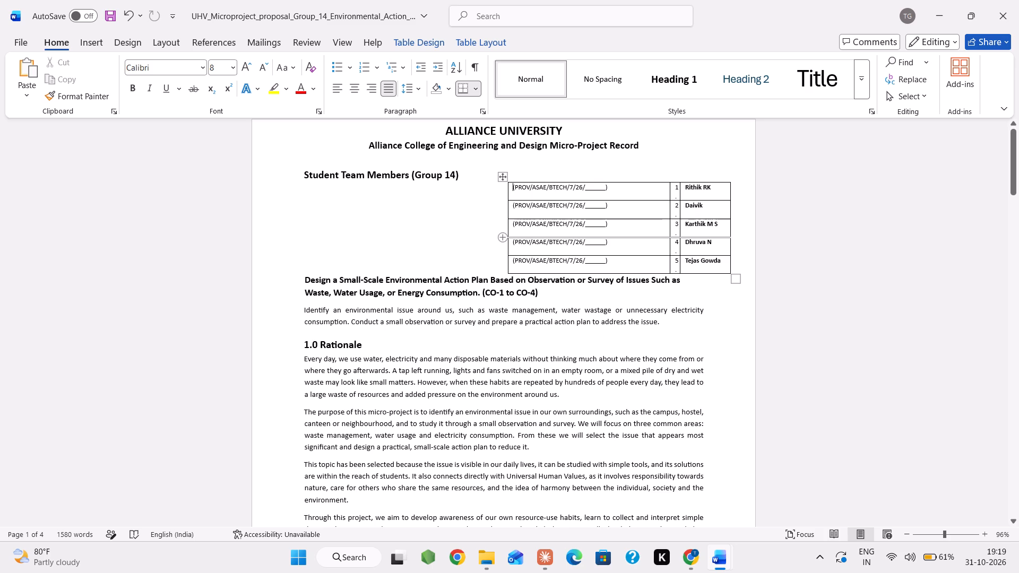
Narrow the registration number column from its outer left border so it fits the registration text closely.
left_click_drag(507, 227, 554, 232)
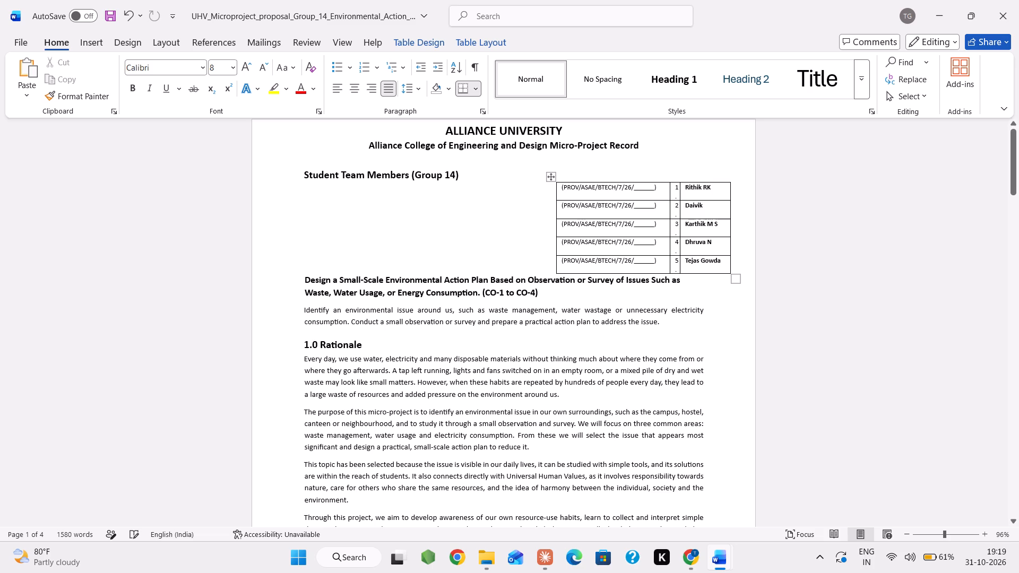
Replace the underscore placeholder in the first row's registration number with that member's four digits, keeping the closing parenthesis.
left_click(647, 187)
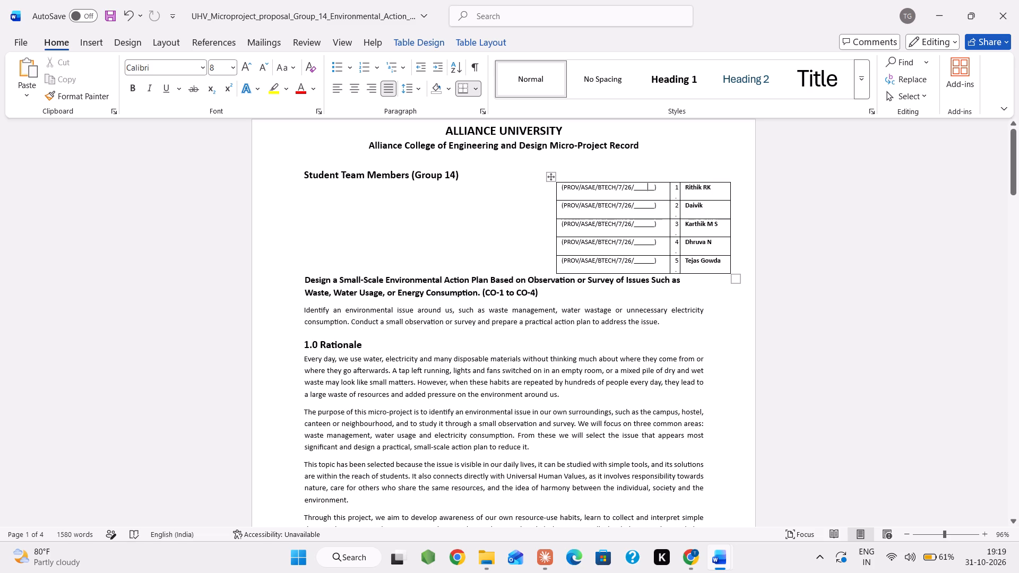
left_click(638, 188)
type("00")
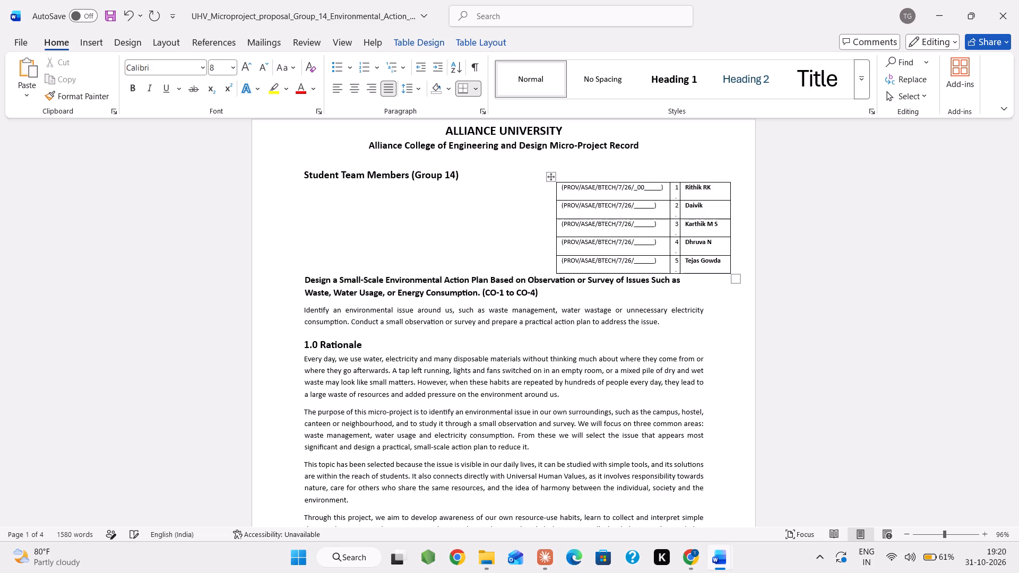
key("BackSpace")
key("BackSpace")
type("0220")
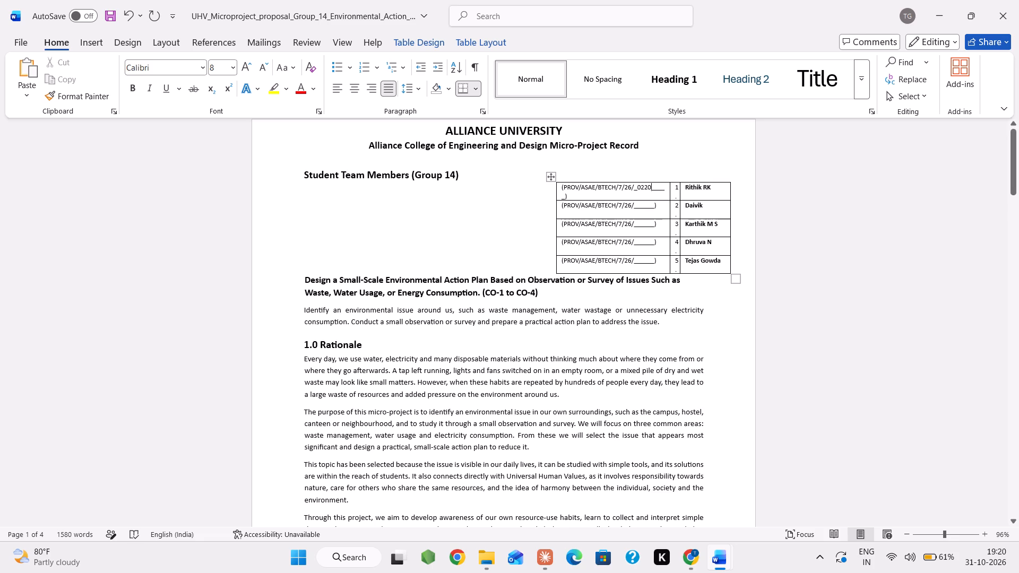
left_click(663, 187)
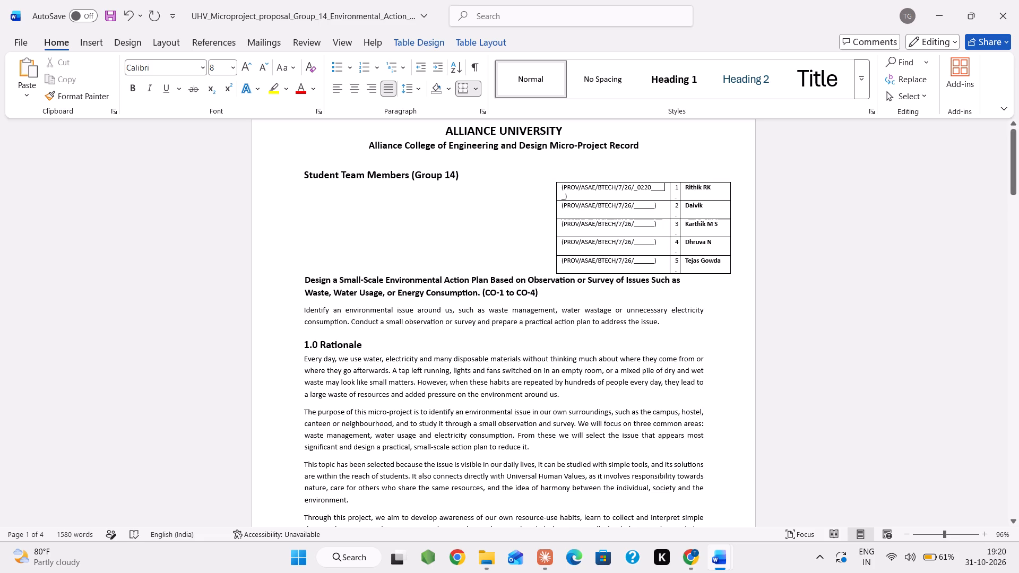
left_click(663, 187)
key("BackSpace")
key("ctrl+0")
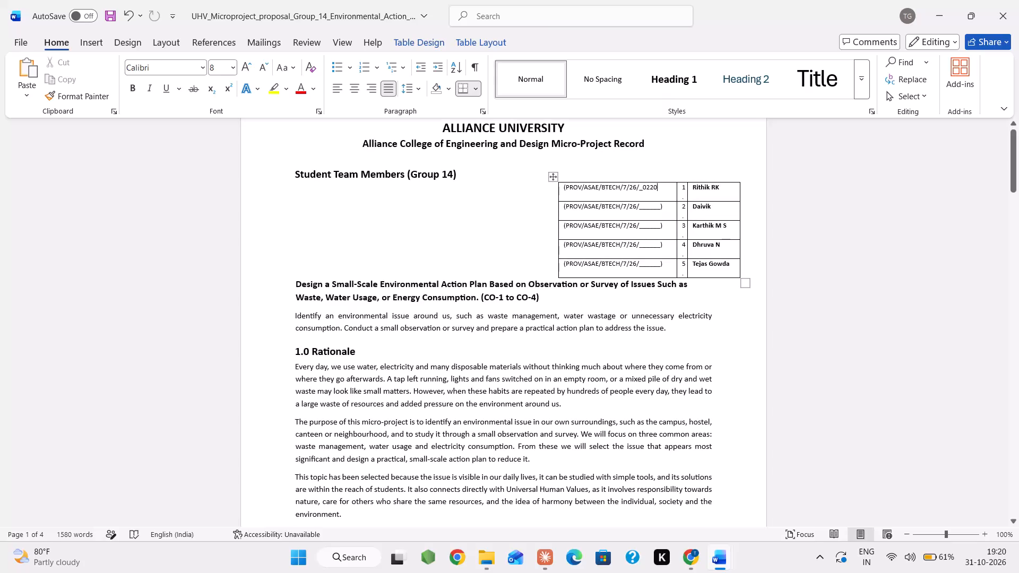
key("shift+parenright")
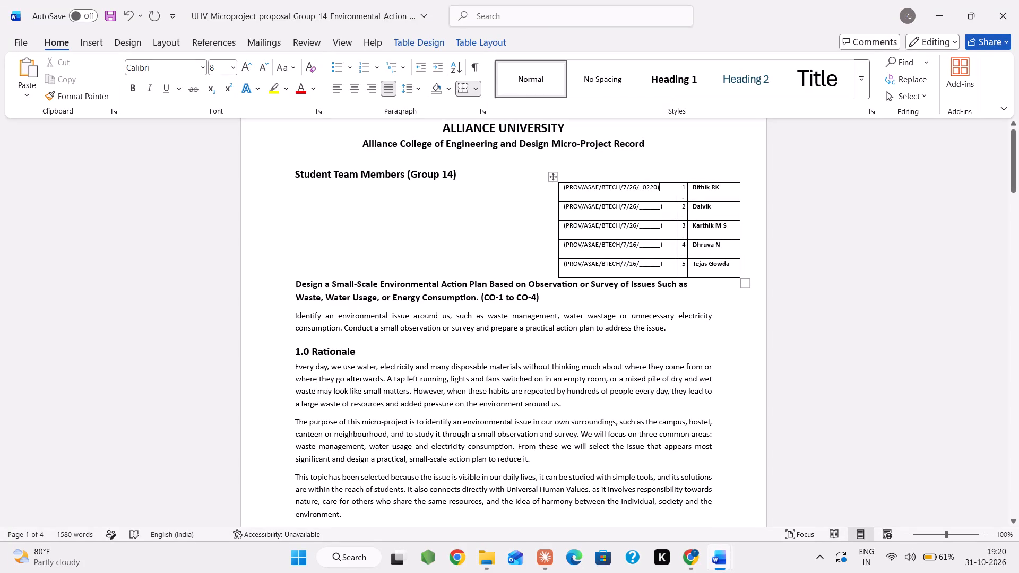
left_click(643, 188)
key("BackSpace")
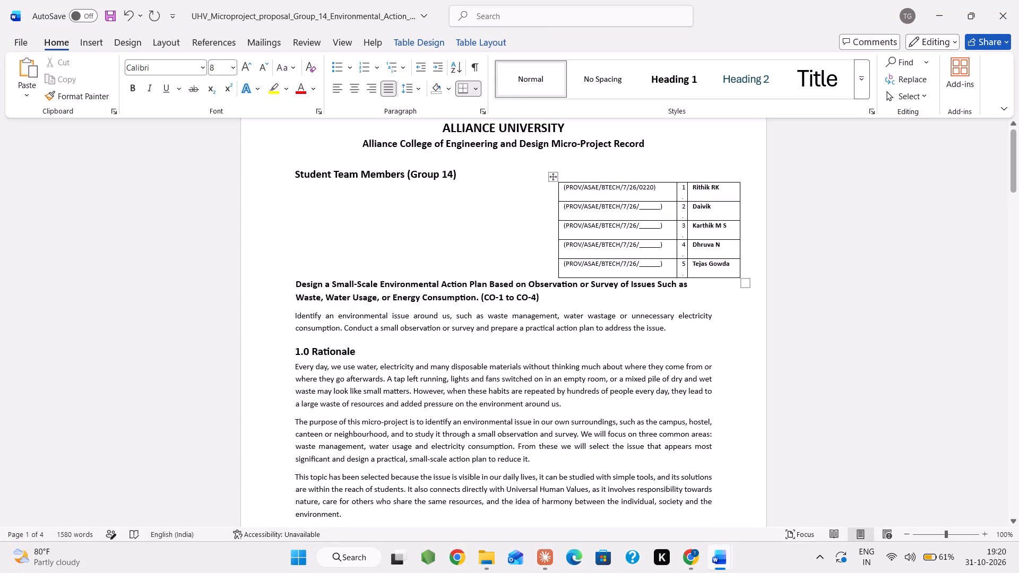
Replace the underscore placeholder in the second row's registration number with that member's four digits and a closing parenthesis.
left_click(659, 210)
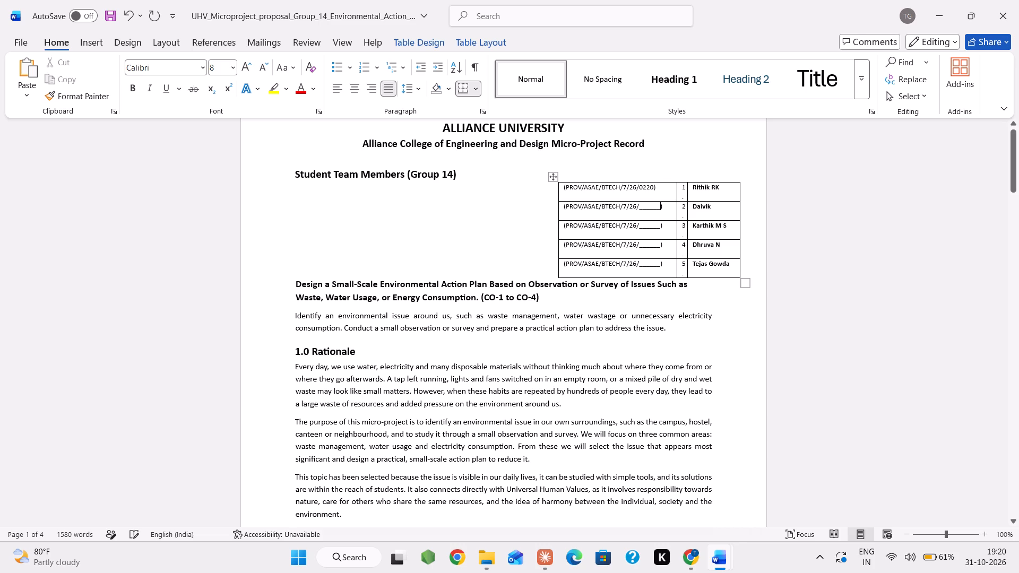
left_click(659, 210)
key("BackSpace")
key("slash")
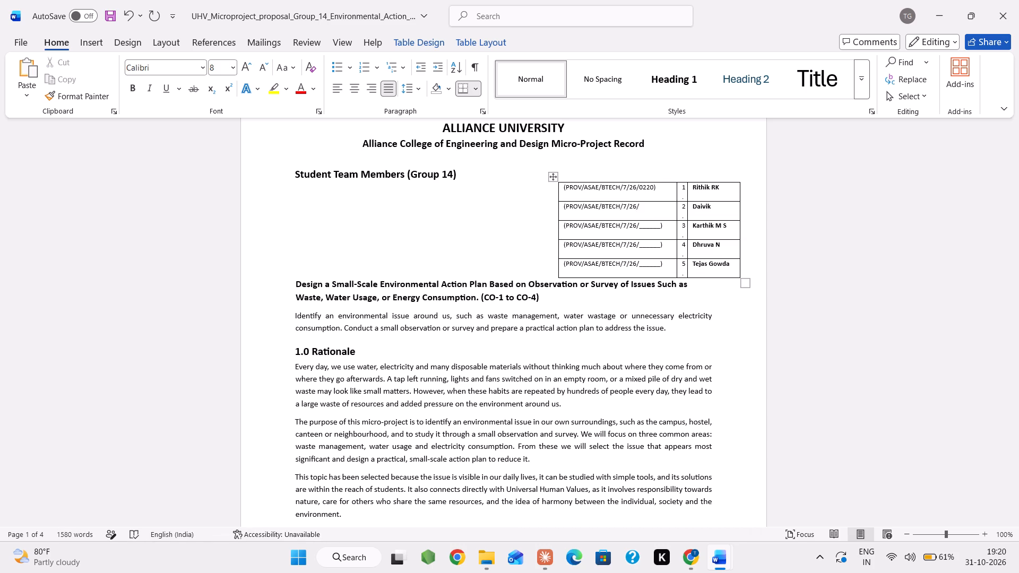
key("0")
type("296")
key("shift+parenright")
Replace the underscore placeholder in the third row's registration number with four digits, keeping the closing parenthesis.
left_click_drag(647, 223, 649, 223)
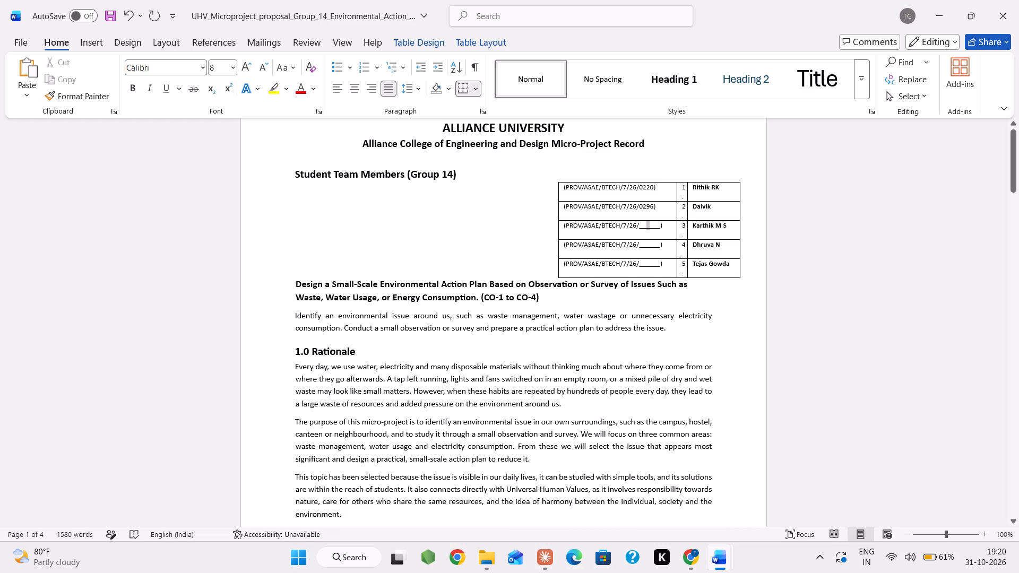
left_click_drag(649, 223, 661, 225)
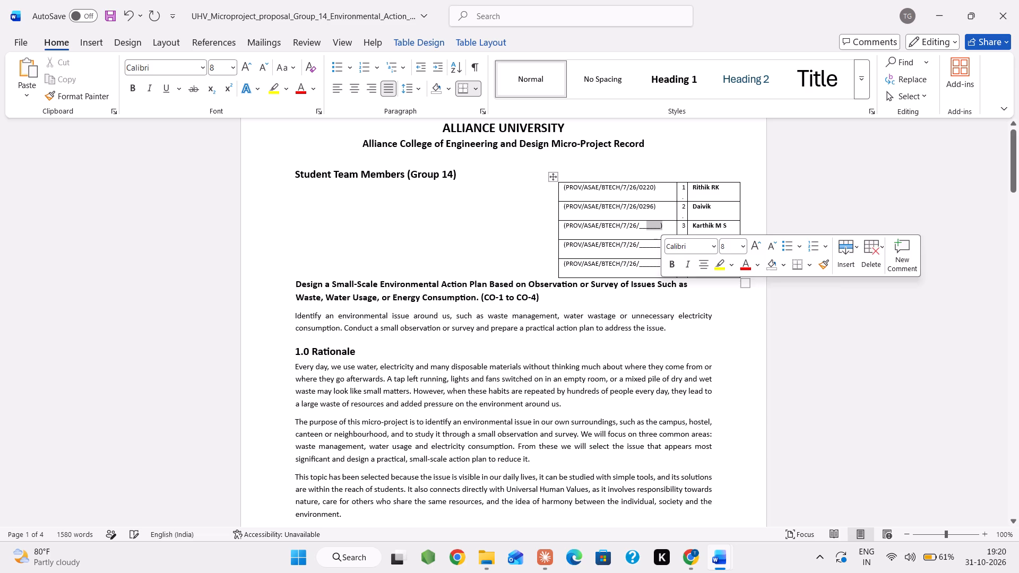
left_click(661, 225)
key("BackSpace")
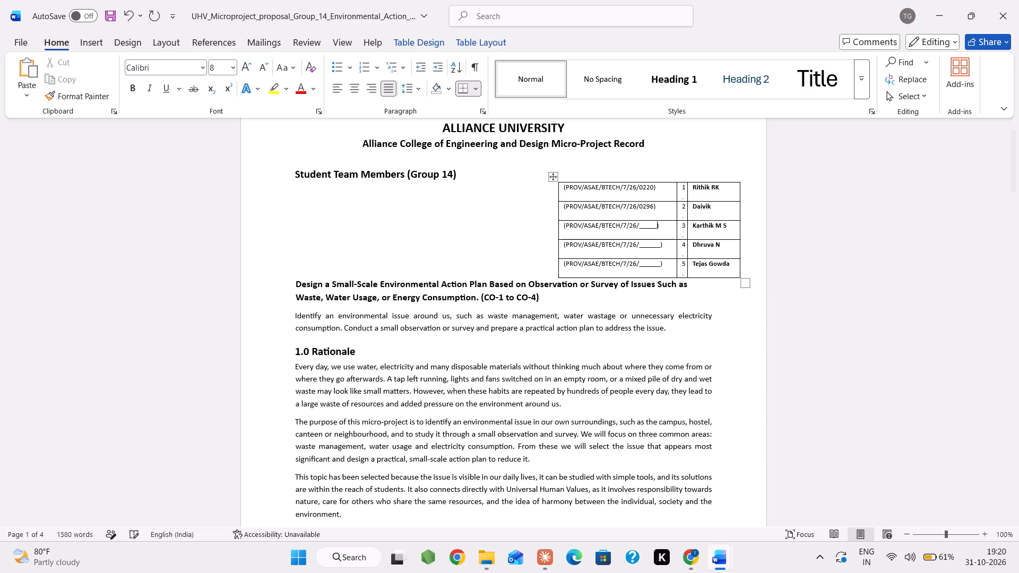
key("BackSpace")
key("BackSpace")
key("BackSpace")
key("BackSpace")
key("BackSpace")
type("0211")
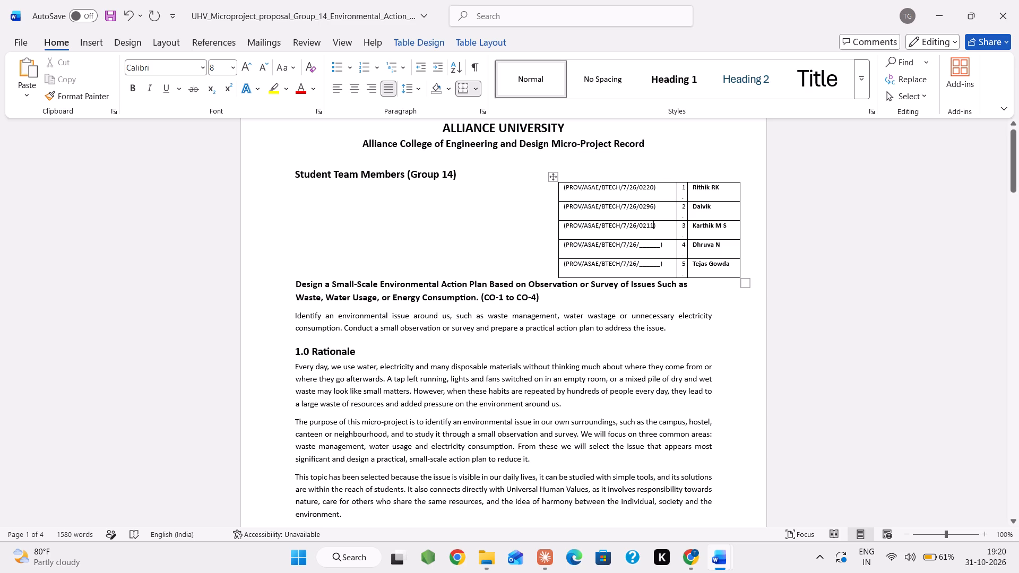
Replace the underscore placeholder in the fourth row's registration number with that member's four digits, keeping the closing parenthesis.
left_click(660, 244)
key("BackSpace")
key("BackSpace")
key("BackSpace")
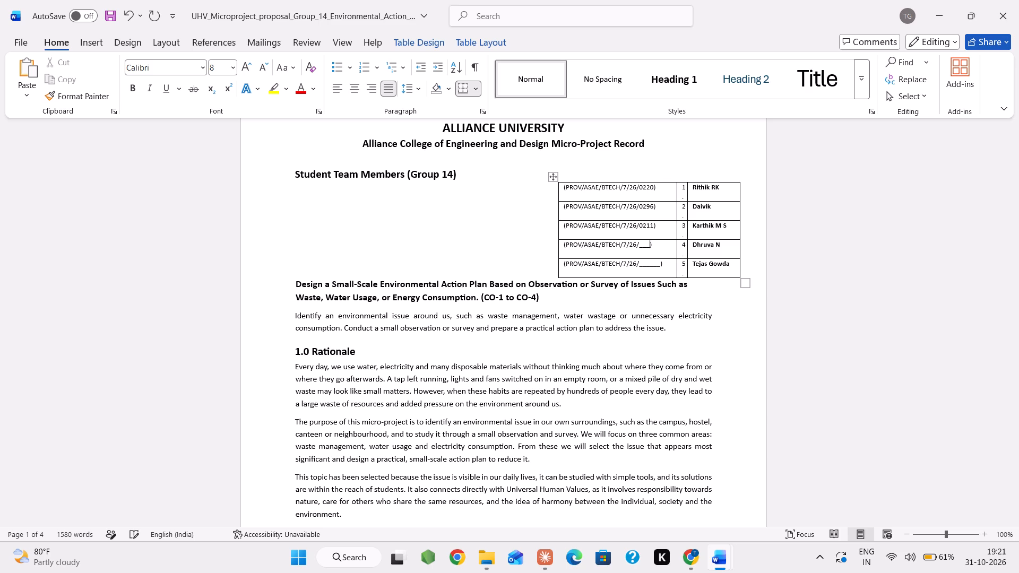
key("BackSpace")
key("BackSpace")
key("BackSpace")
type("0210")
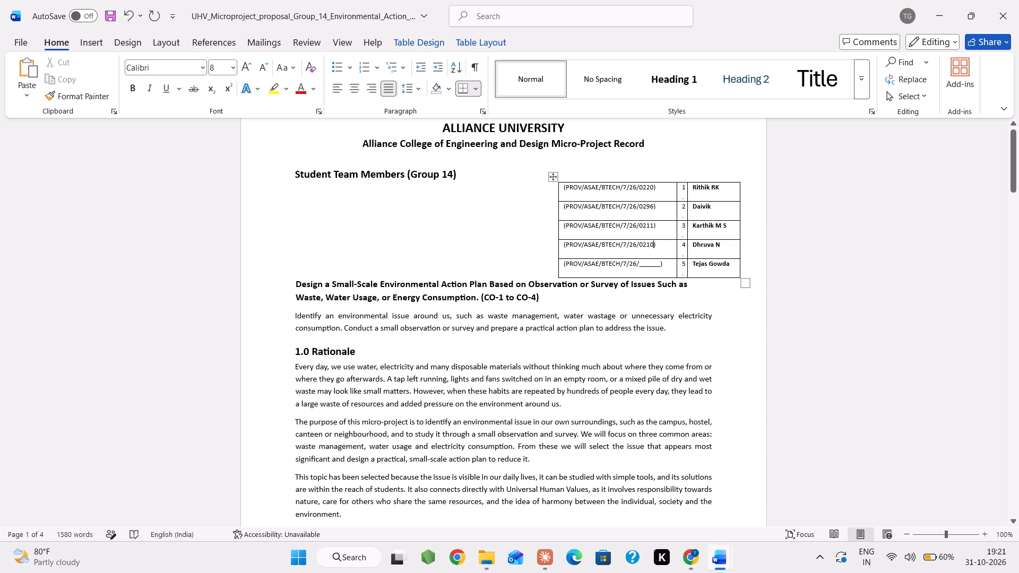
Correct the last digit of the third row's registration number.
left_click(654, 227)
key("BackSpace")
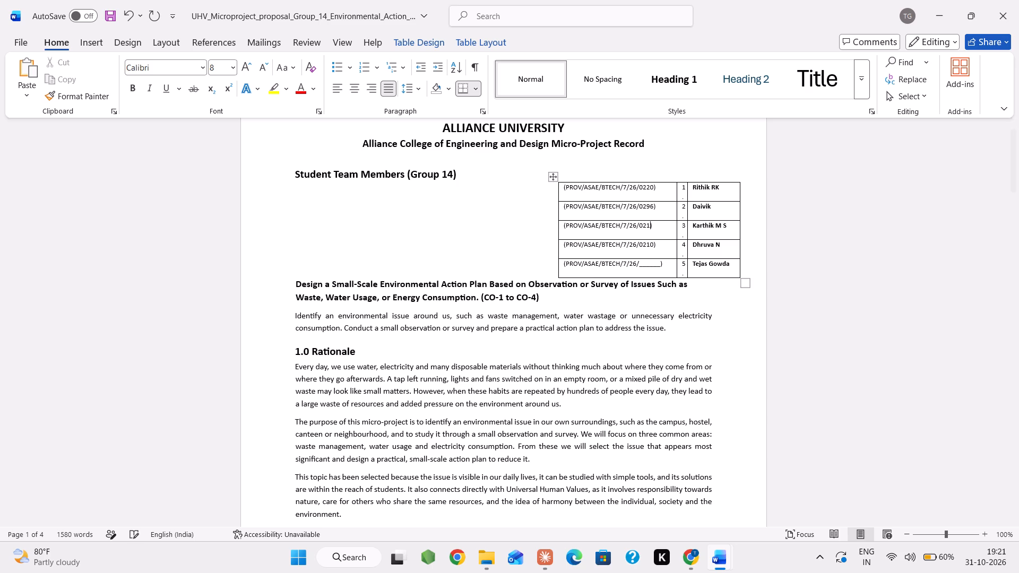
key("5")
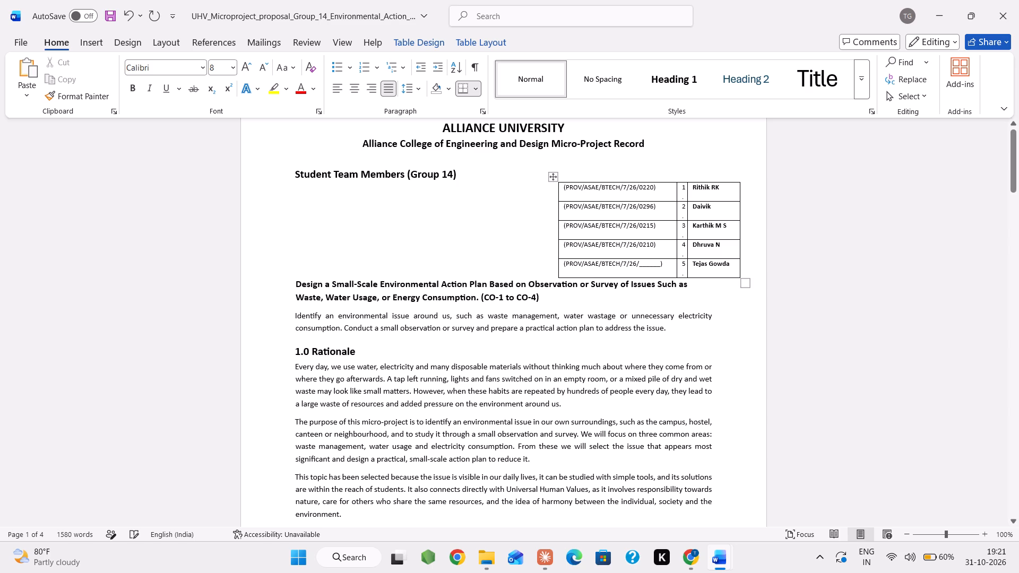
Replace the underscore placeholder in the fifth row's registration number with that member's four digits, keeping the closing parenthesis.
left_click(657, 264)
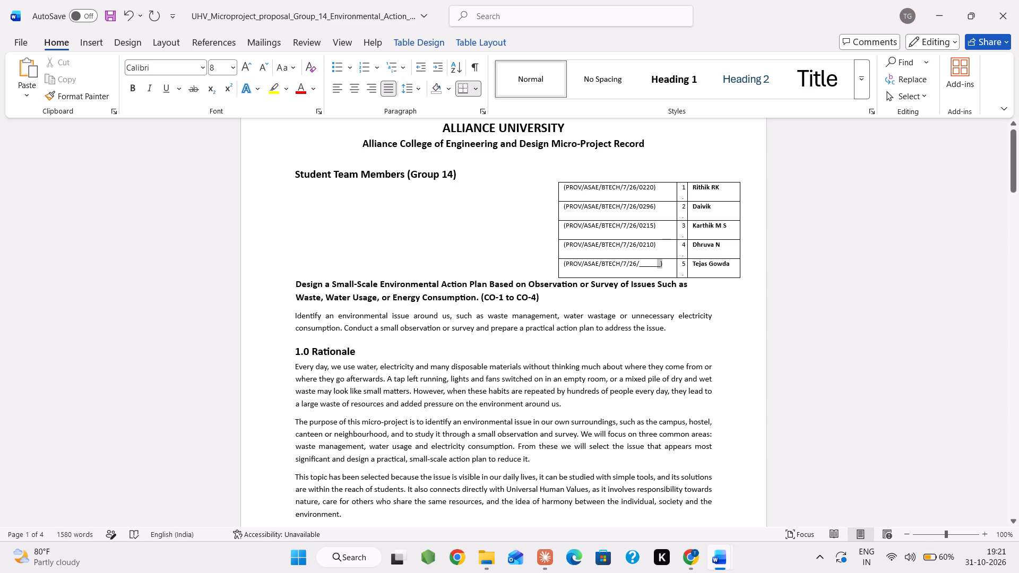
left_click(660, 264)
key("BackSpace")
key("BackSpace")
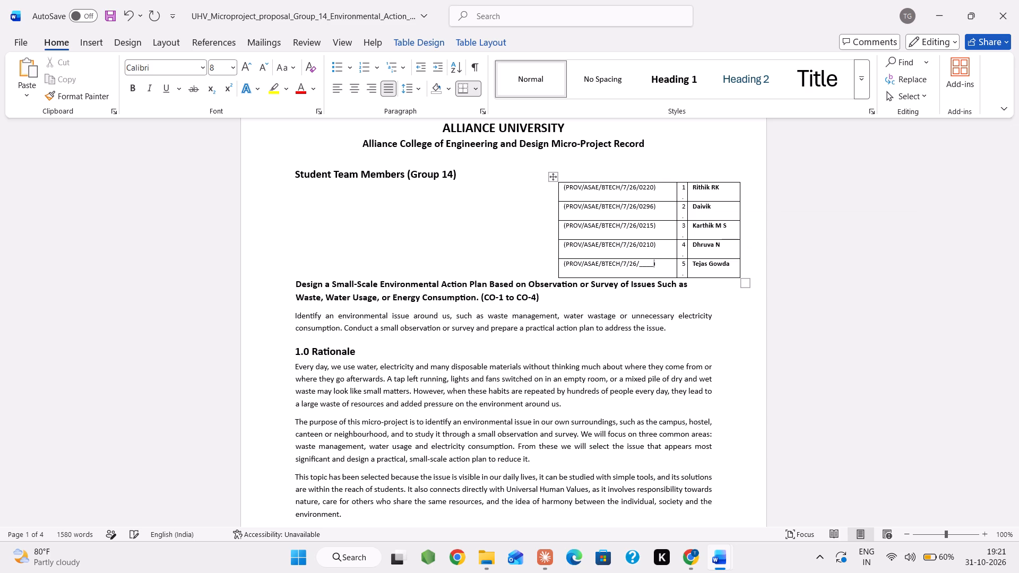
key("BackSpace")
key("BackSpace")
key("BackSpace")
key("BackSpace")
type("0294")
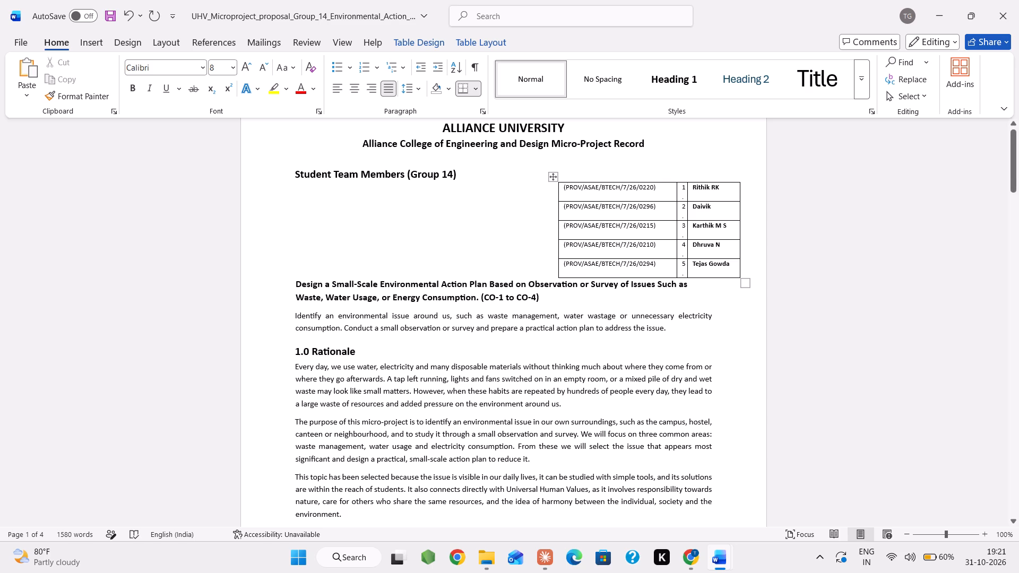
Delete "(CO-1 to CO-4)" from the end of the bold project title below the team member table.
scroll(532, 306, "down", 1)
scroll(532, 306, "up", 1)
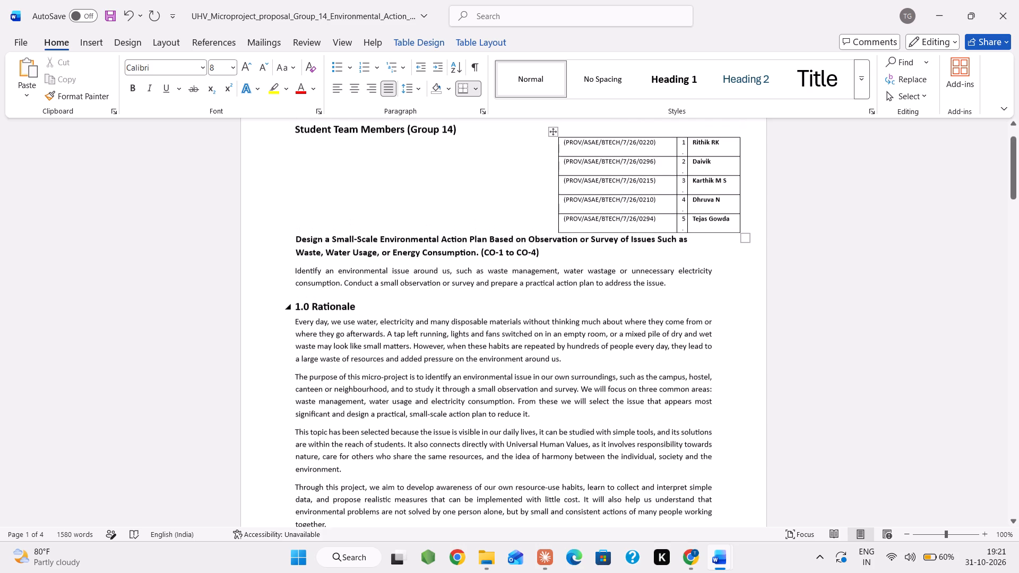
scroll(532, 306, "up", 2)
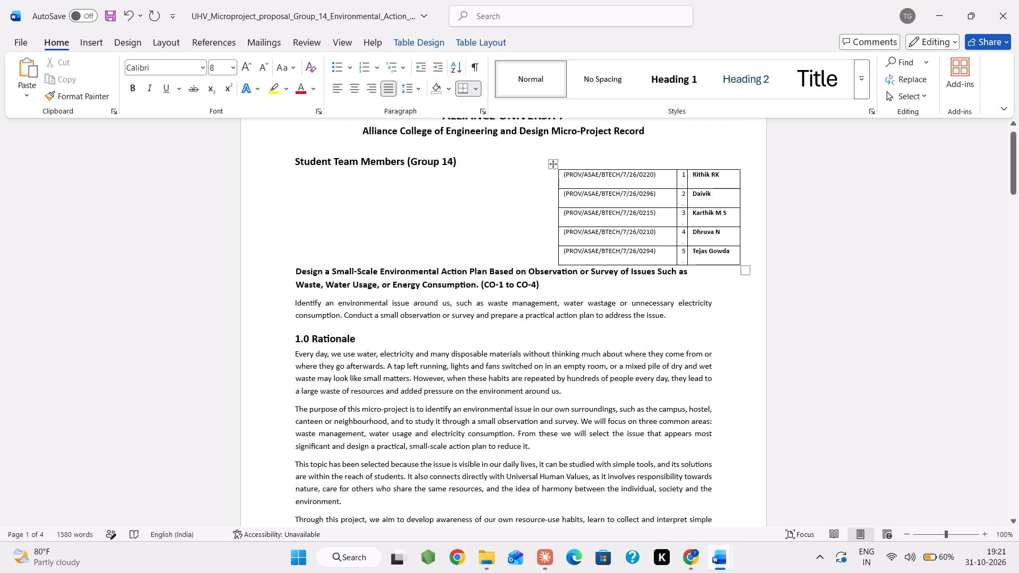
left_click_drag(543, 287, 482, 283)
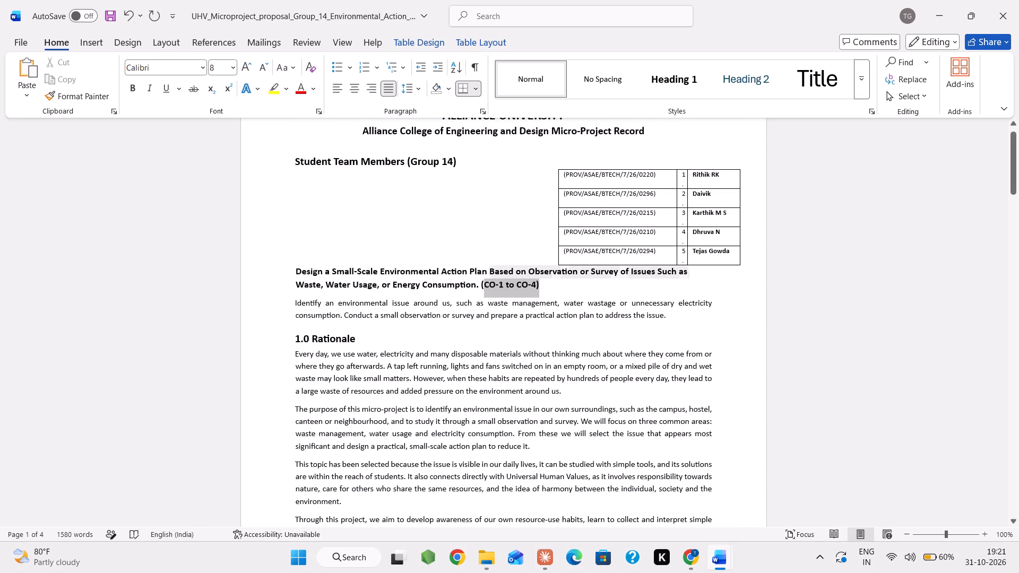
left_click_drag(482, 283, 481, 286)
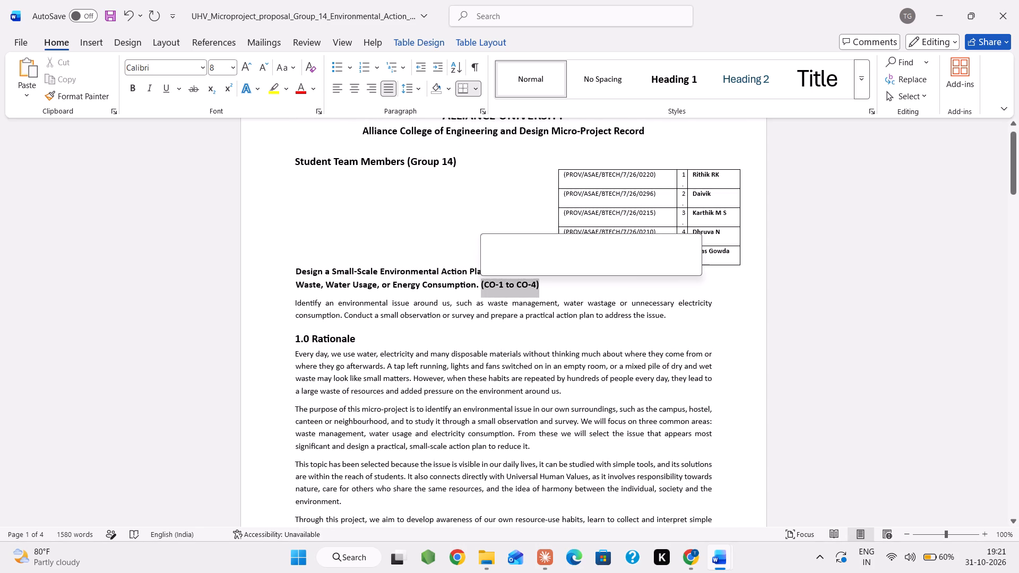
key("BackSpace")
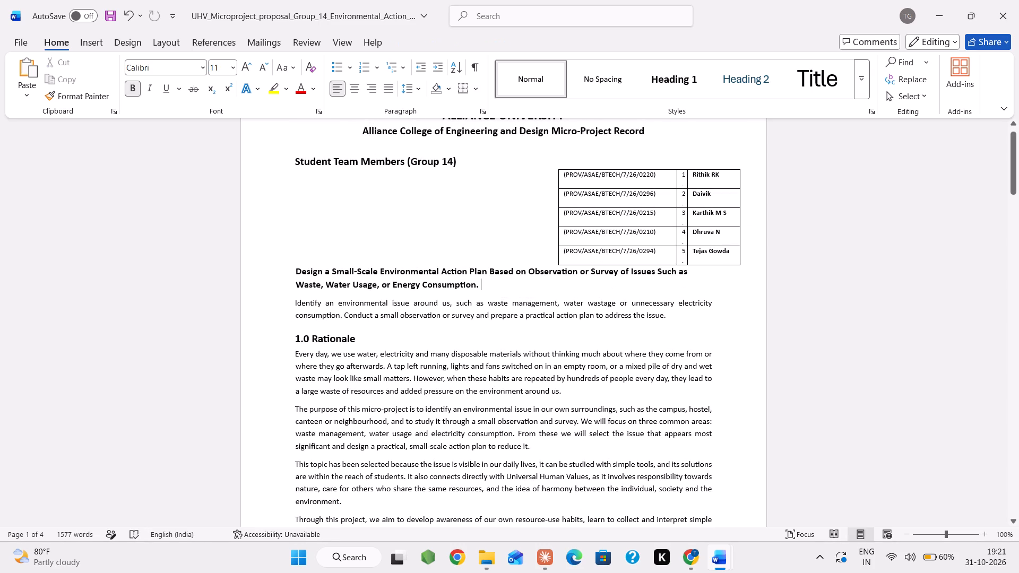
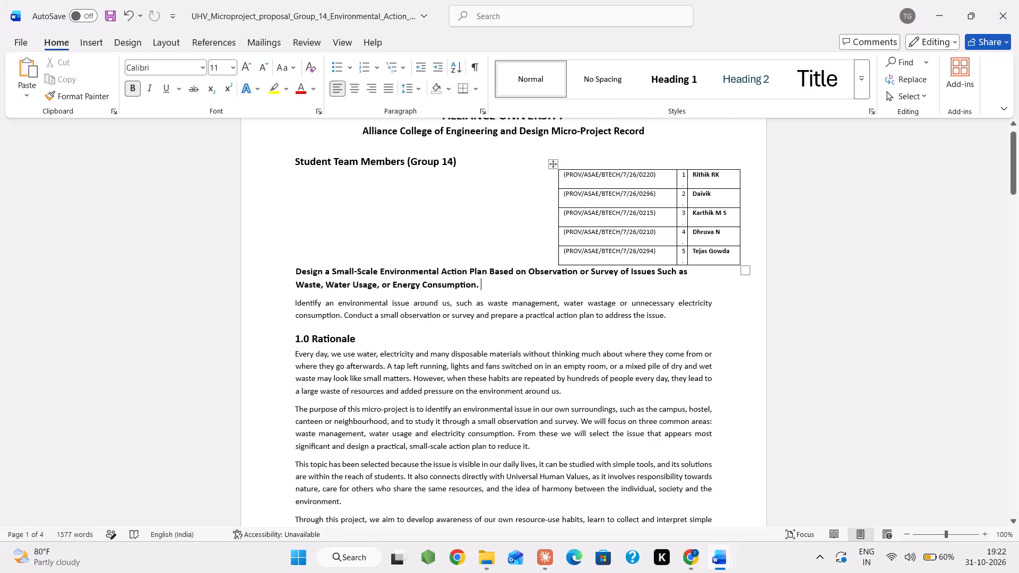
Duplicate the "Student Team Members (Group 14)" heading further along its own line, leaving a gap after the original.
left_click(672, 194)
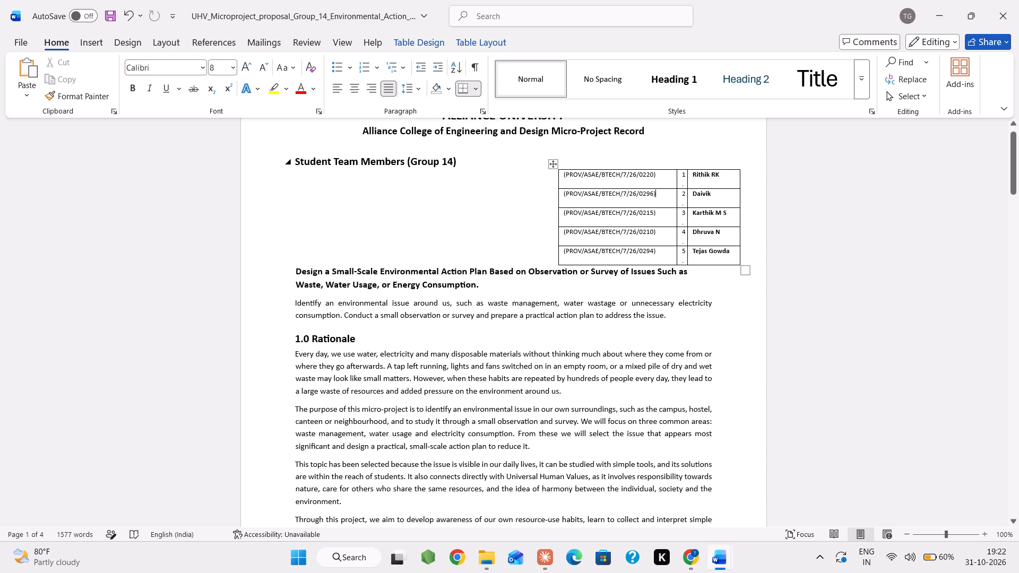
left_click(455, 164)
left_click(451, 161)
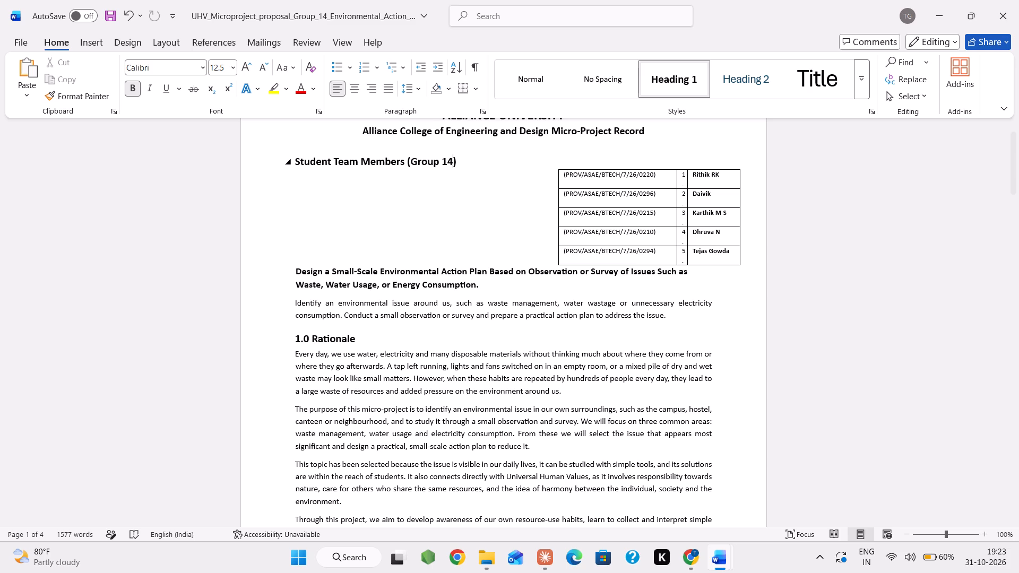
scroll(459, 161, "up", 1)
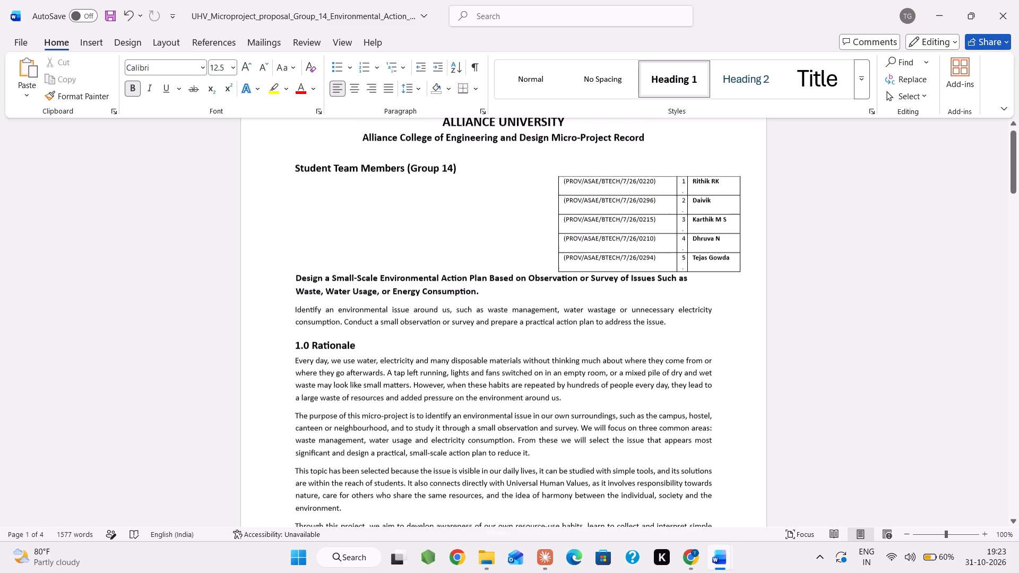
scroll(459, 161, "up", 3)
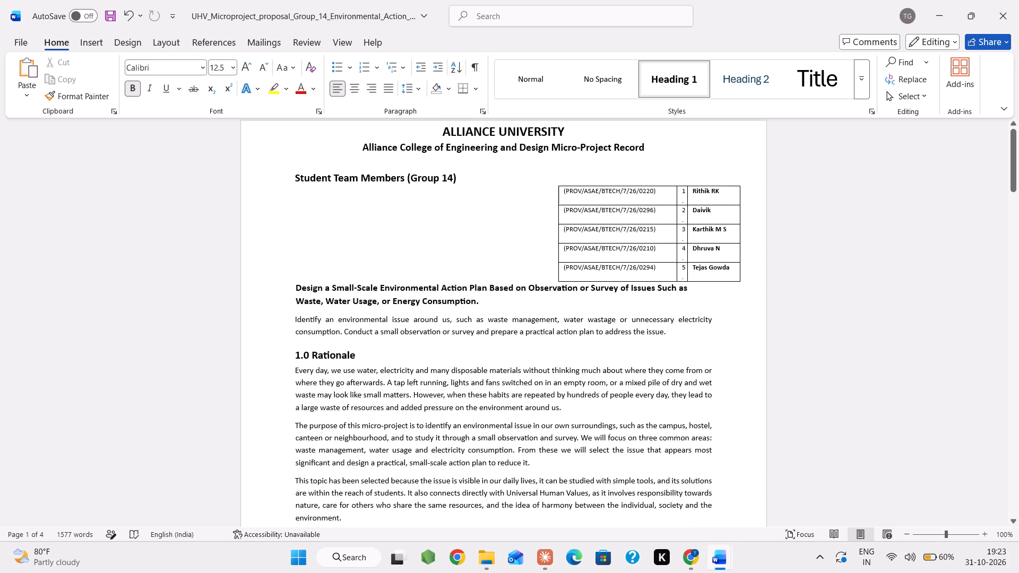
scroll(459, 161, "up", 2)
left_click_drag(295, 176, 459, 182)
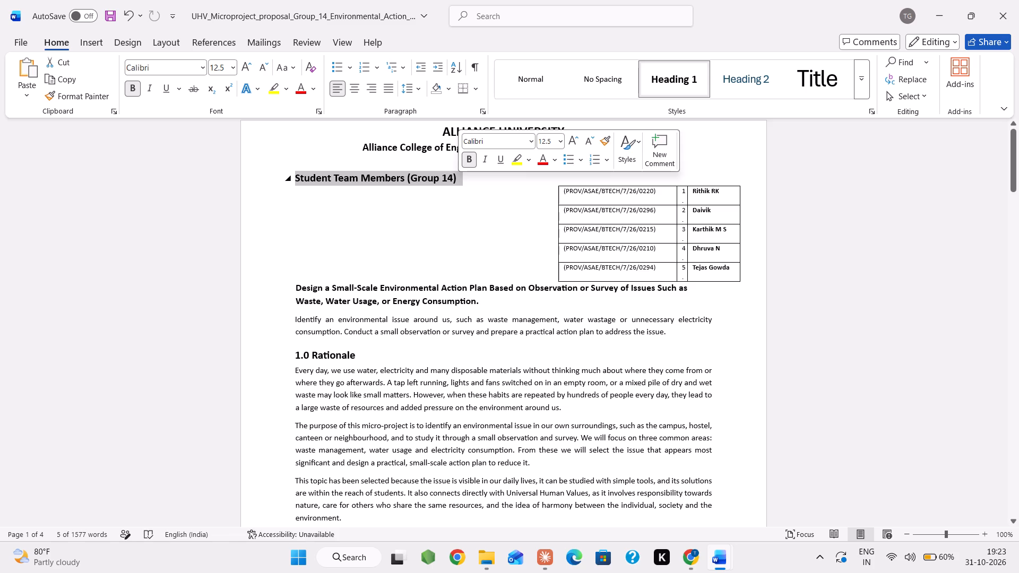
key("ctrl+c")
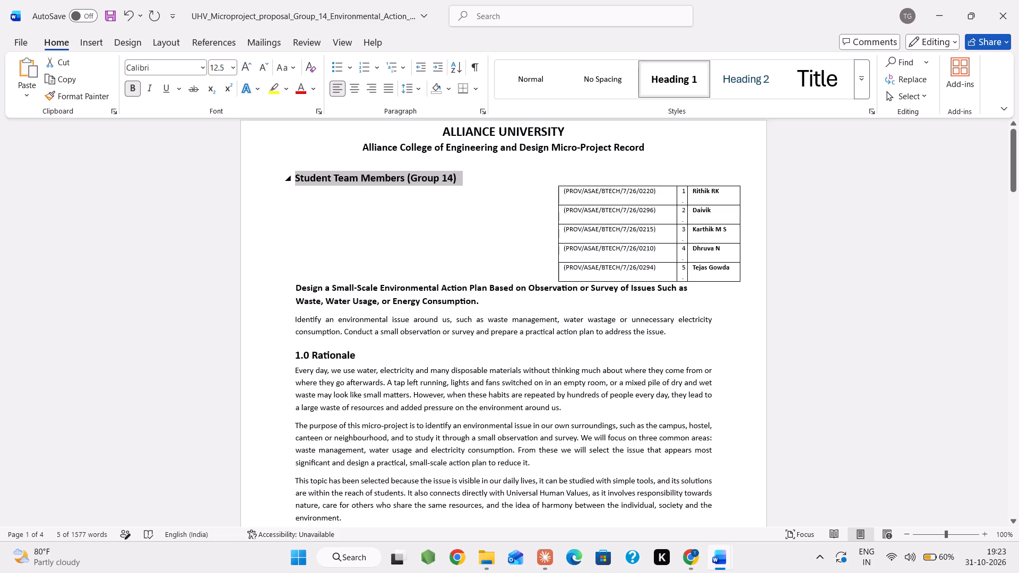
left_click(558, 178)
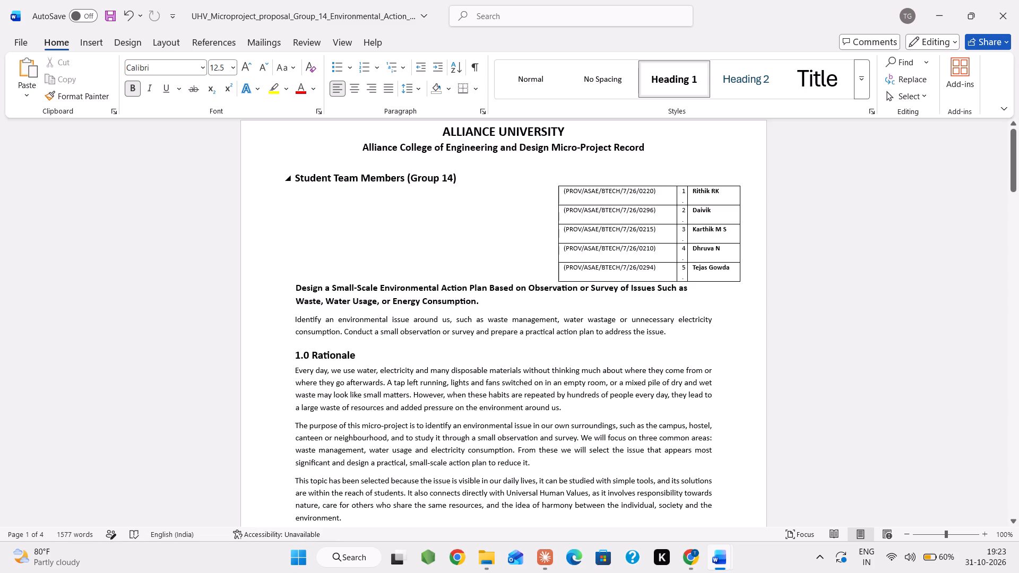
left_click(559, 178)
left_click(560, 178)
left_click(560, 178)
key("ctrl+v")
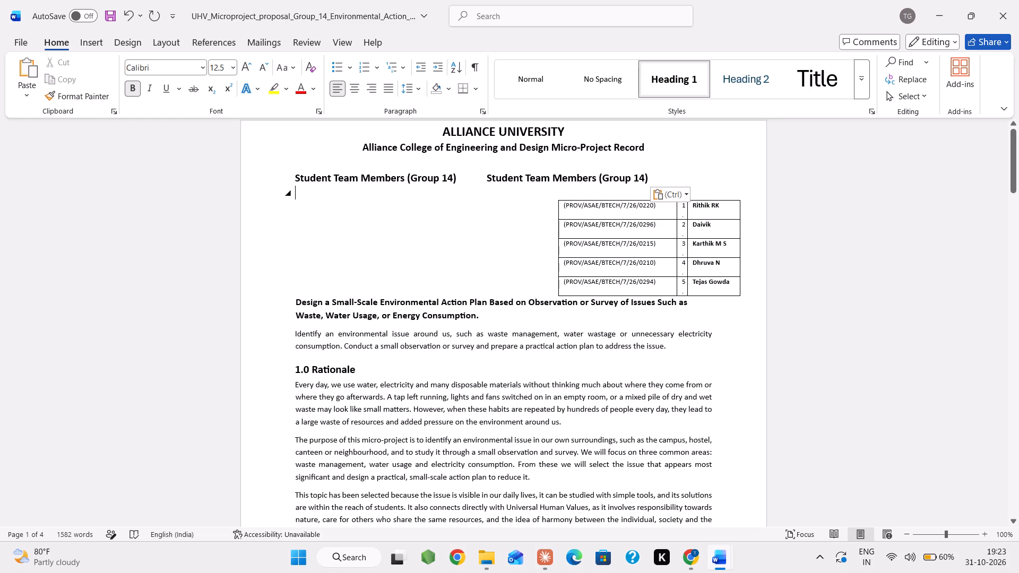
Move the duplicate "Student Team Members (Group 14)" heading further along the line so it starts above the table's registration number column.
left_click(696, 179)
left_click_drag(487, 178, 678, 165)
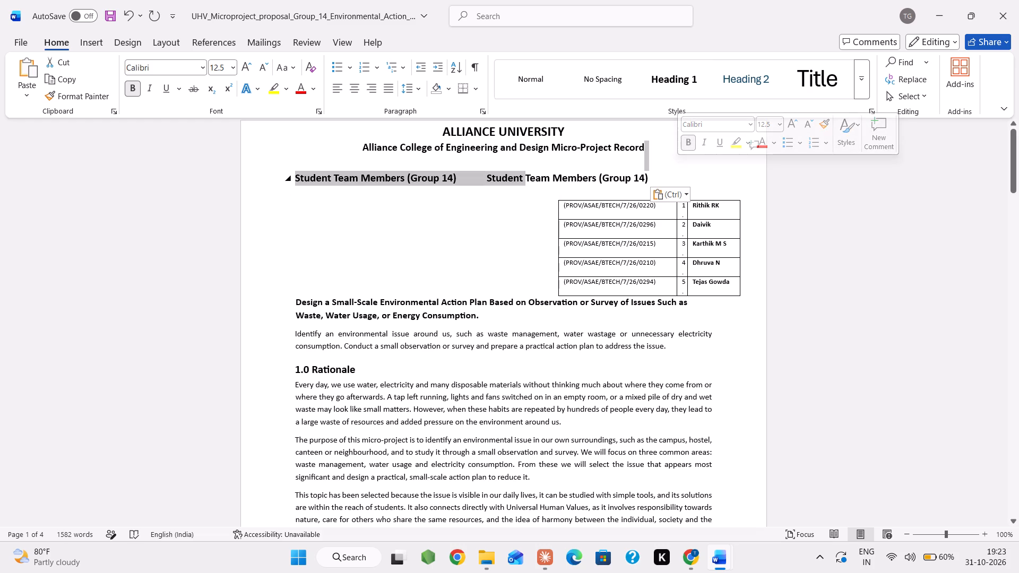
left_click(657, 178)
left_click_drag(657, 178, 647, 178)
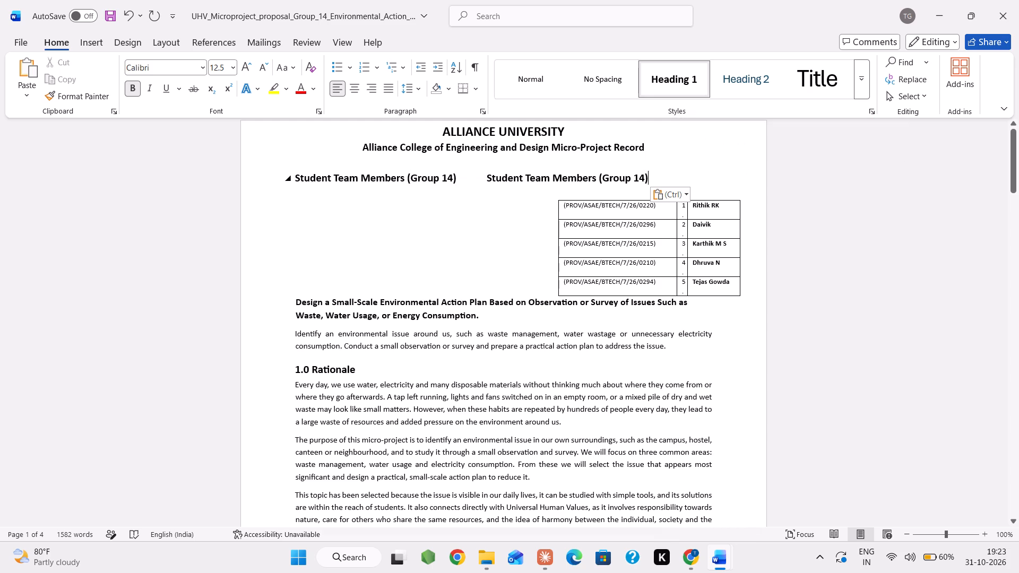
left_click_drag(647, 178, 487, 170)
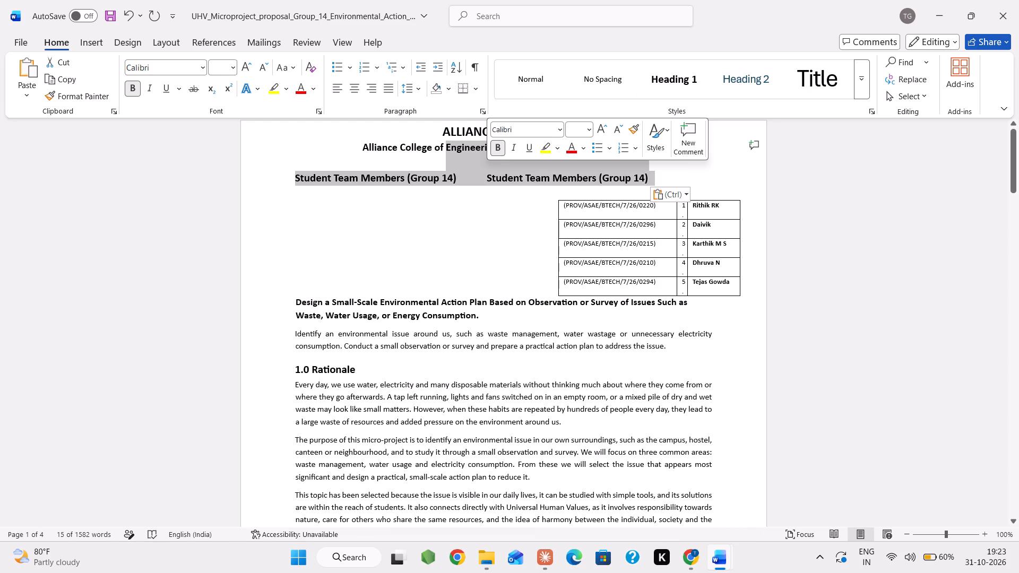
left_click(478, 170)
left_click_drag(483, 176, 650, 178)
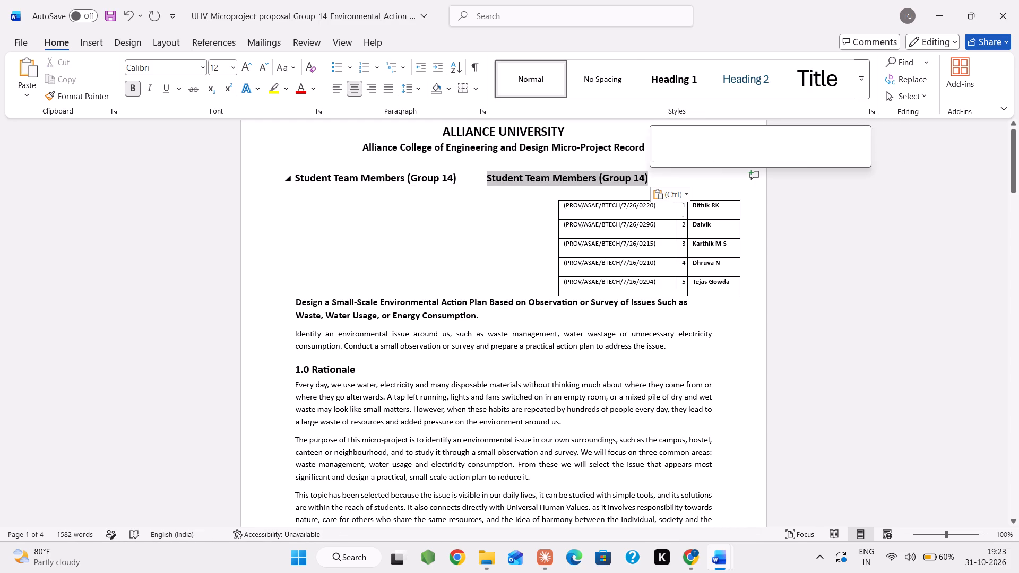
key("ctrl+c")
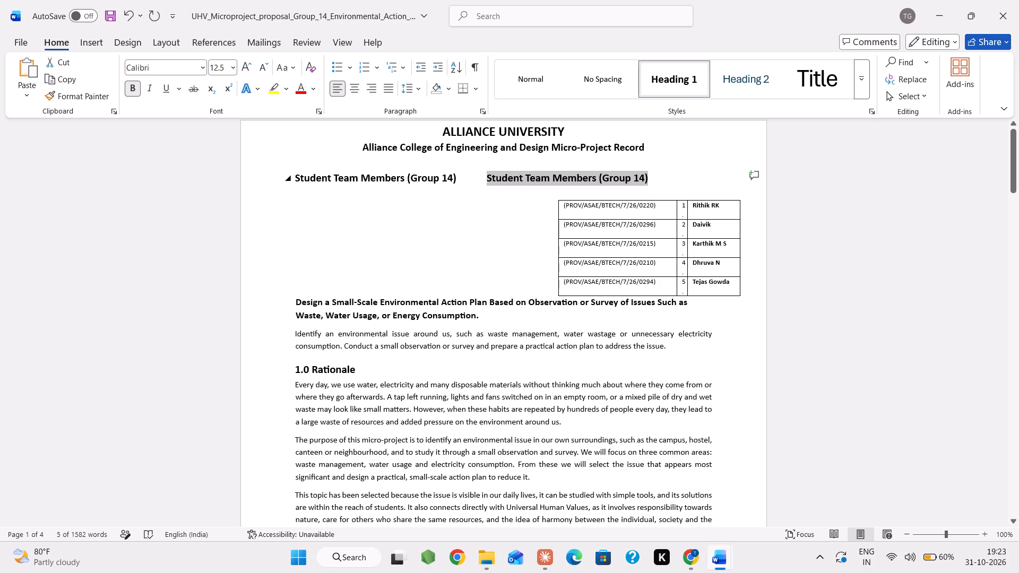
key("ctrl+x")
left_click(650, 178, "ctrl")
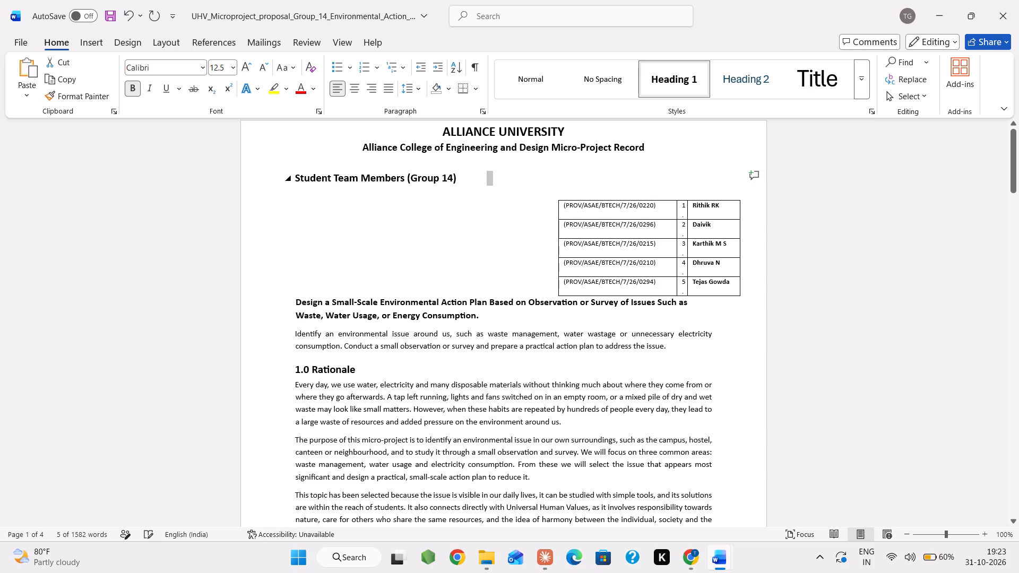
left_click(568, 188)
left_click(572, 188)
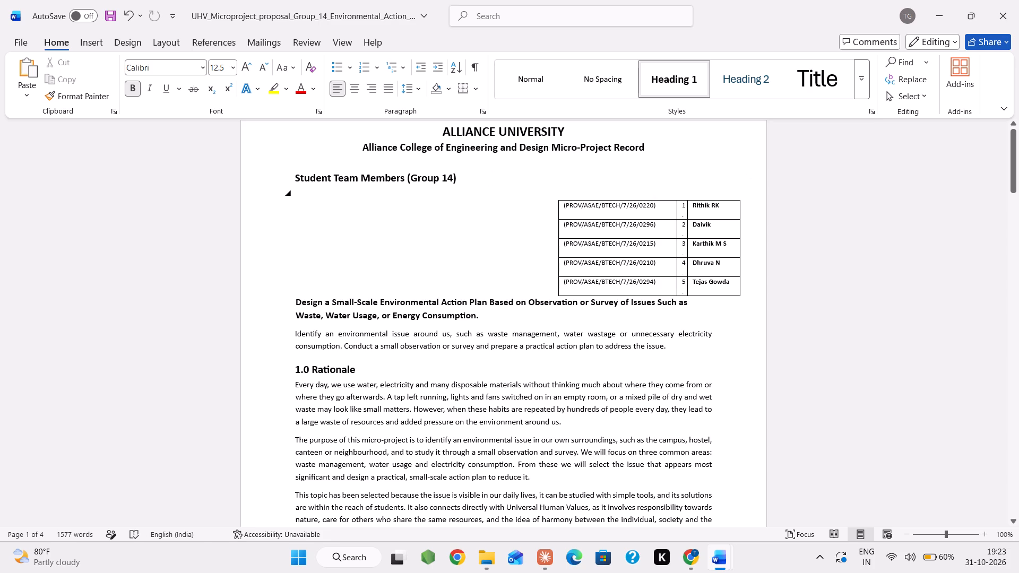
left_click(573, 185)
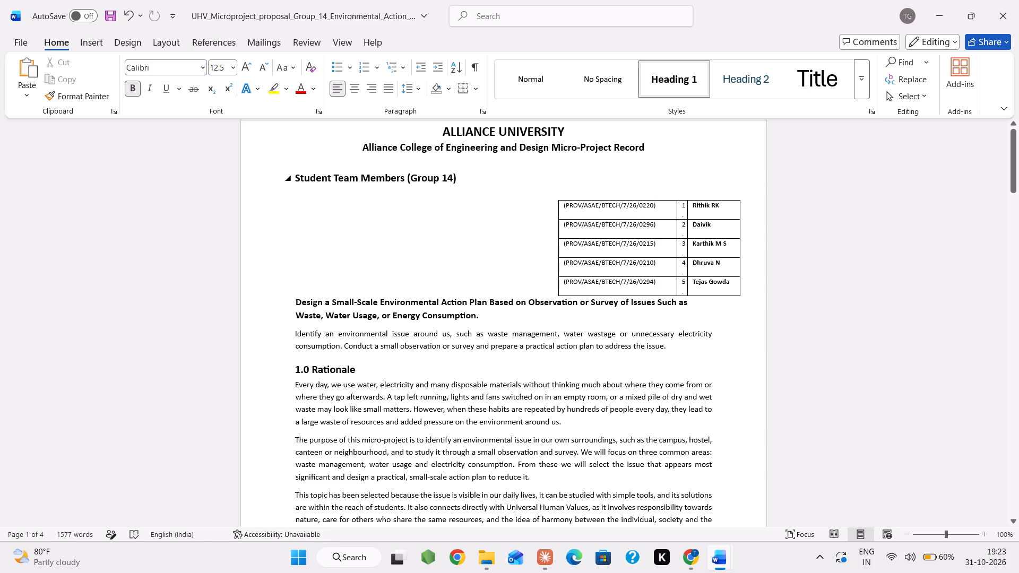
double_click(566, 183)
key("ctrl+v")
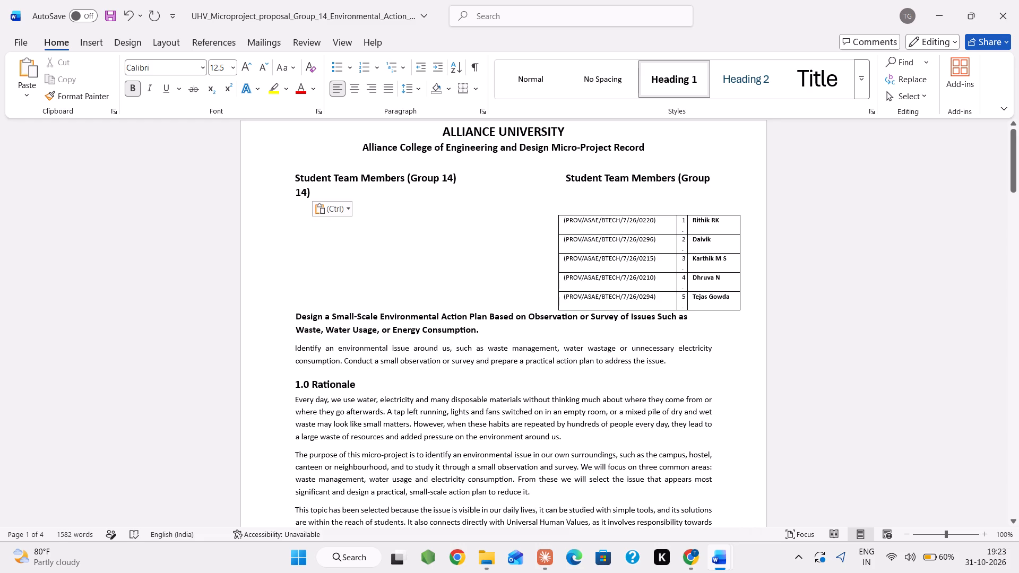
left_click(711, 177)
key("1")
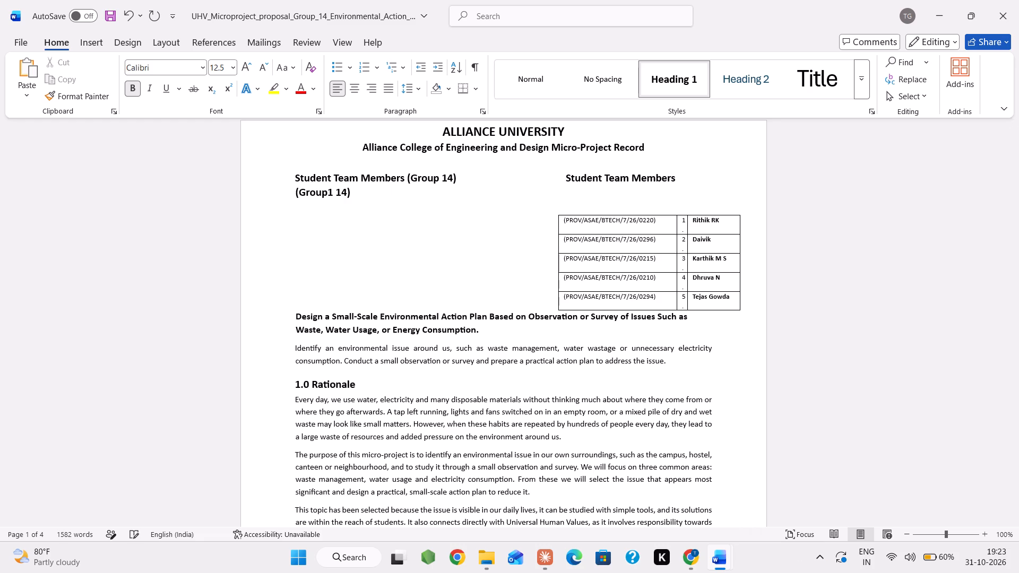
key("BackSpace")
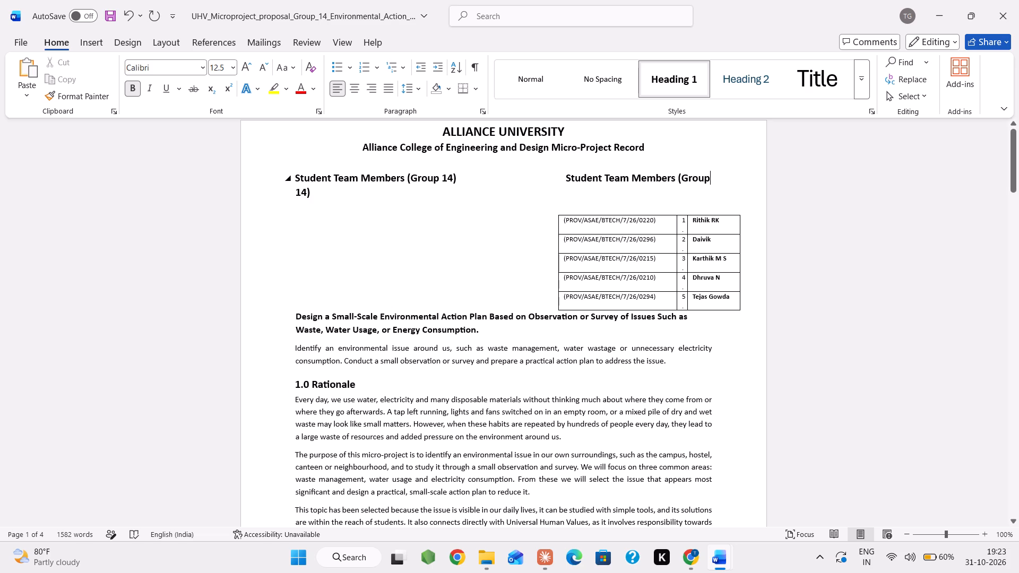
Remove the original "Student Team Members (Group 14)" heading from the start of the line, keeping the duplicate.
left_click_drag(469, 181, 297, 189)
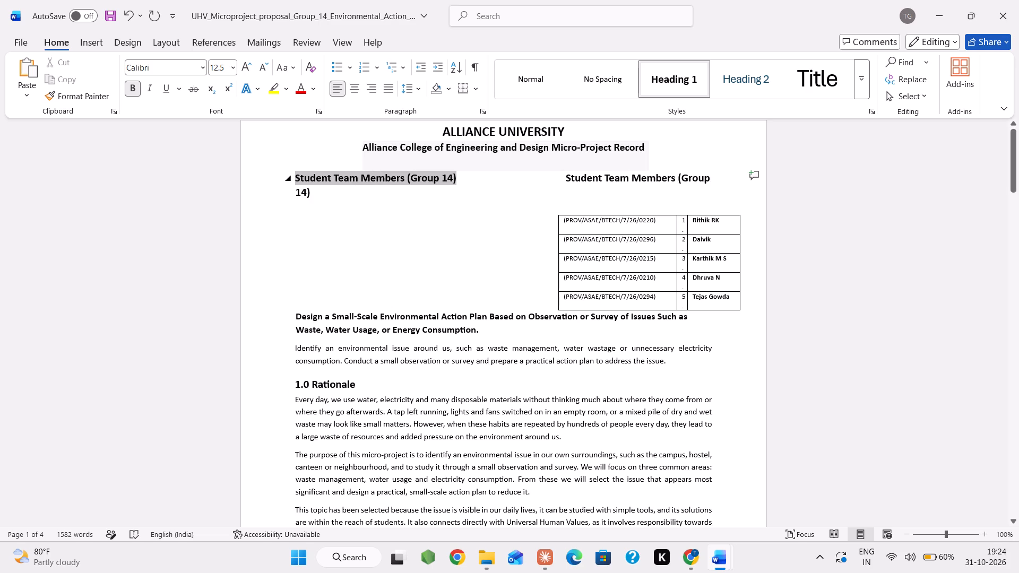
left_click_drag(297, 189, 290, 180)
key("BackSpace")
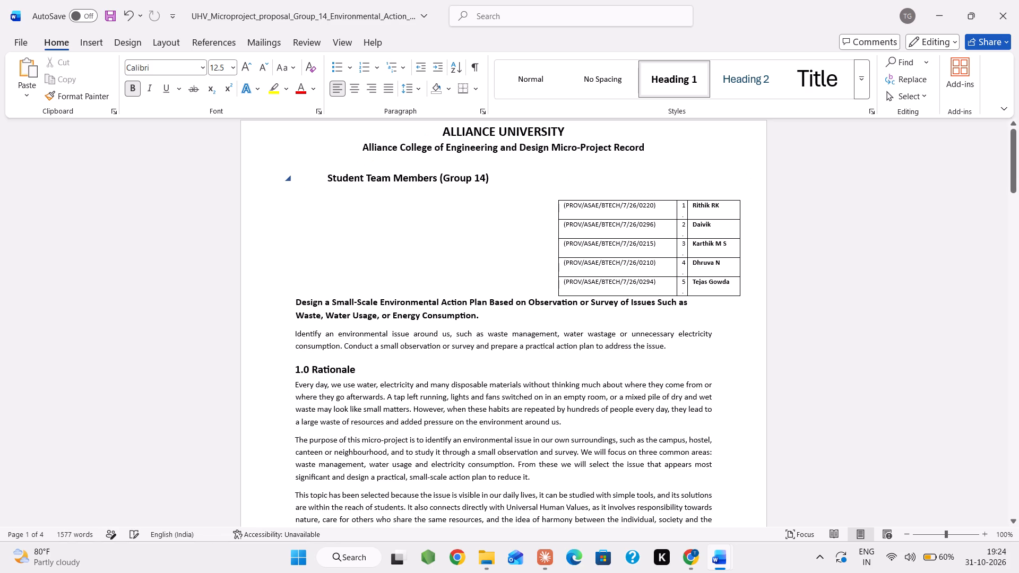
left_click_drag(318, 178, 499, 180)
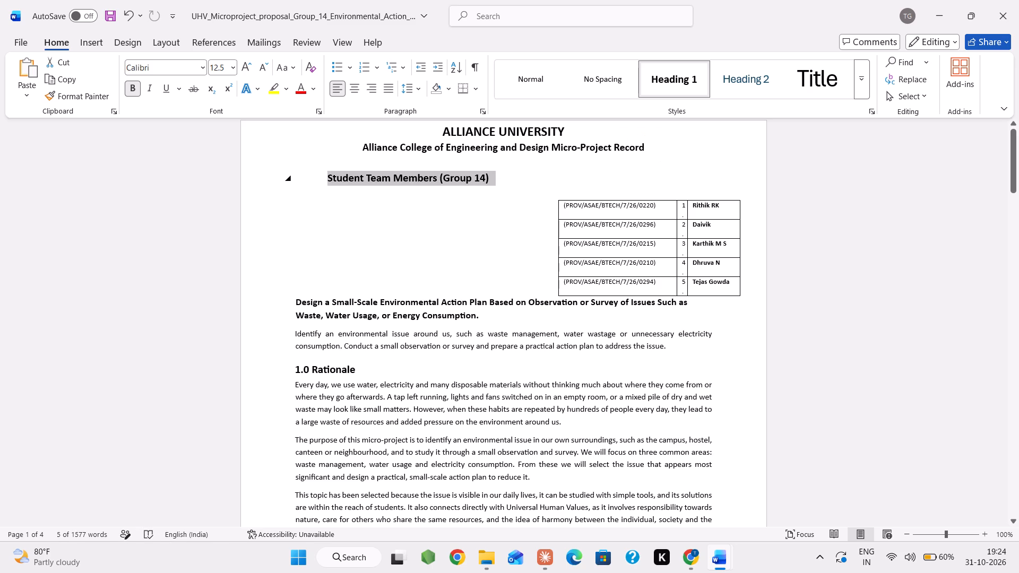
key("ctrl+c")
key("ctrl+z")
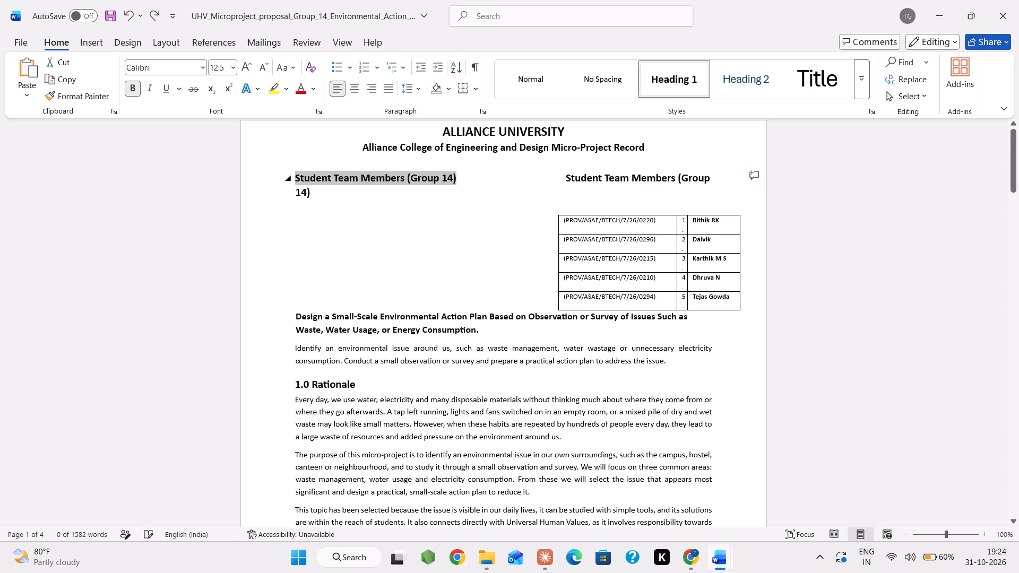
key("ctrl+x")
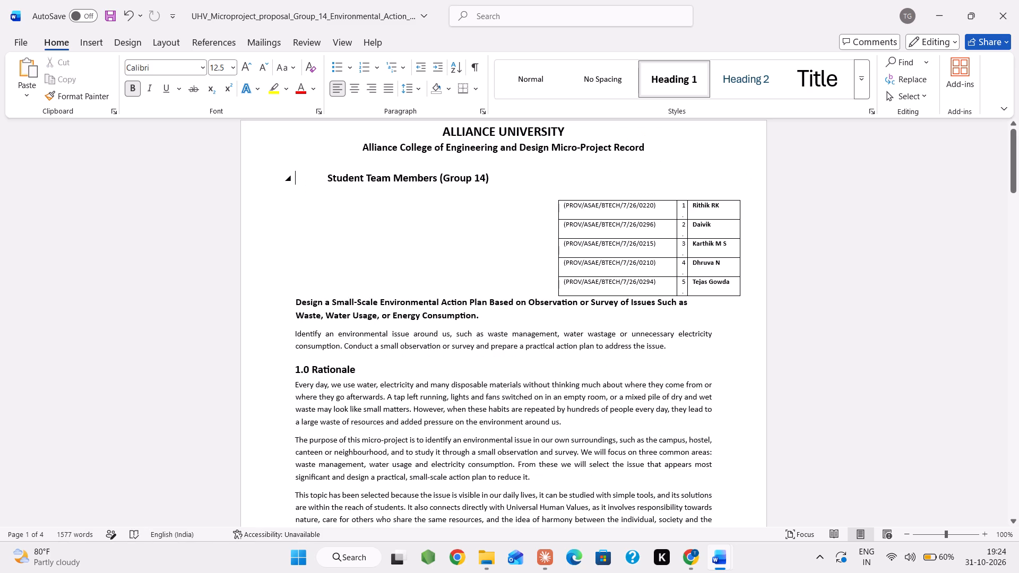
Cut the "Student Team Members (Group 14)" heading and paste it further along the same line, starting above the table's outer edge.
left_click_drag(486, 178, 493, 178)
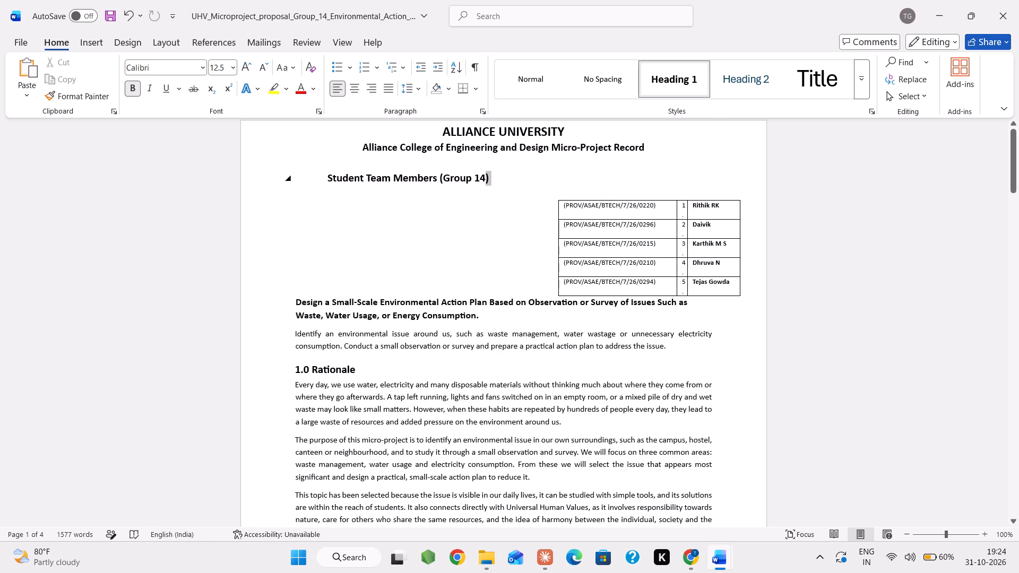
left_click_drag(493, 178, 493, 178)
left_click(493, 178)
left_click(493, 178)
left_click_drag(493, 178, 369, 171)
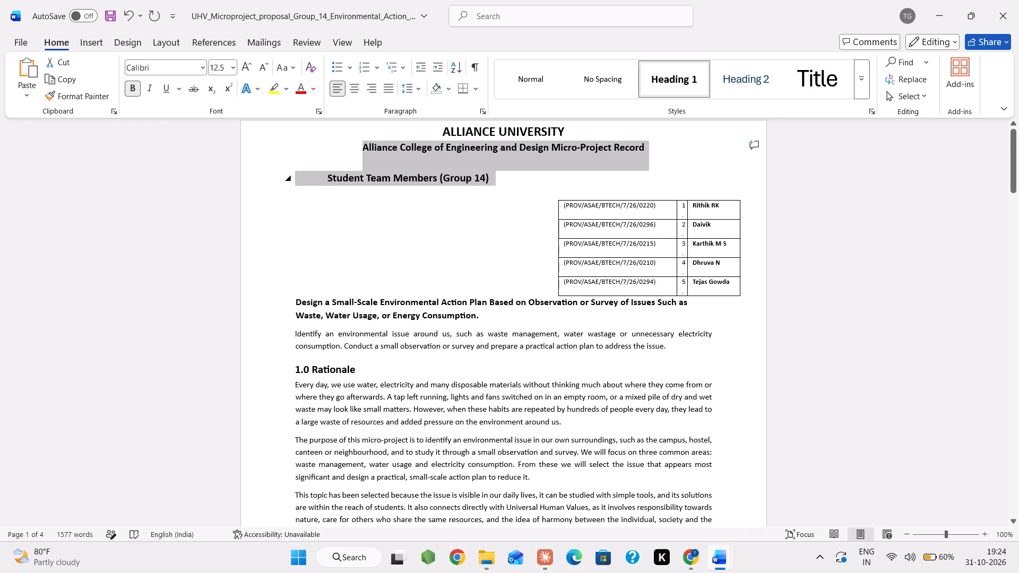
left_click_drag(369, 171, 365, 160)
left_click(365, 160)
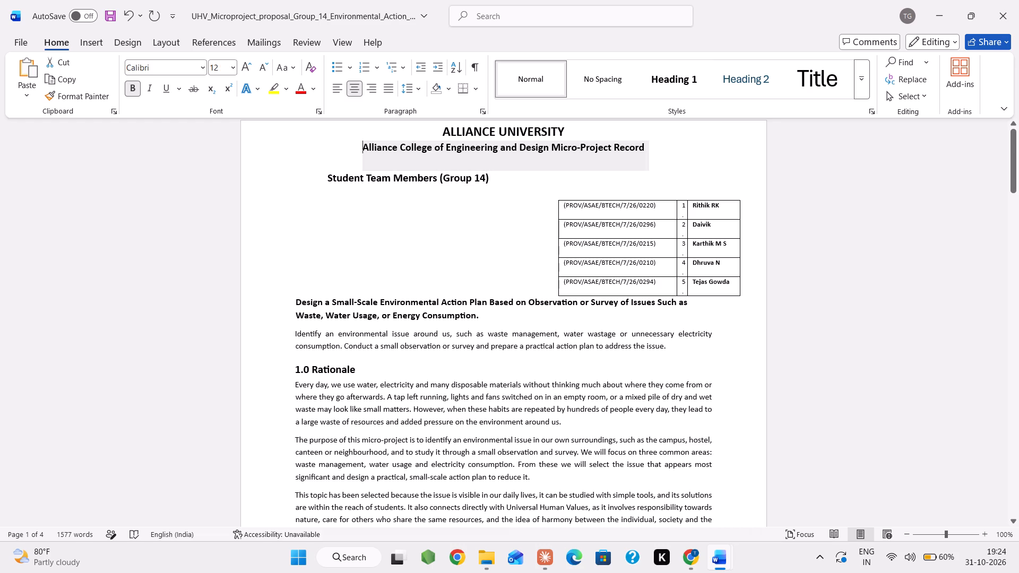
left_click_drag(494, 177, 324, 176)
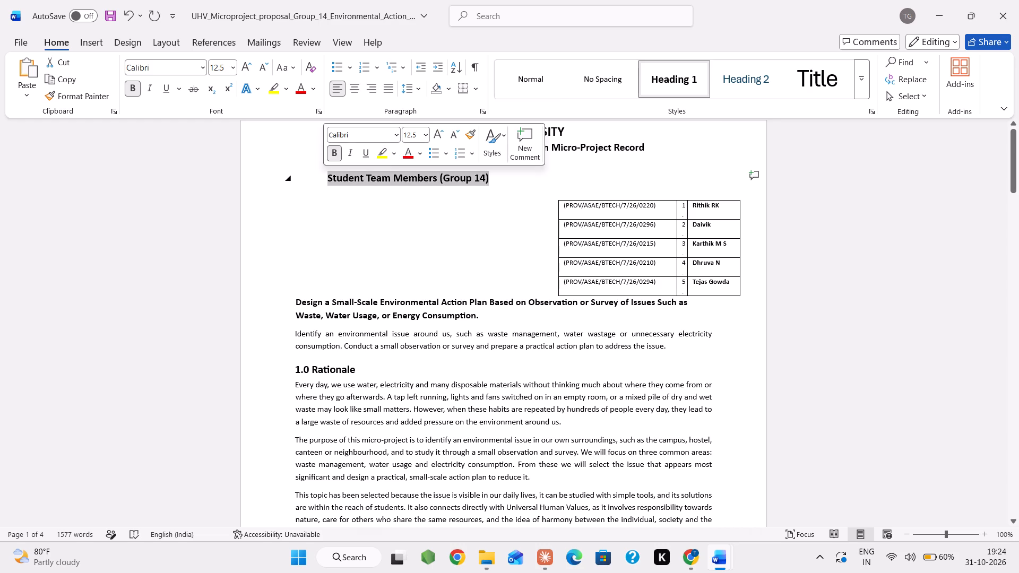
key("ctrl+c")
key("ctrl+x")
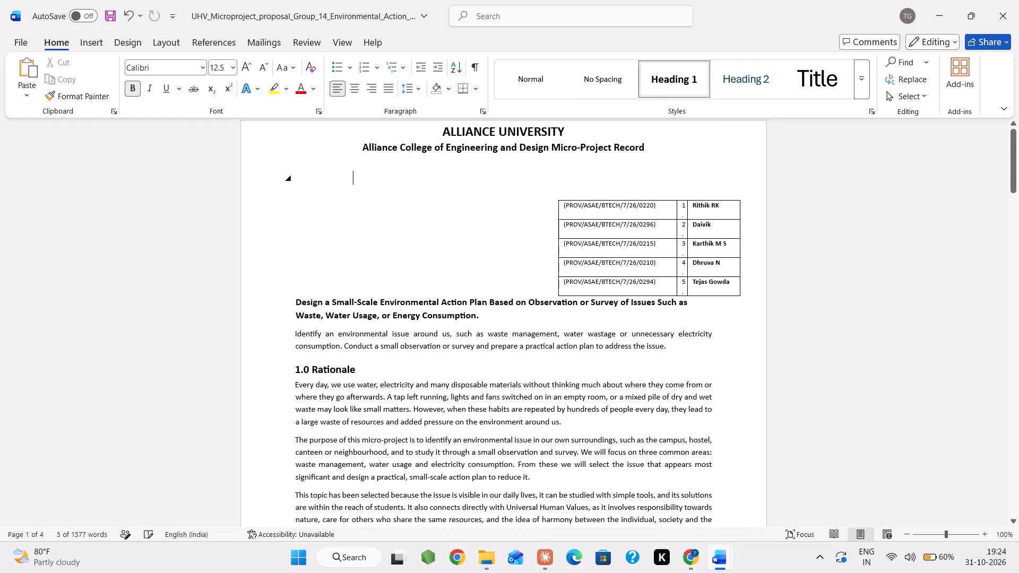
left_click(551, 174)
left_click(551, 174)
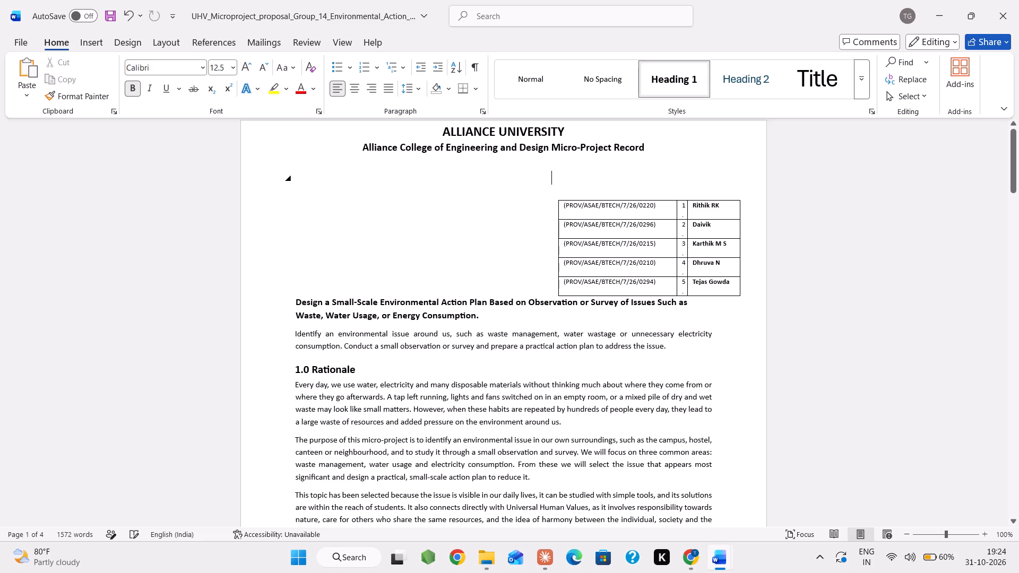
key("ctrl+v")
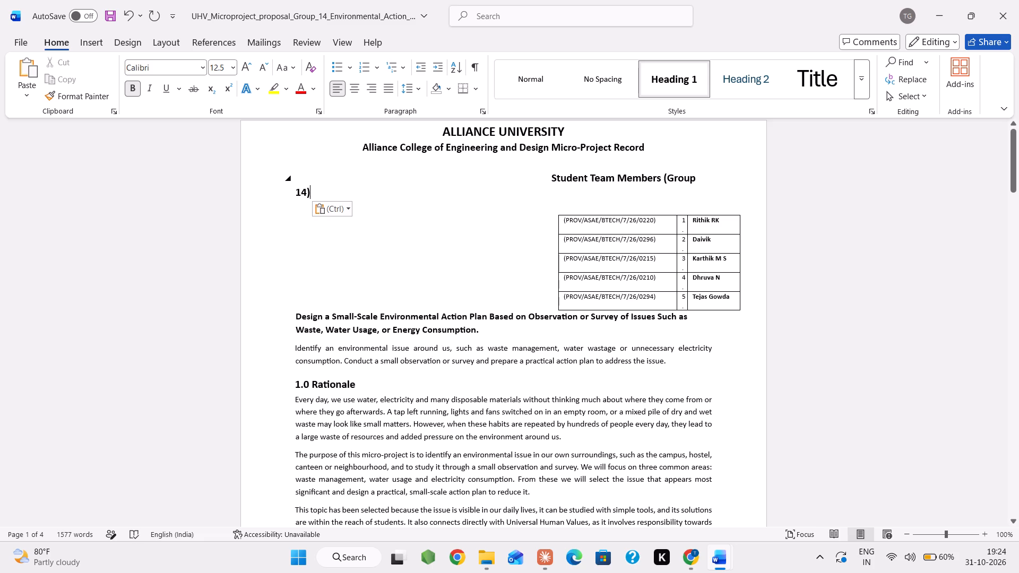
Shift the "Student Team Members (Group 14)" heading with spaces so it sits above the table and fits on one line.
left_click(552, 173)
key("BackSpace")
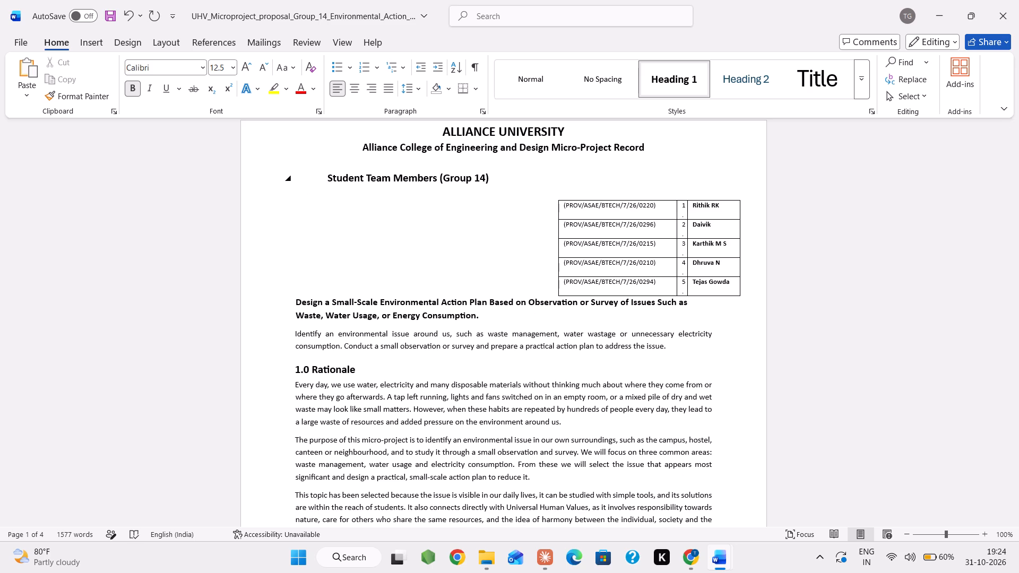
key("space")
key("space")
key("space")
key("space")
key("space")
key("space")
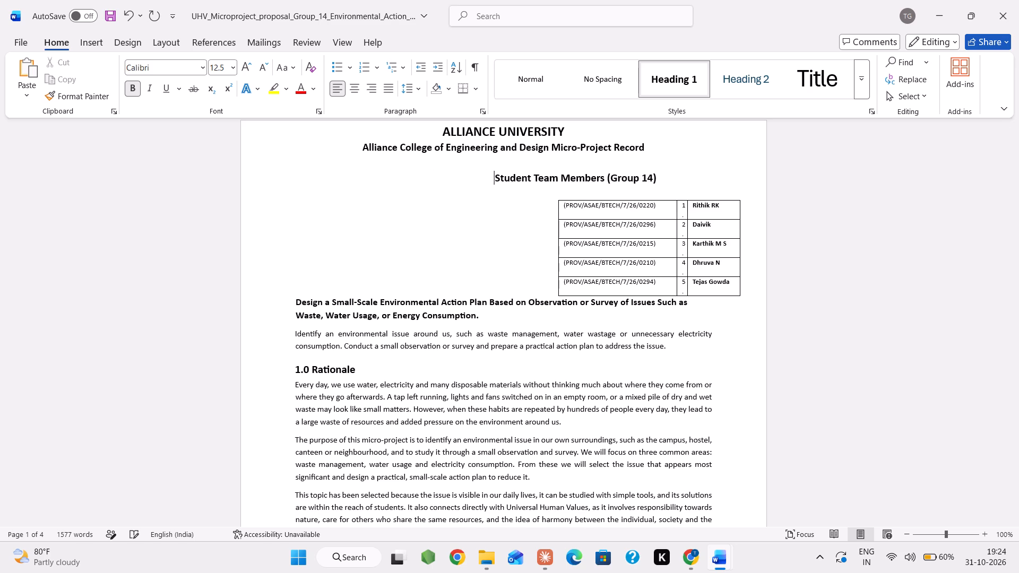
key("space")
key("space")
key("space")
key("space")
key("space")
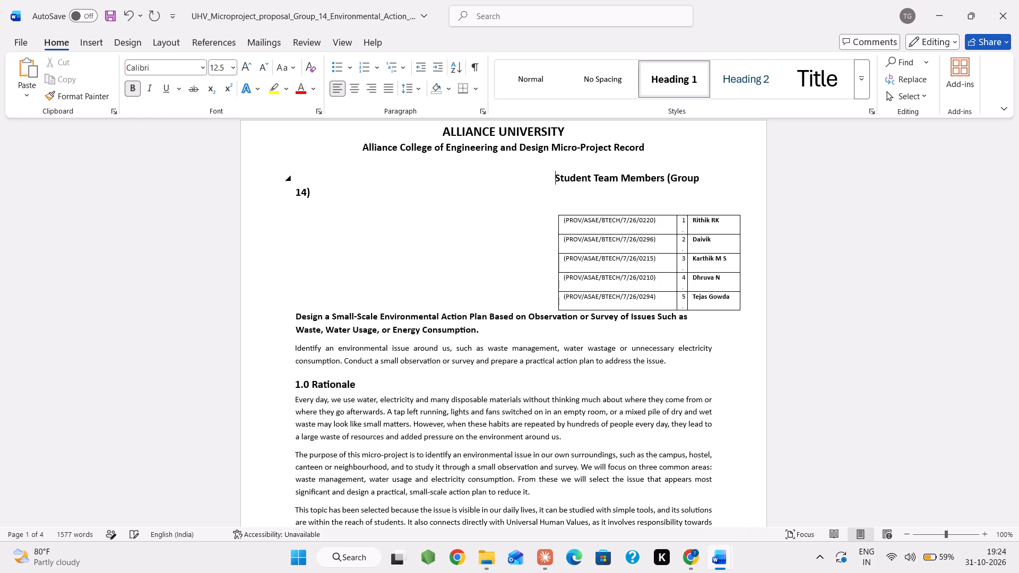
key("BackSpace")
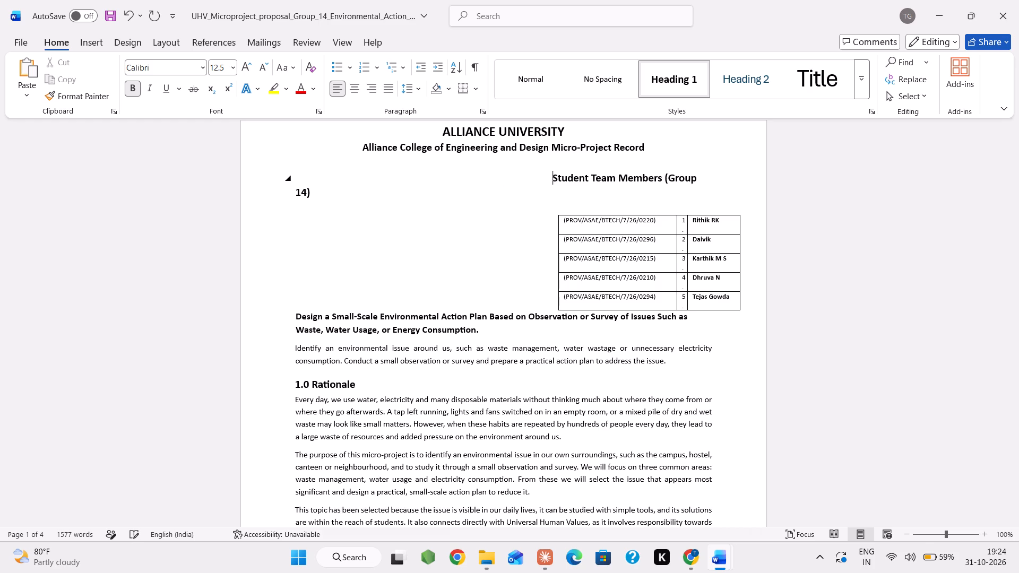
key("BackSpace")
key("BackSpace")
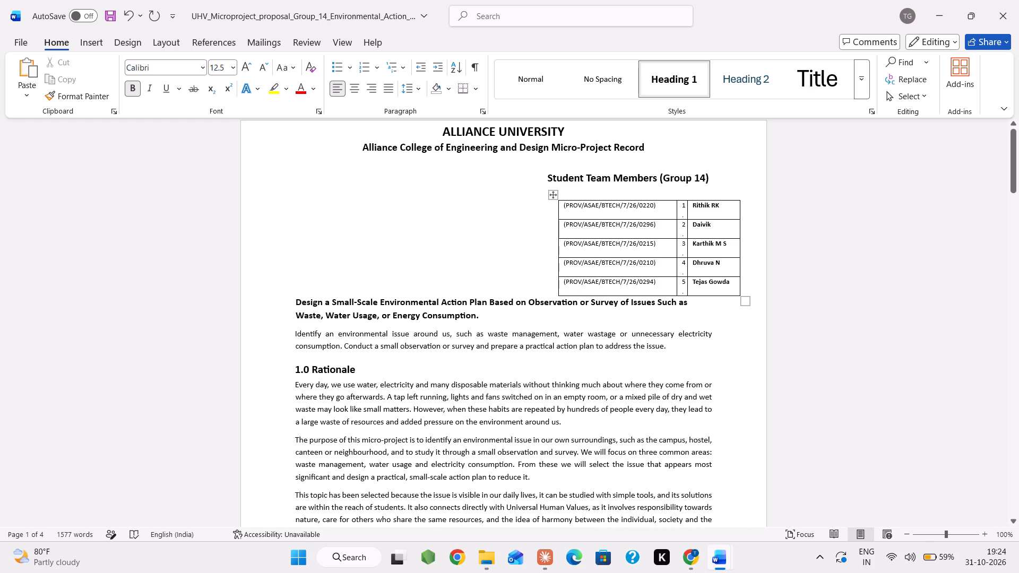
Extend the outer edge of the registration number column in all five table rows to line up with the heading's start.
left_click(554, 204)
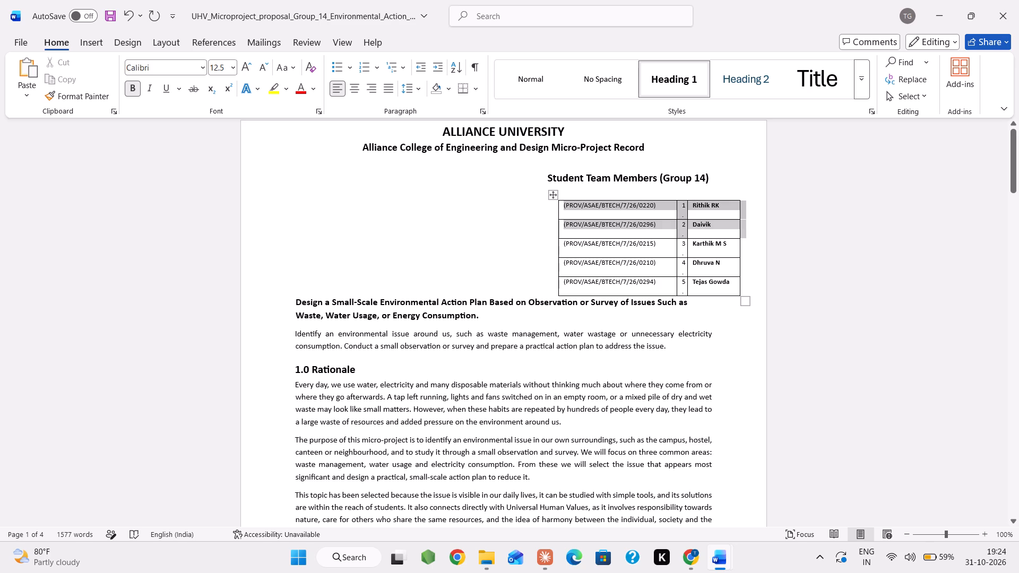
left_click_drag(557, 211, 547, 213)
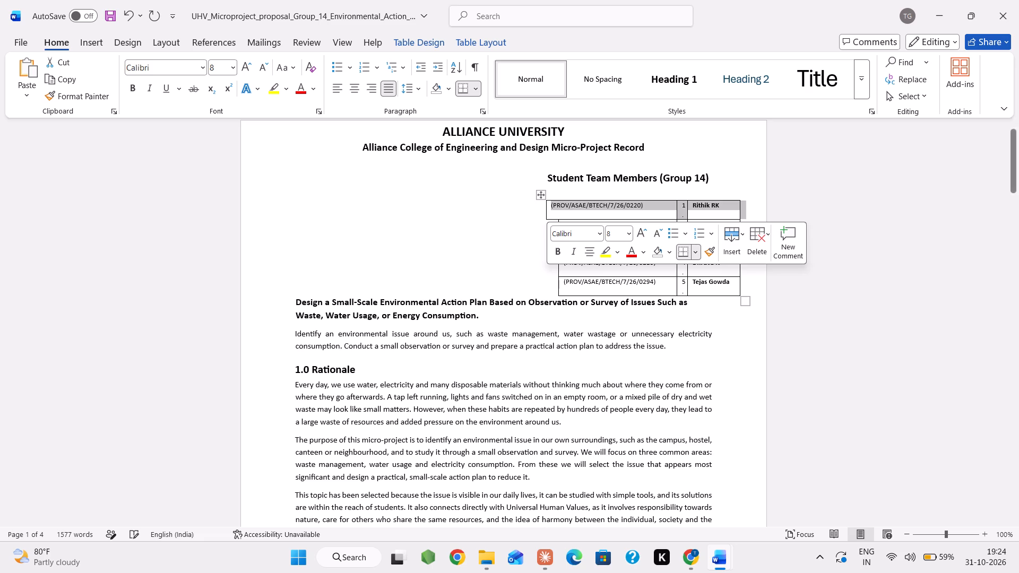
left_click(545, 240)
left_click_drag(545, 240, 558, 234)
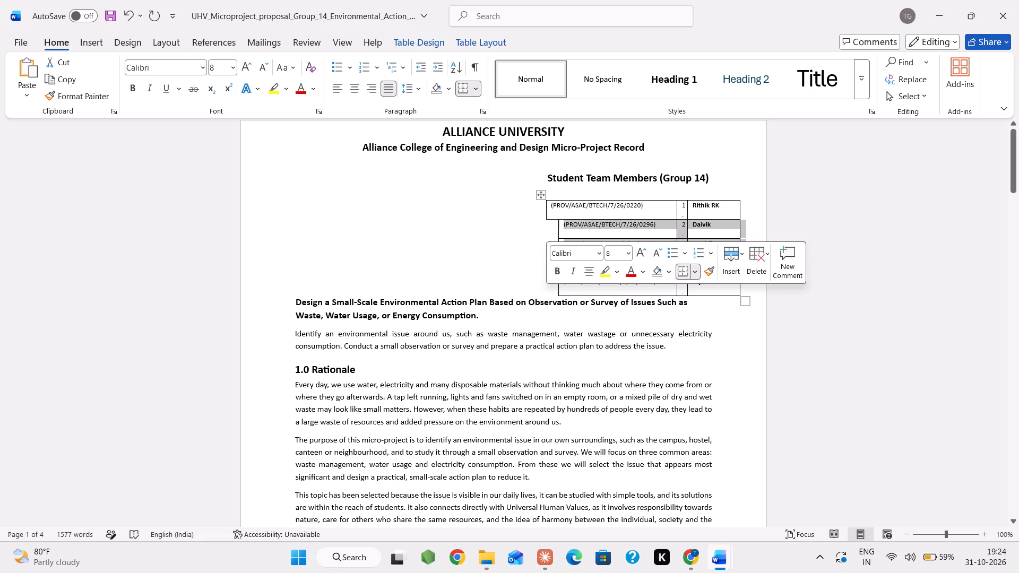
left_click_drag(558, 234, 557, 227)
left_click(557, 227)
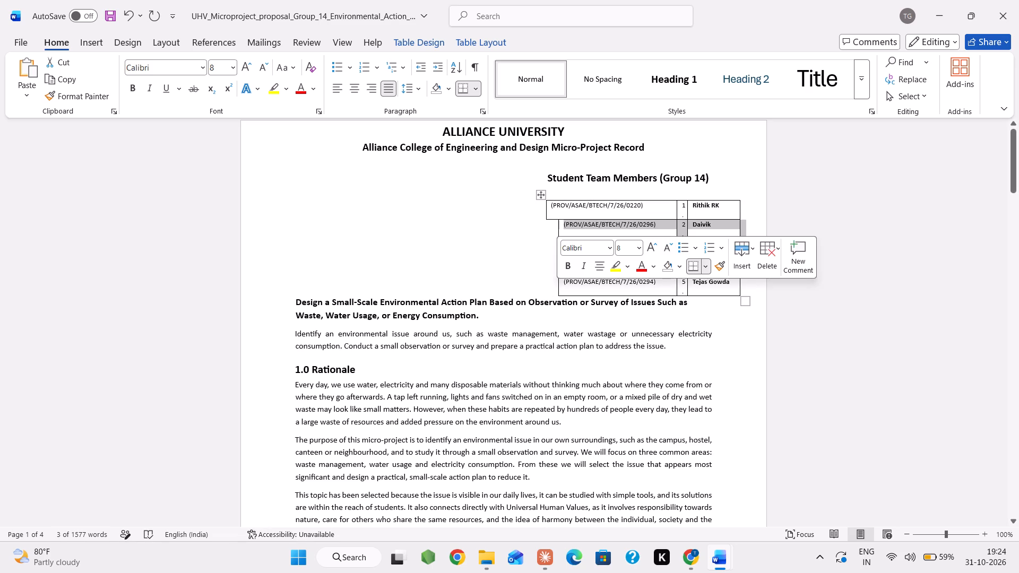
left_click_drag(558, 232, 548, 233)
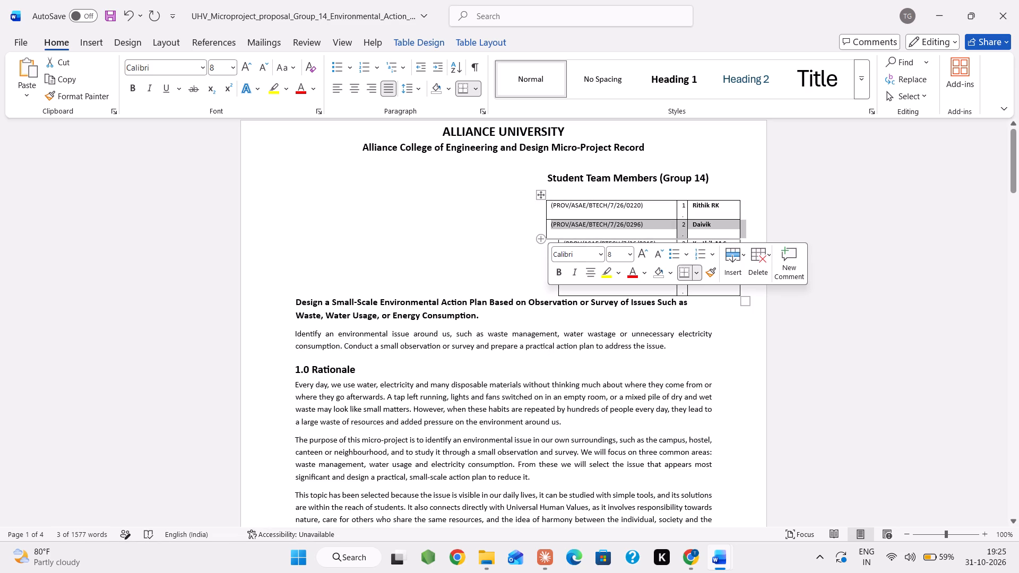
left_click(544, 257)
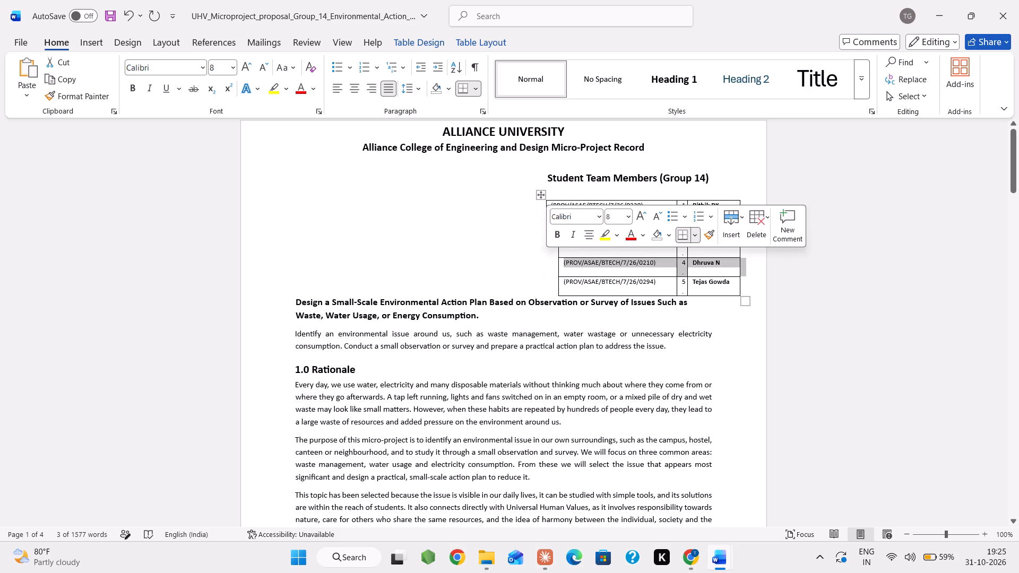
left_click_drag(558, 253, 549, 253)
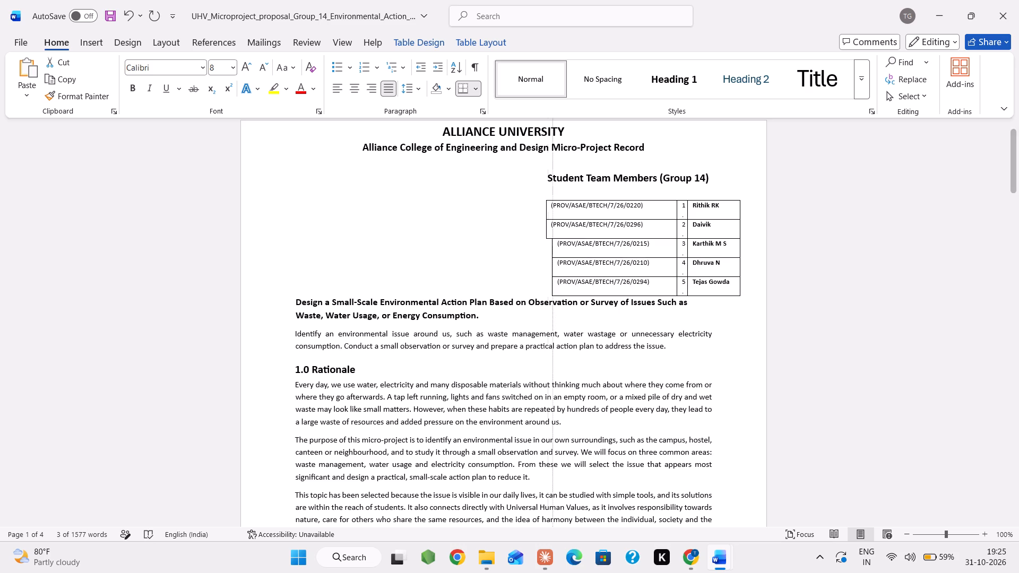
left_click_drag(549, 253, 546, 253)
left_click(525, 253)
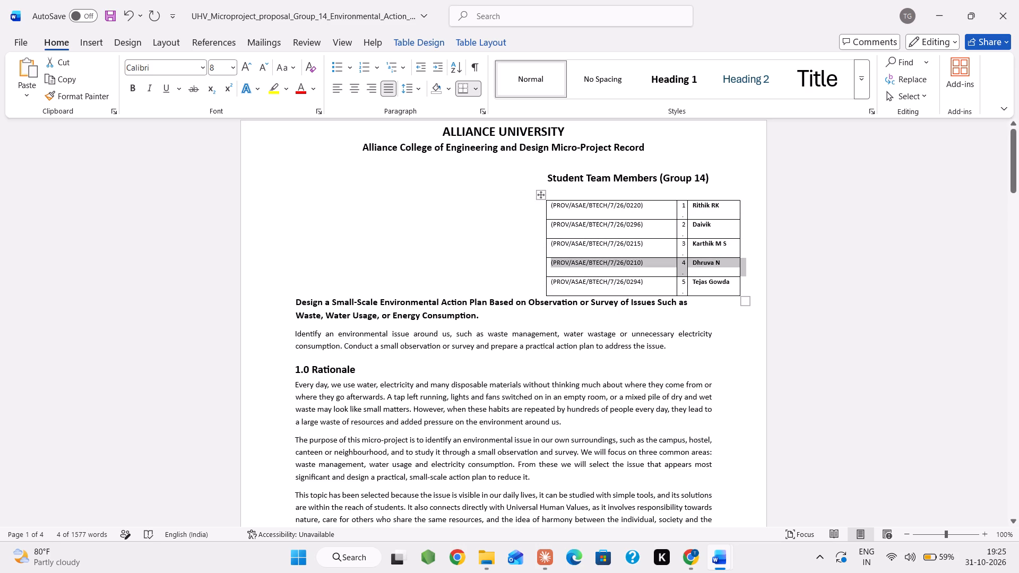
left_click(519, 235)
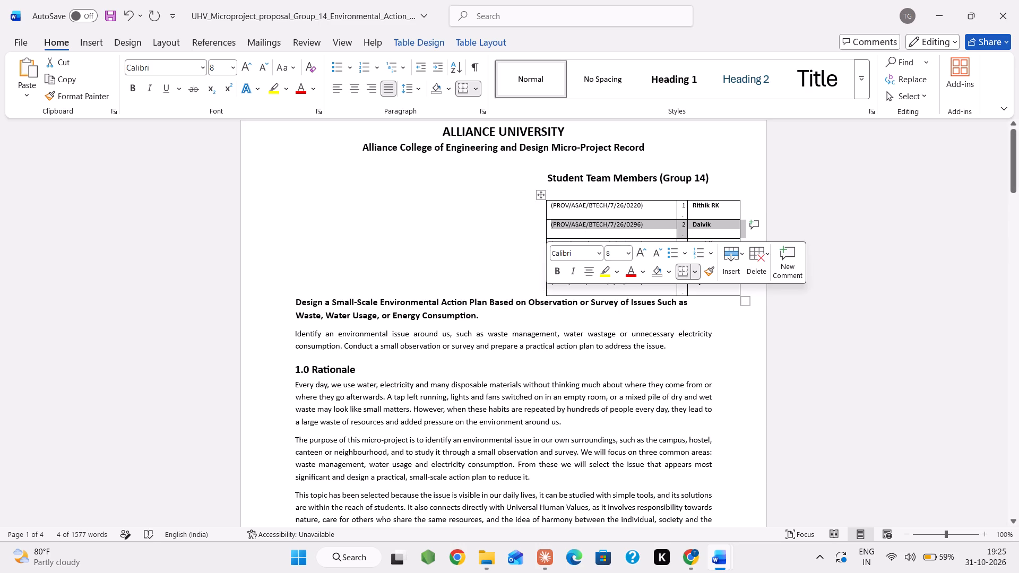
left_click(753, 195)
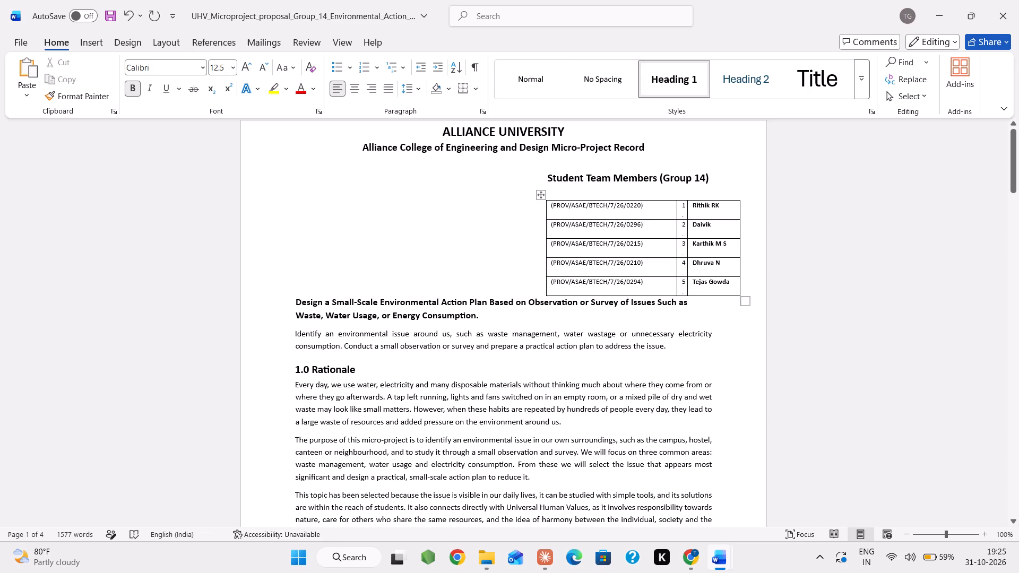
Narrow the registration number column from its inner border, widening the serial number column so each number and period share one line.
left_click_drag(677, 246, 658, 247)
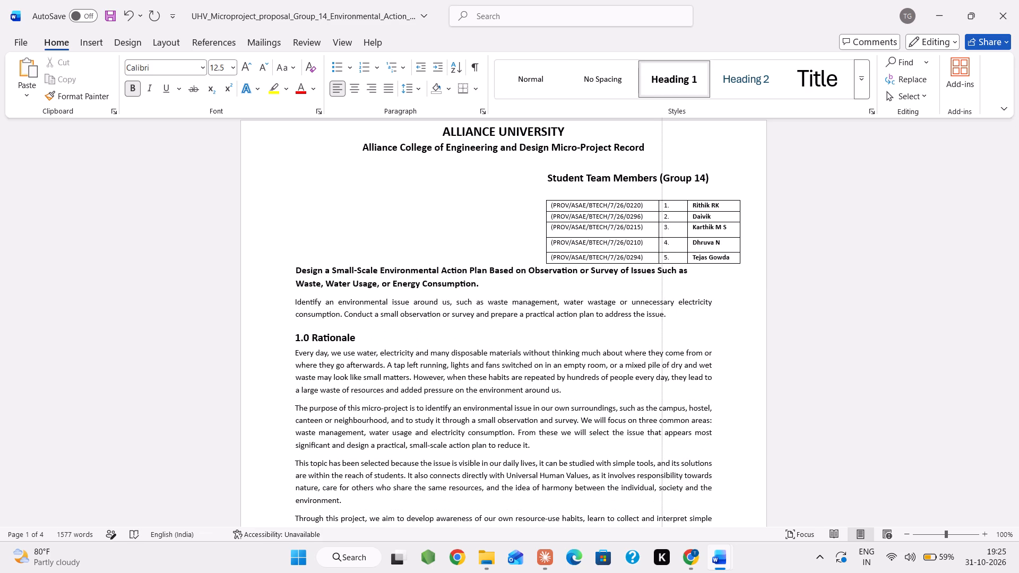
left_click_drag(658, 247, 655, 247)
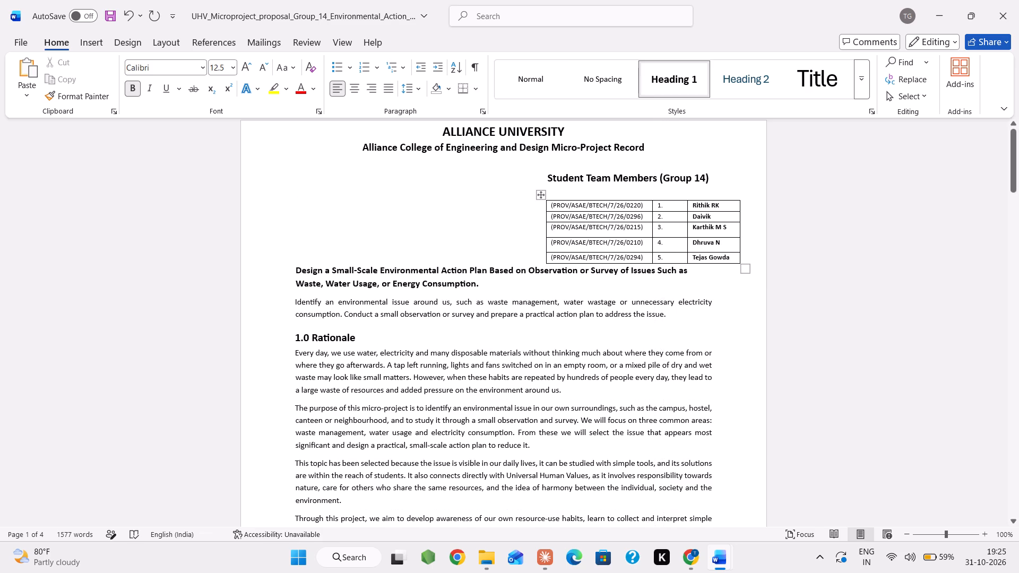
left_click(688, 243)
left_click(688, 243)
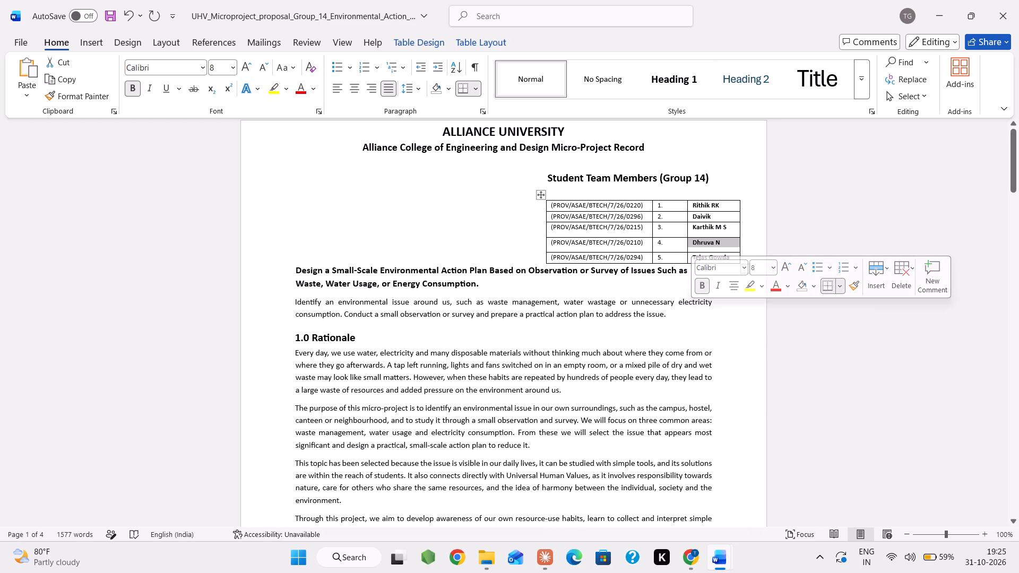
Delete the serial number column (1. to 5.) from the team member table.
left_click(676, 234)
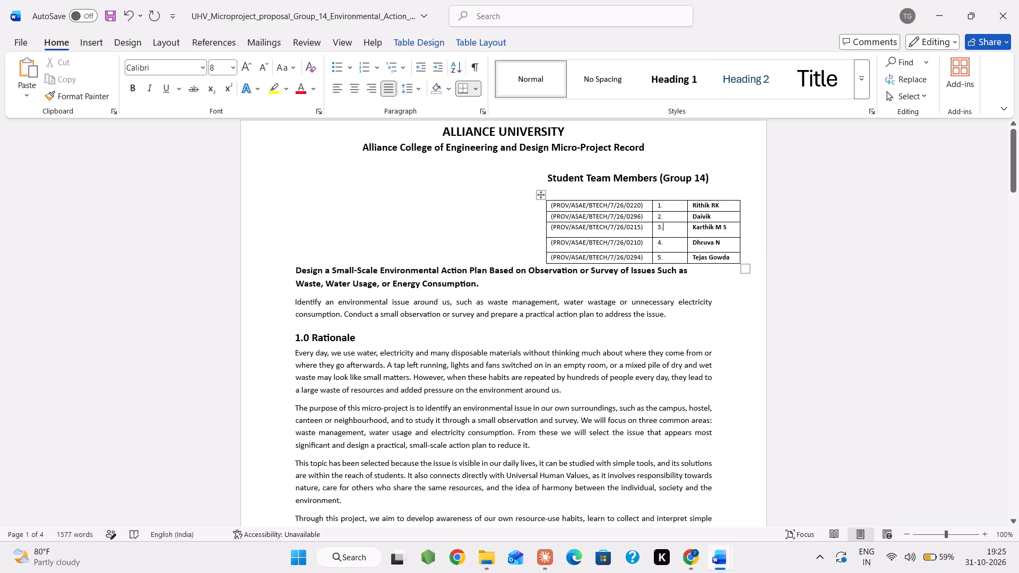
left_click_drag(673, 207, 673, 258)
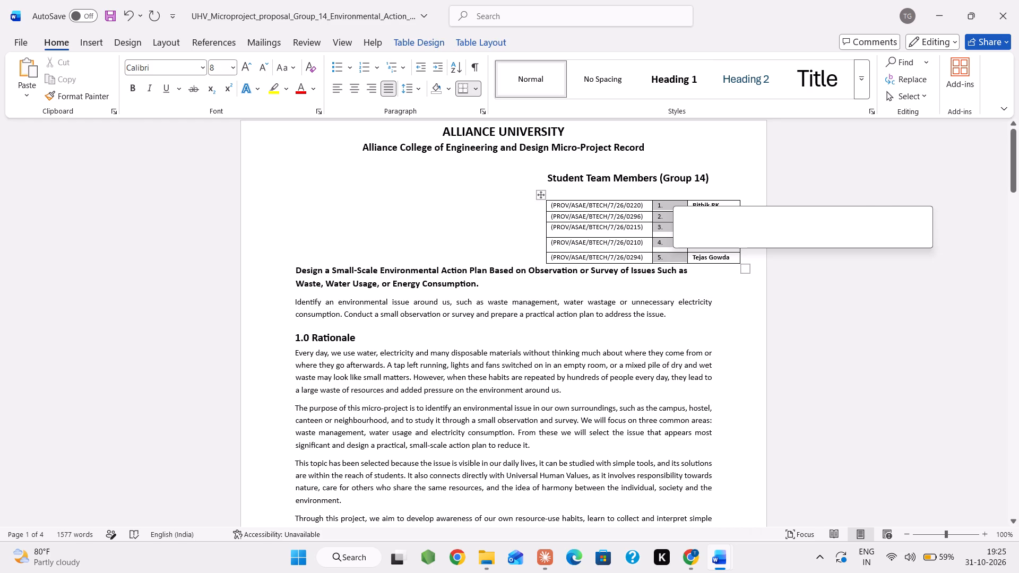
left_click(888, 220)
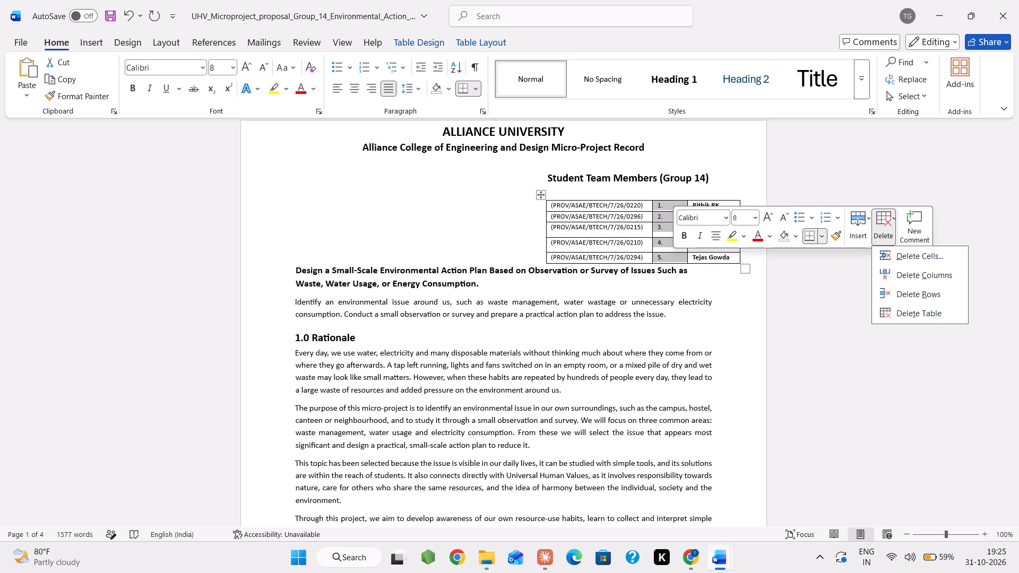
left_click(895, 266)
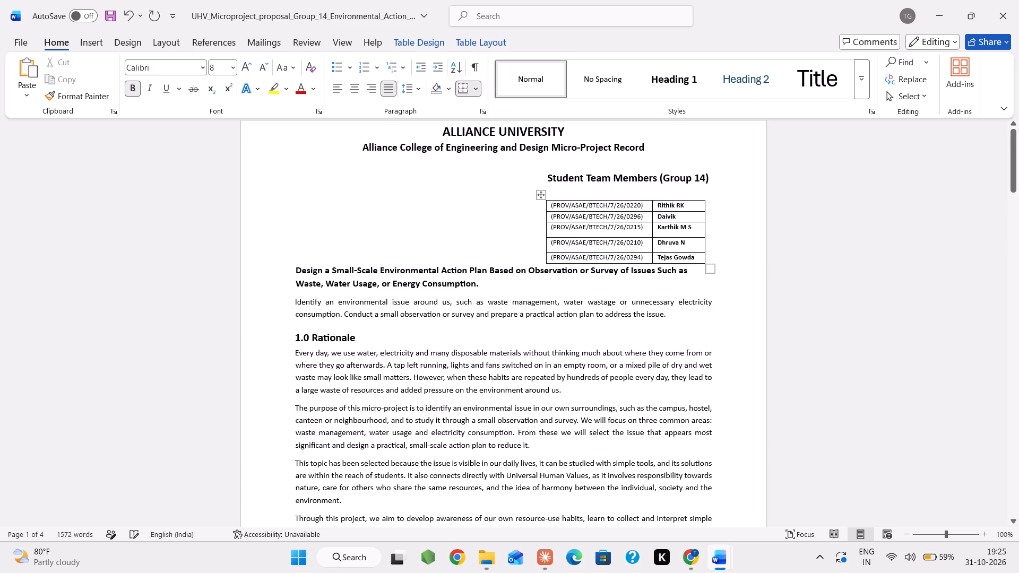
Insert two blank columns after the names column in the team member table.
left_click(540, 204)
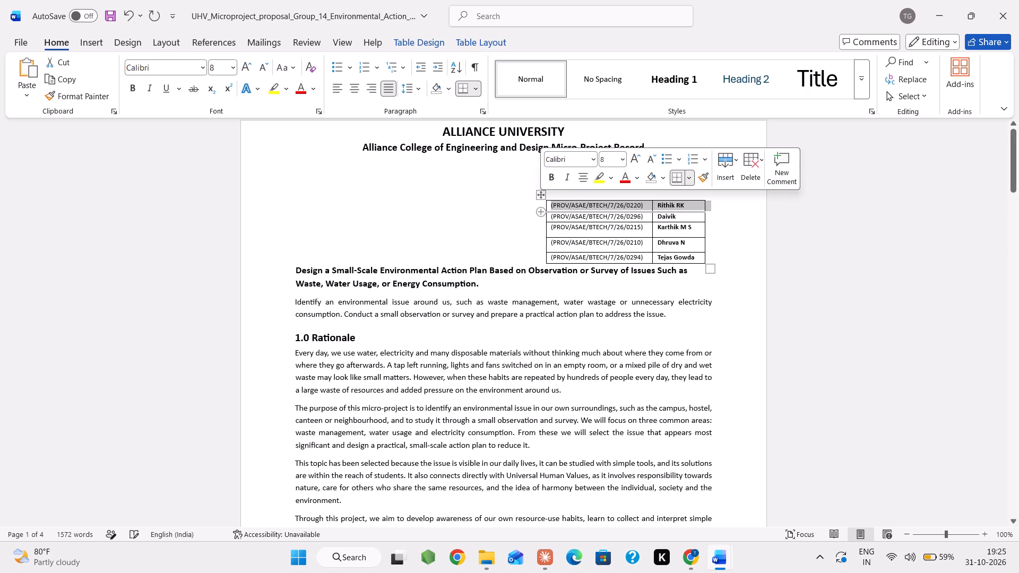
left_click_drag(520, 197, 539, 209)
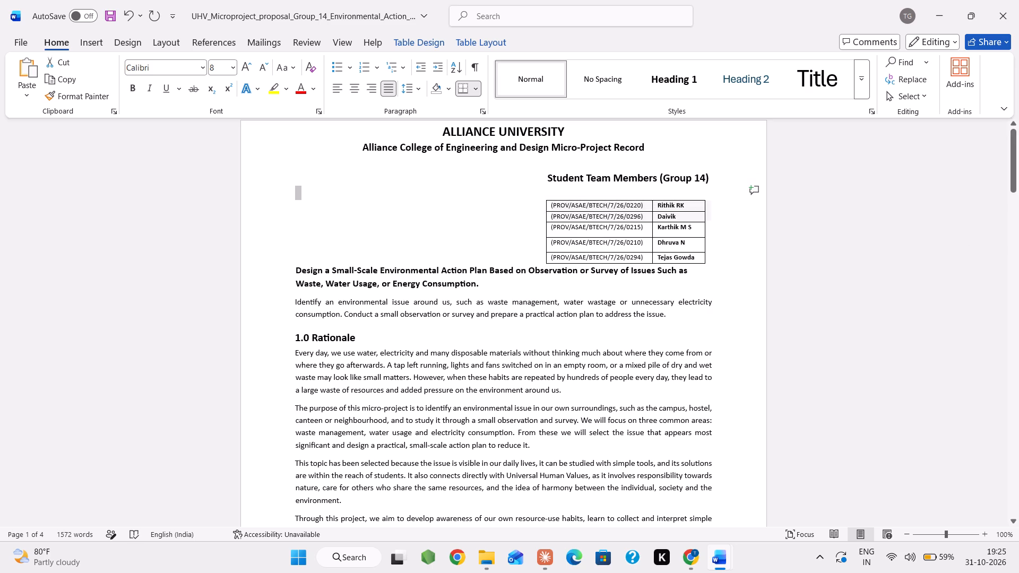
left_click_drag(539, 209, 537, 207)
left_click_drag(537, 207, 537, 202)
left_click(537, 202)
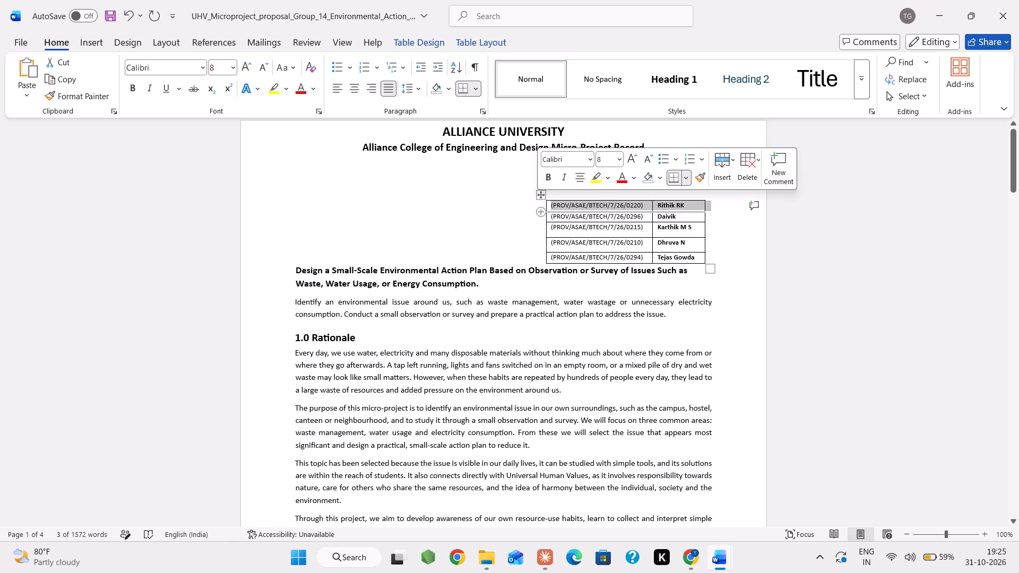
left_click(715, 167)
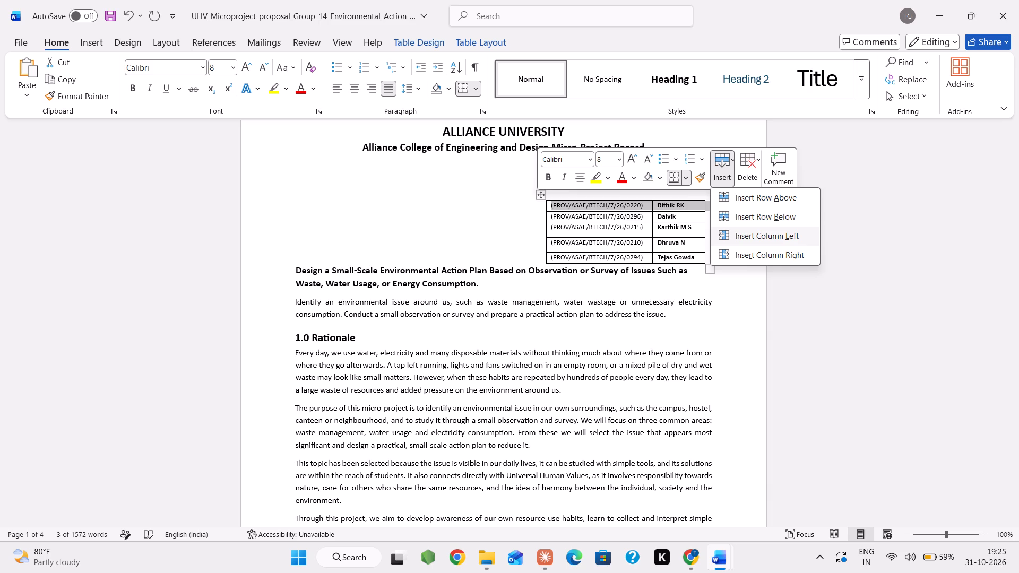
left_click(759, 255)
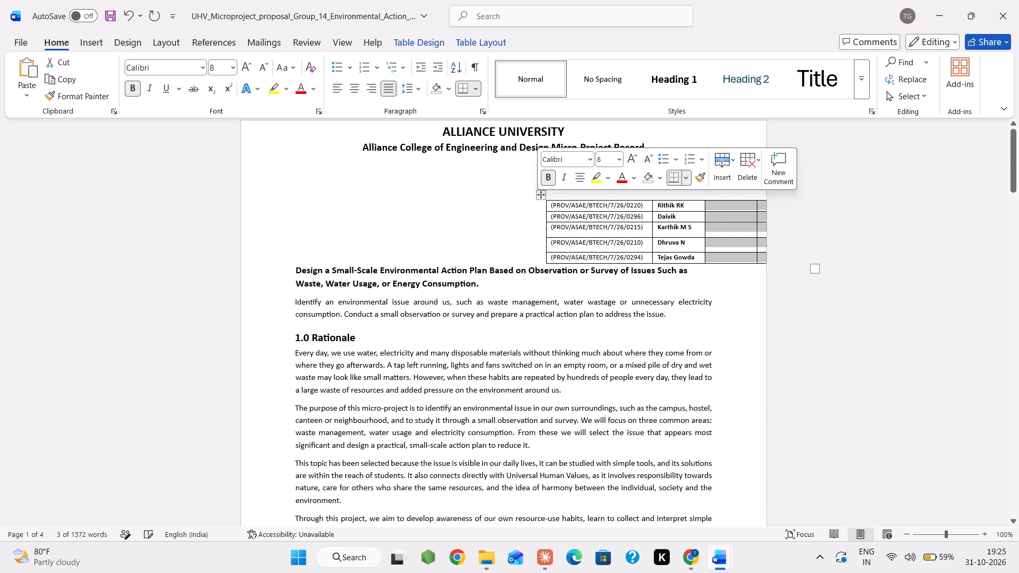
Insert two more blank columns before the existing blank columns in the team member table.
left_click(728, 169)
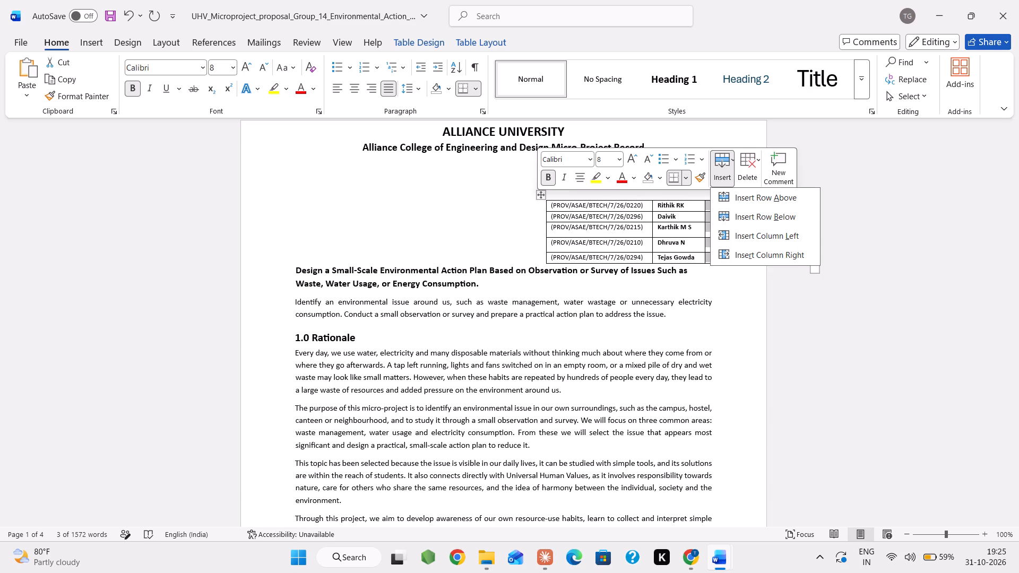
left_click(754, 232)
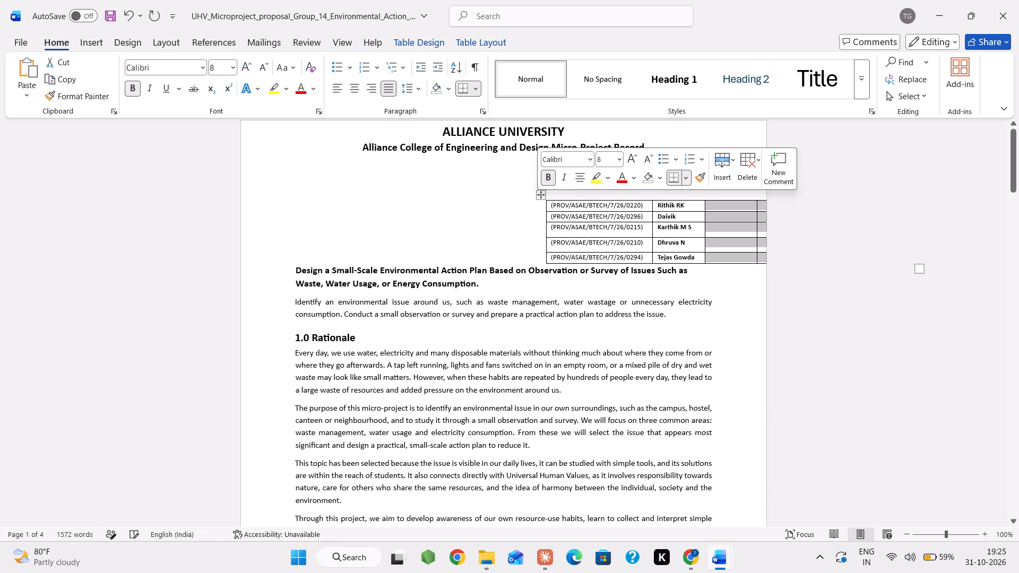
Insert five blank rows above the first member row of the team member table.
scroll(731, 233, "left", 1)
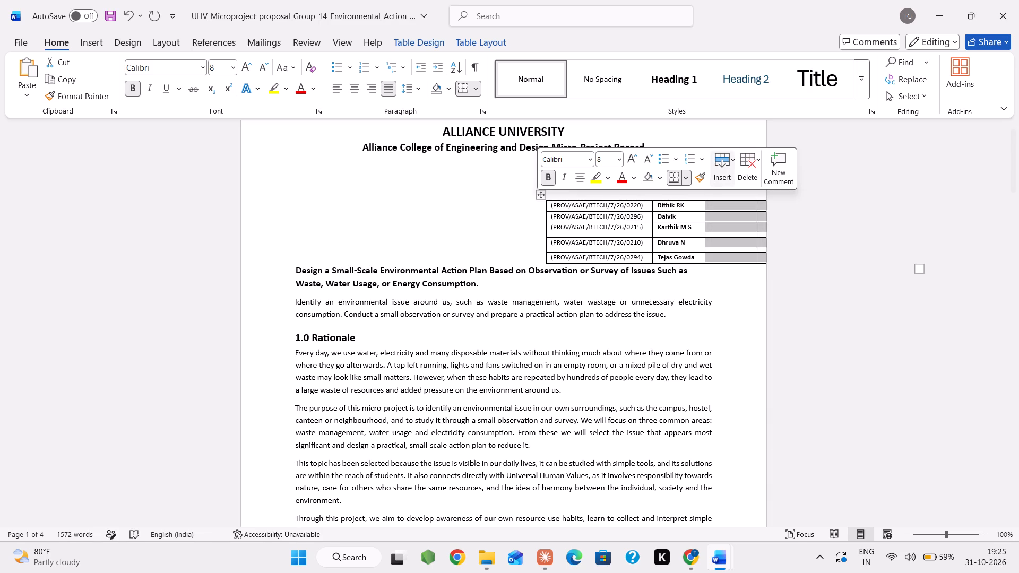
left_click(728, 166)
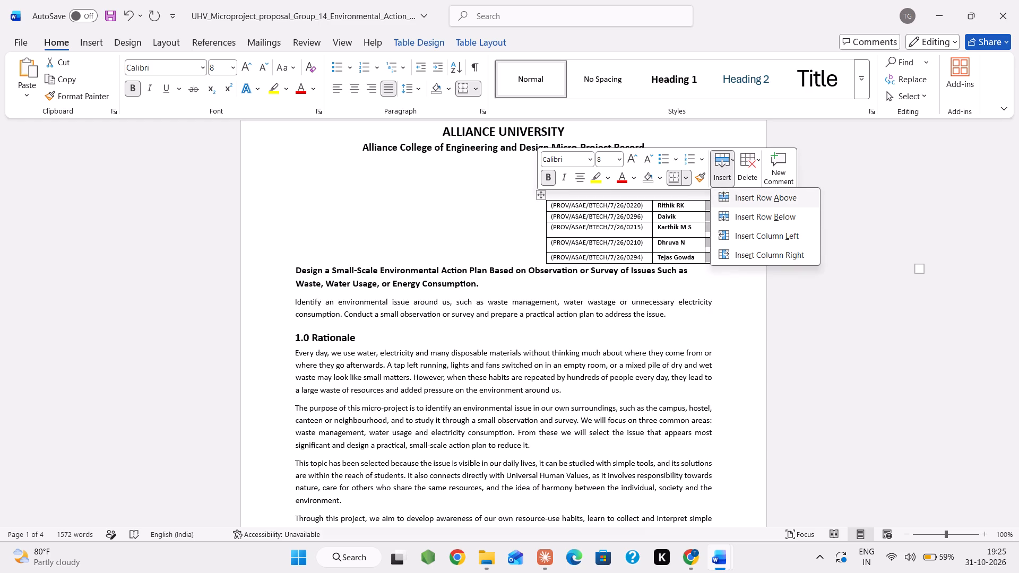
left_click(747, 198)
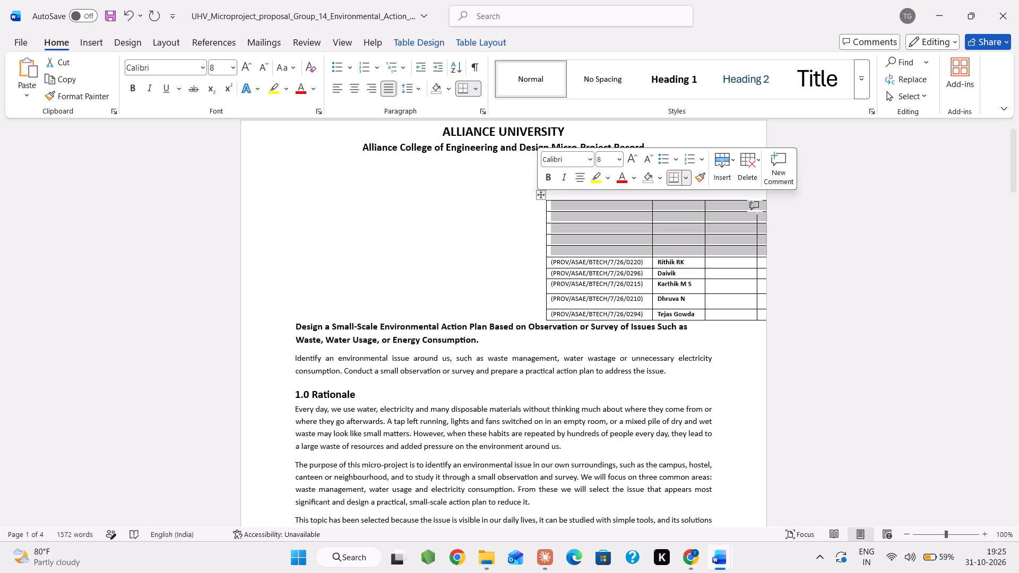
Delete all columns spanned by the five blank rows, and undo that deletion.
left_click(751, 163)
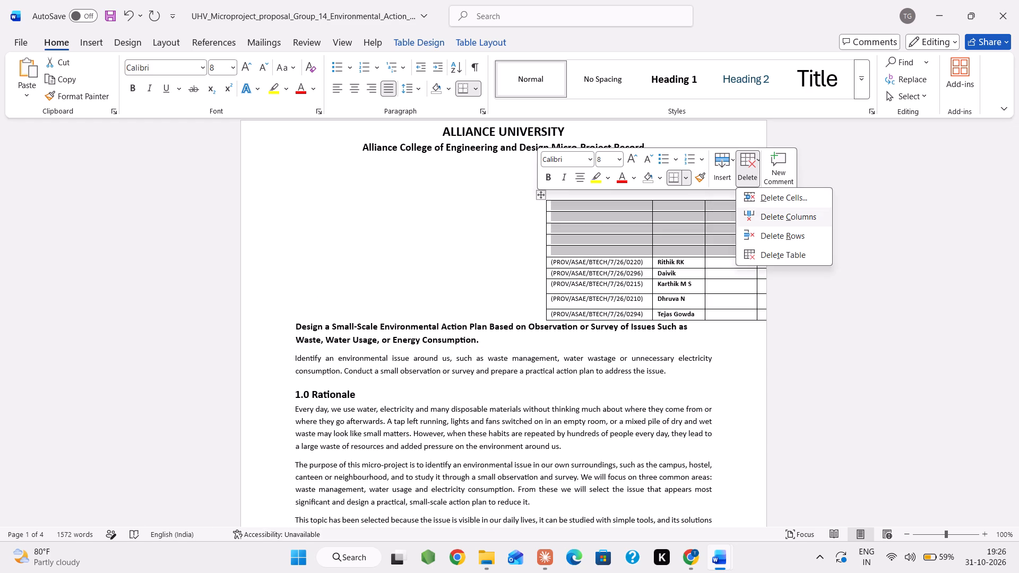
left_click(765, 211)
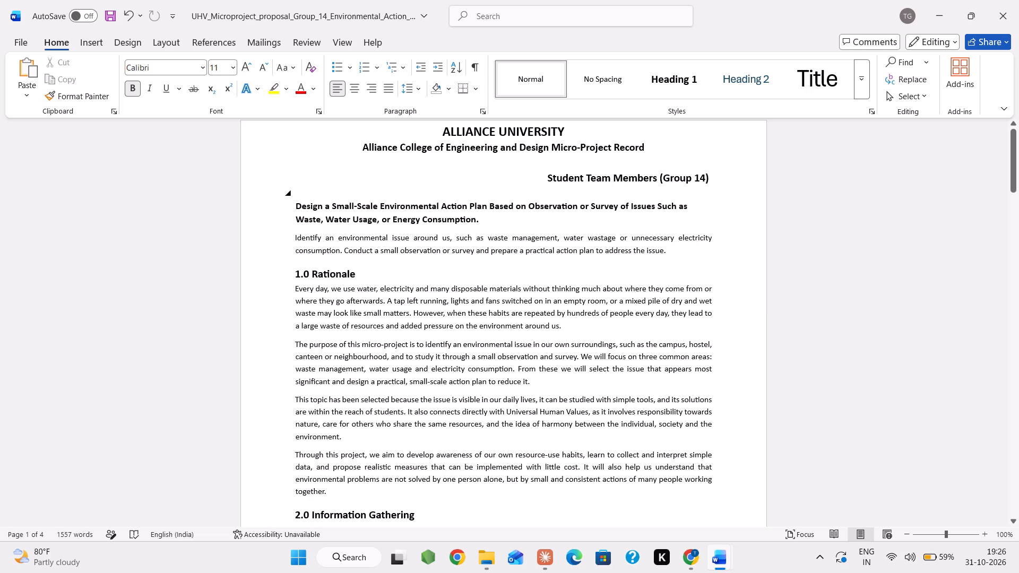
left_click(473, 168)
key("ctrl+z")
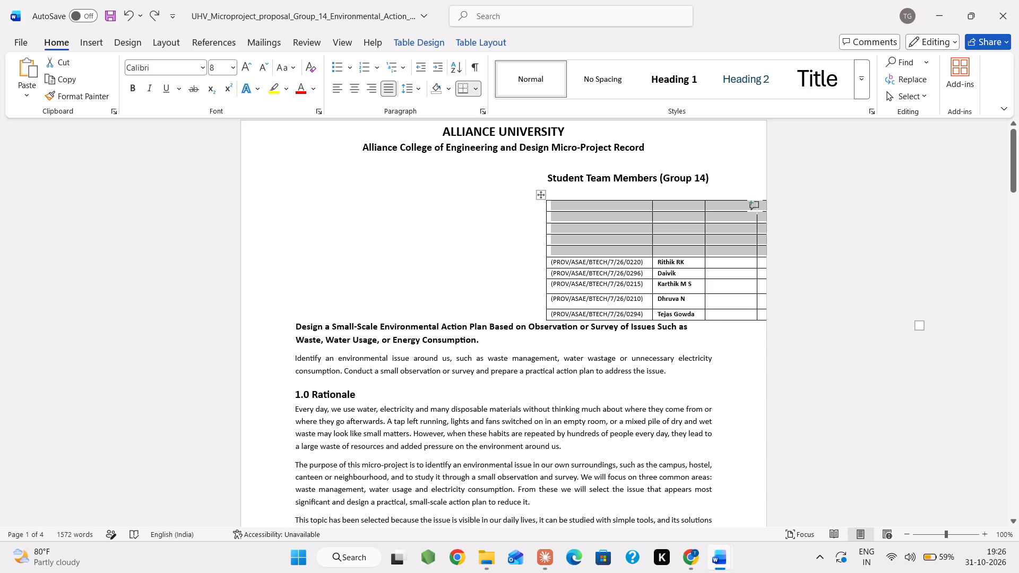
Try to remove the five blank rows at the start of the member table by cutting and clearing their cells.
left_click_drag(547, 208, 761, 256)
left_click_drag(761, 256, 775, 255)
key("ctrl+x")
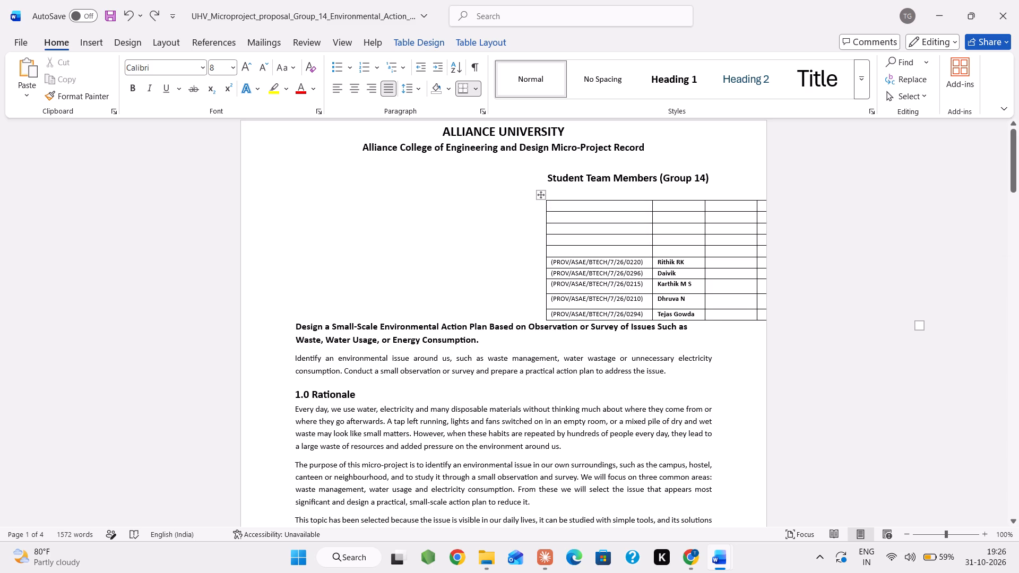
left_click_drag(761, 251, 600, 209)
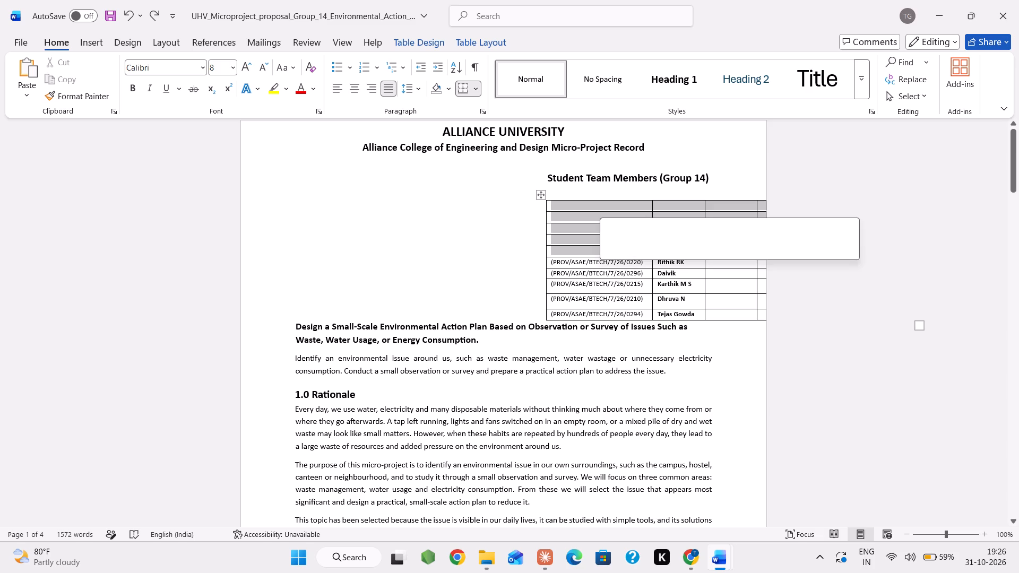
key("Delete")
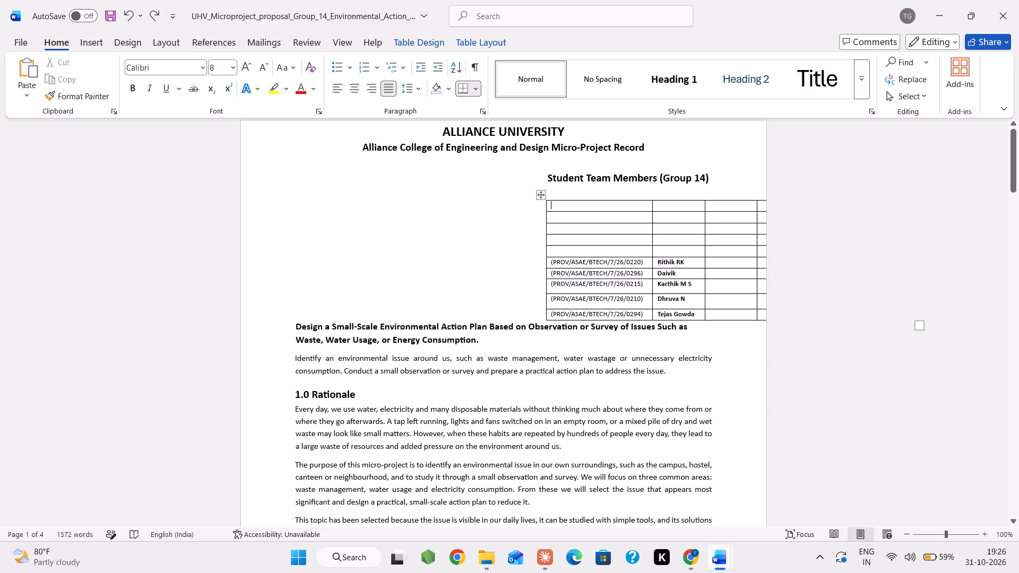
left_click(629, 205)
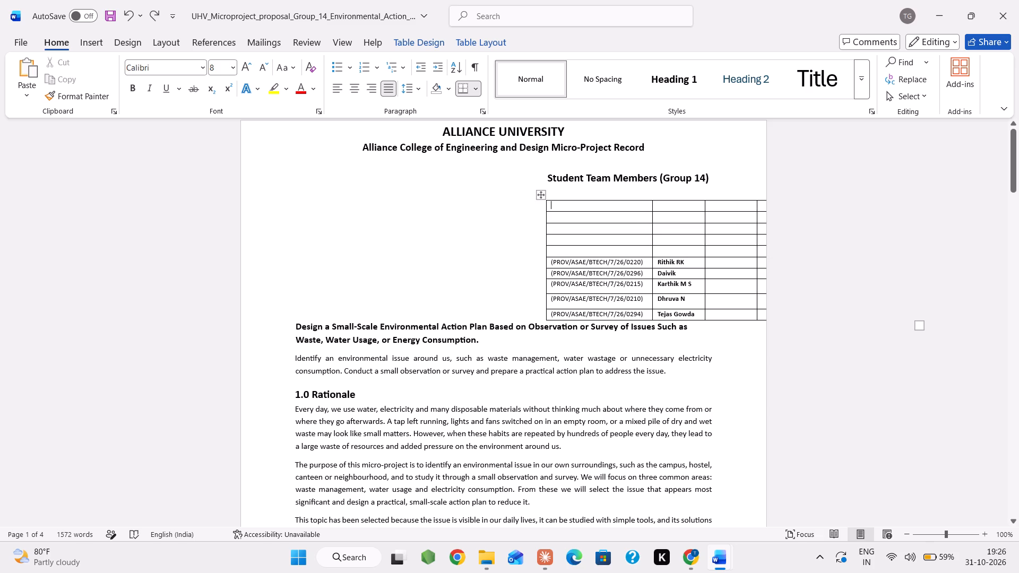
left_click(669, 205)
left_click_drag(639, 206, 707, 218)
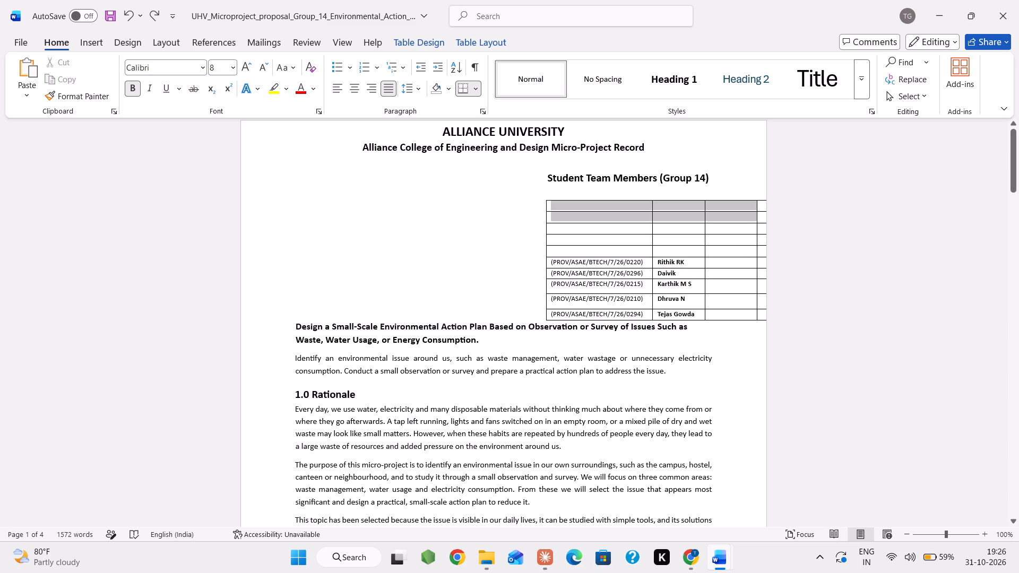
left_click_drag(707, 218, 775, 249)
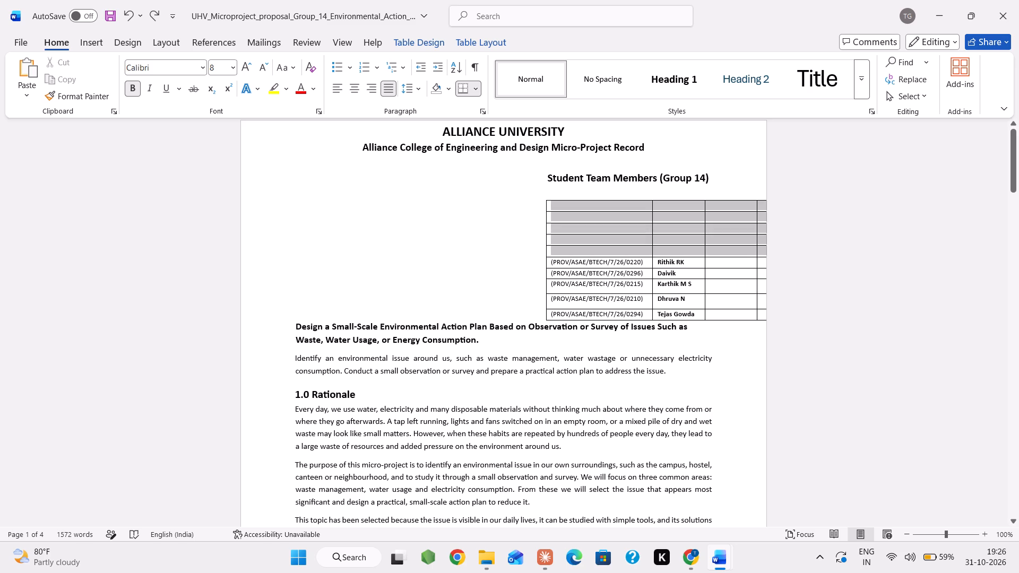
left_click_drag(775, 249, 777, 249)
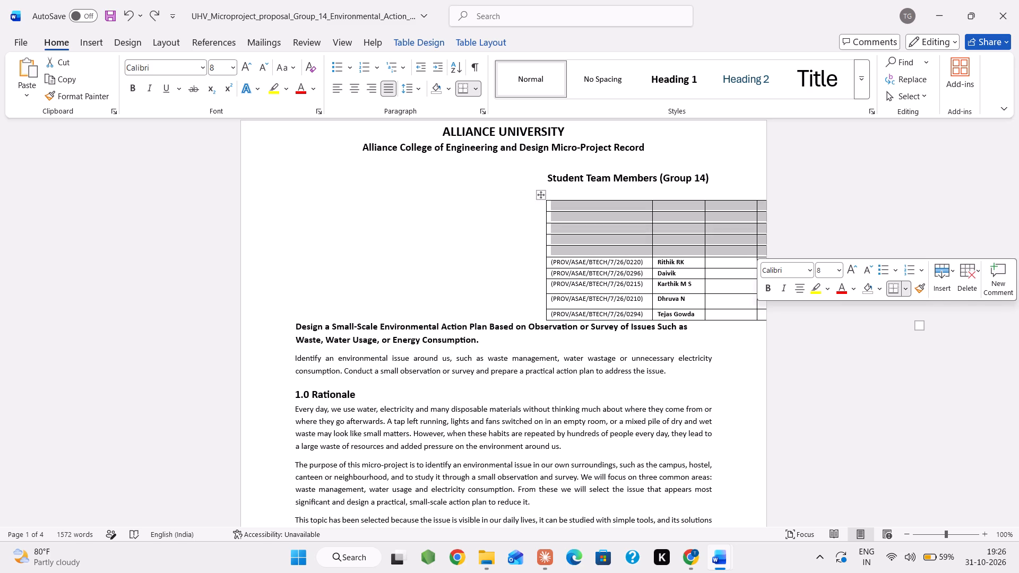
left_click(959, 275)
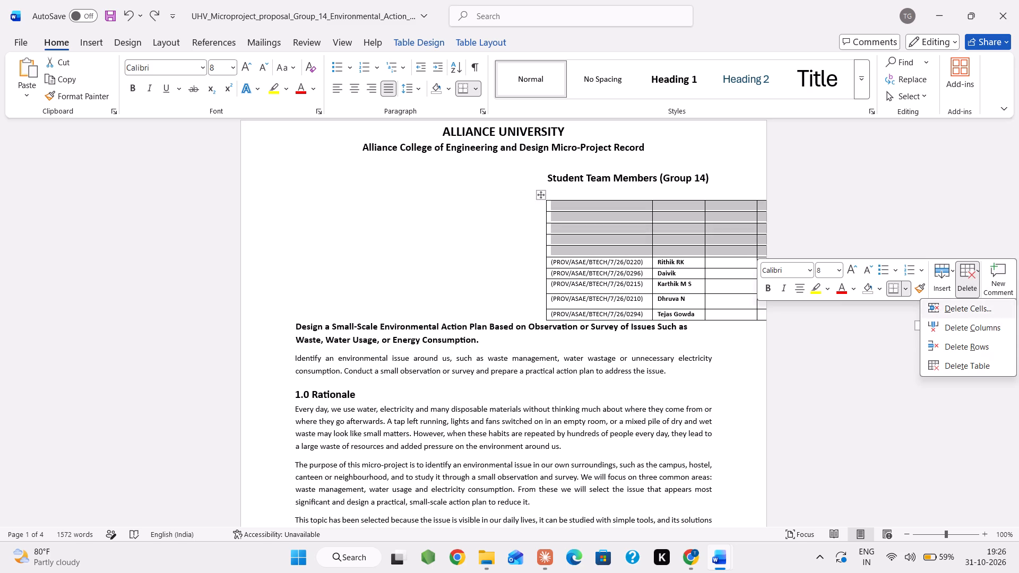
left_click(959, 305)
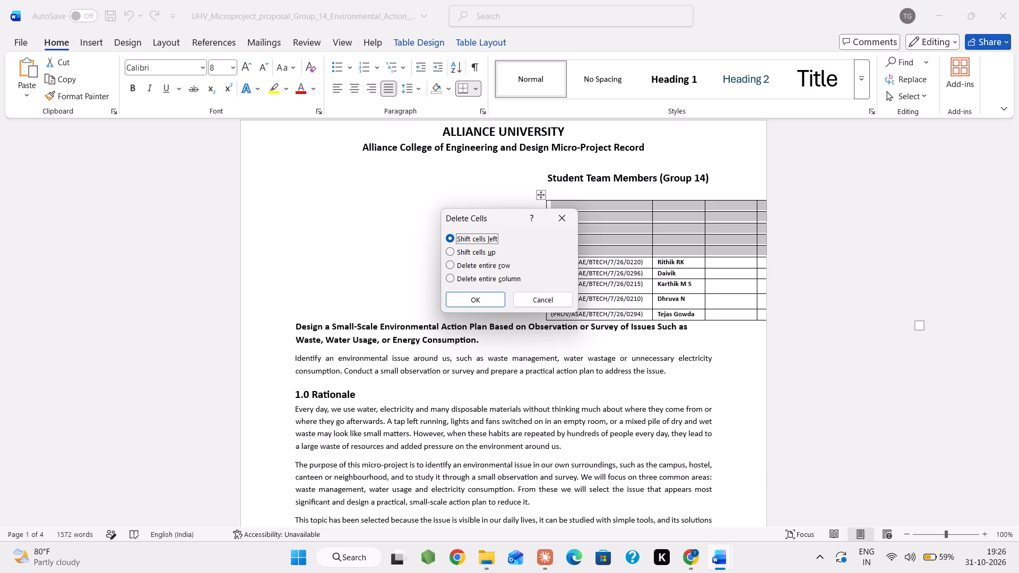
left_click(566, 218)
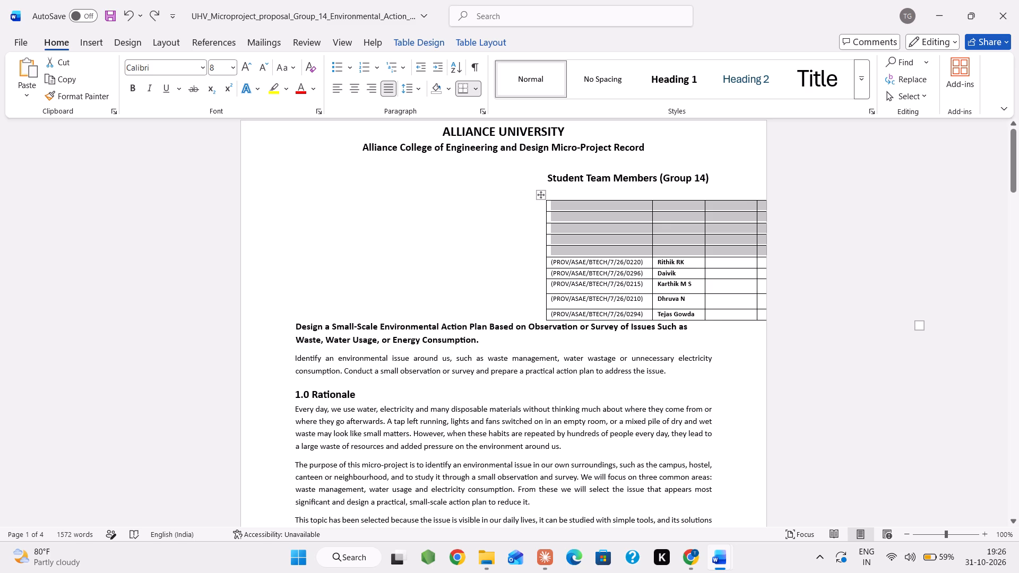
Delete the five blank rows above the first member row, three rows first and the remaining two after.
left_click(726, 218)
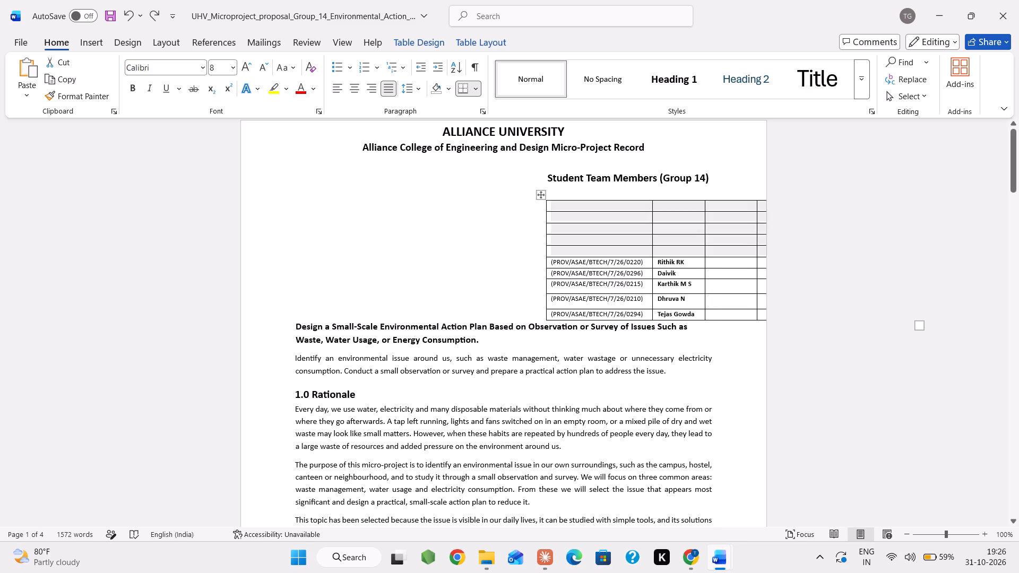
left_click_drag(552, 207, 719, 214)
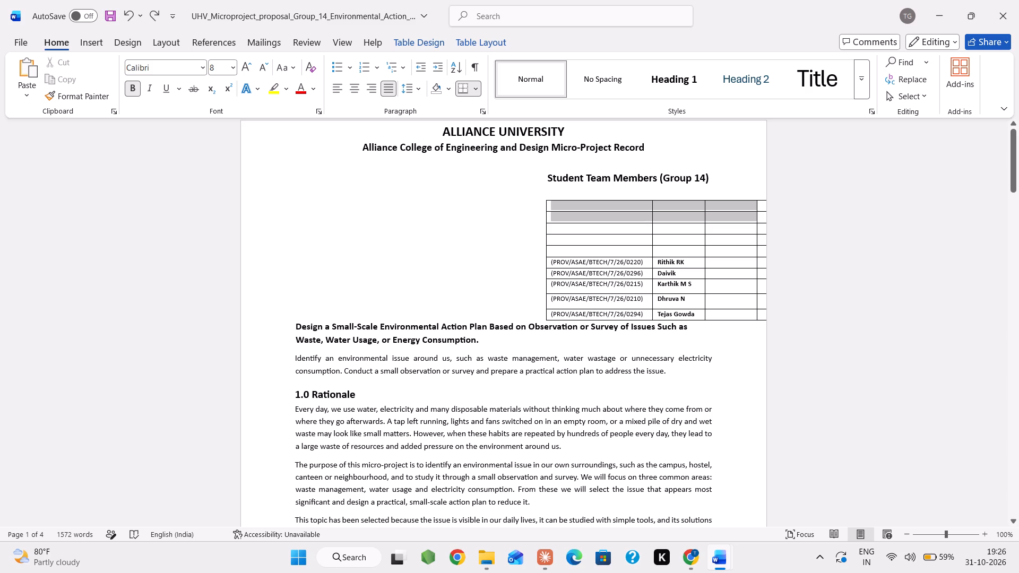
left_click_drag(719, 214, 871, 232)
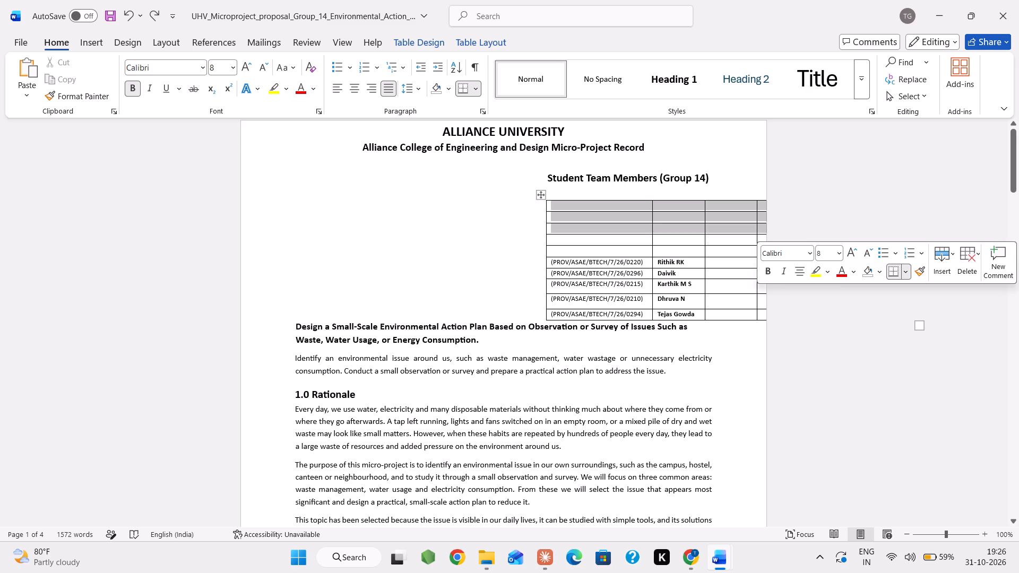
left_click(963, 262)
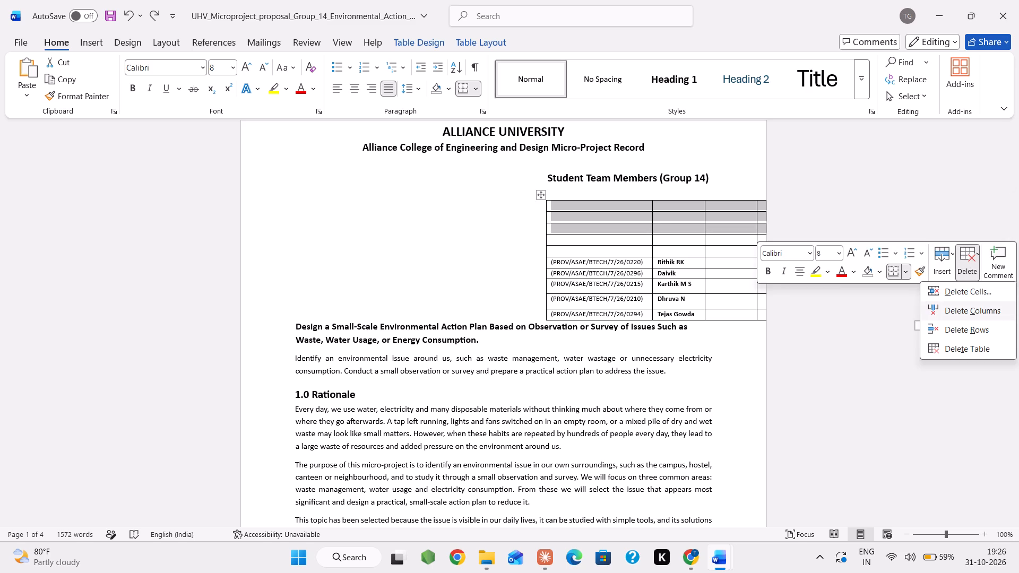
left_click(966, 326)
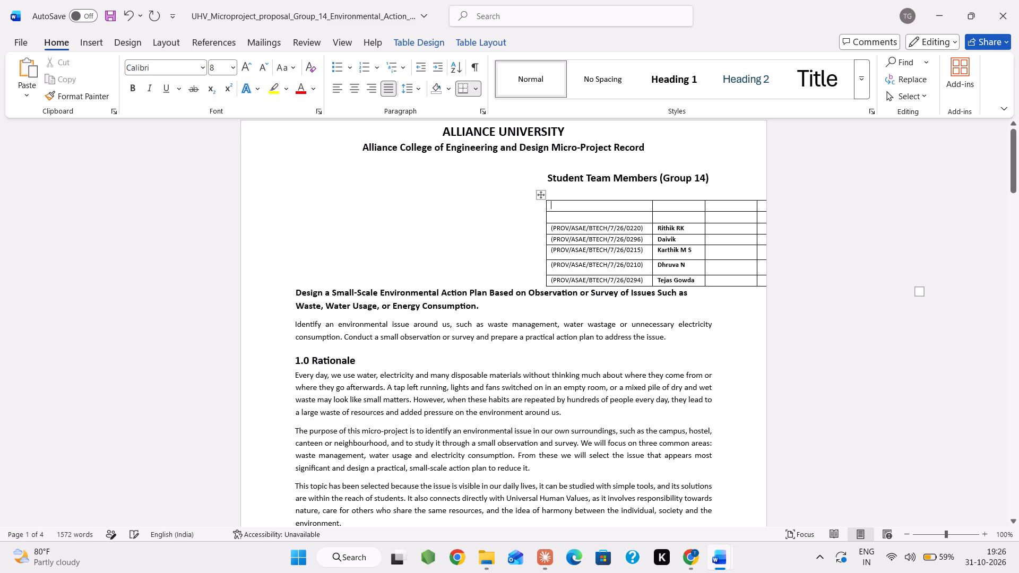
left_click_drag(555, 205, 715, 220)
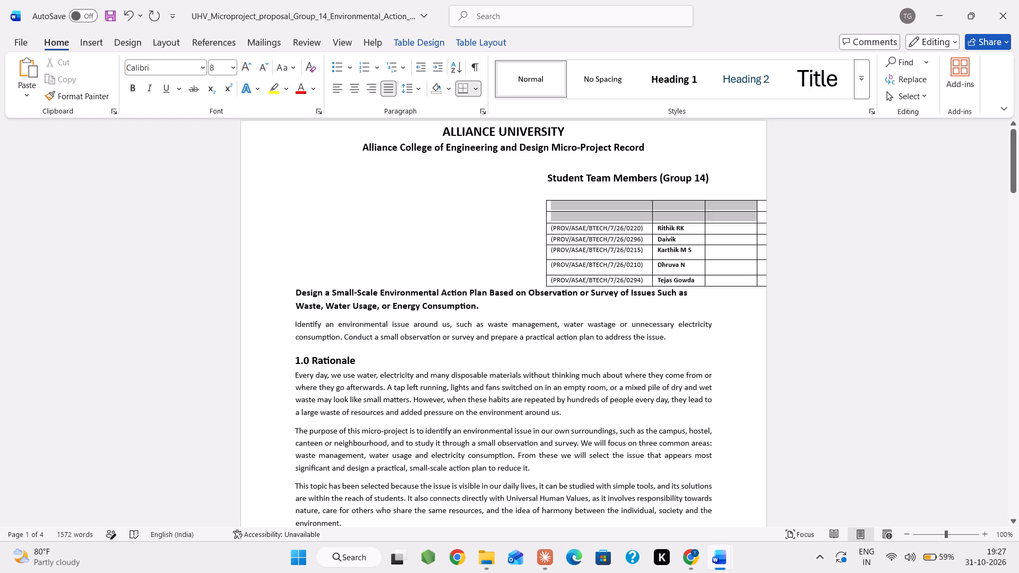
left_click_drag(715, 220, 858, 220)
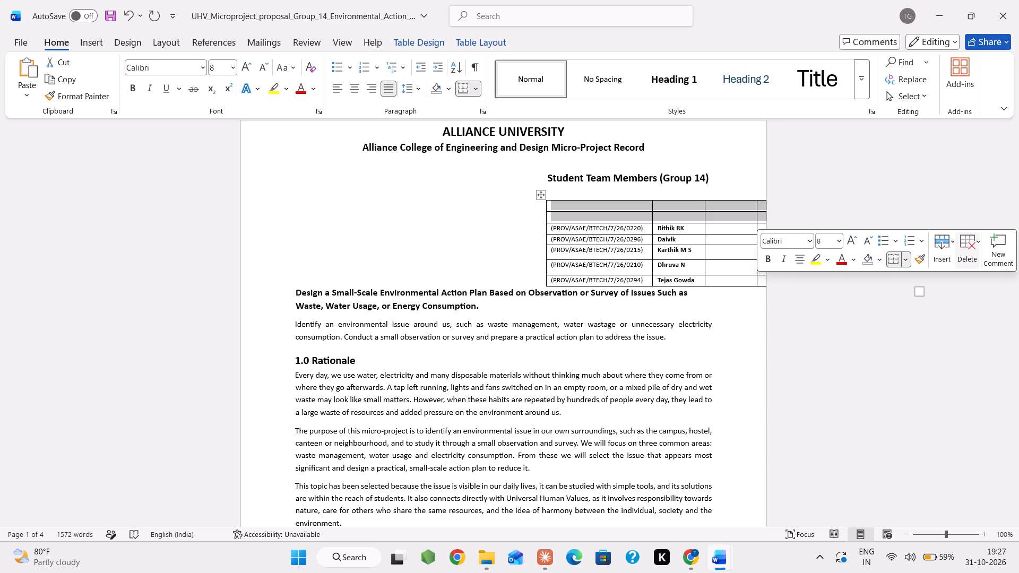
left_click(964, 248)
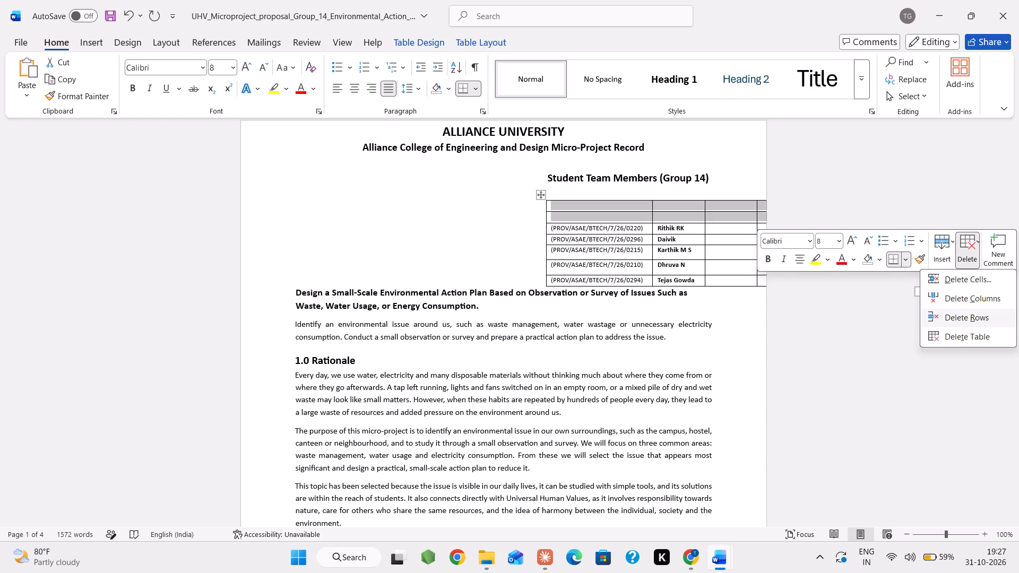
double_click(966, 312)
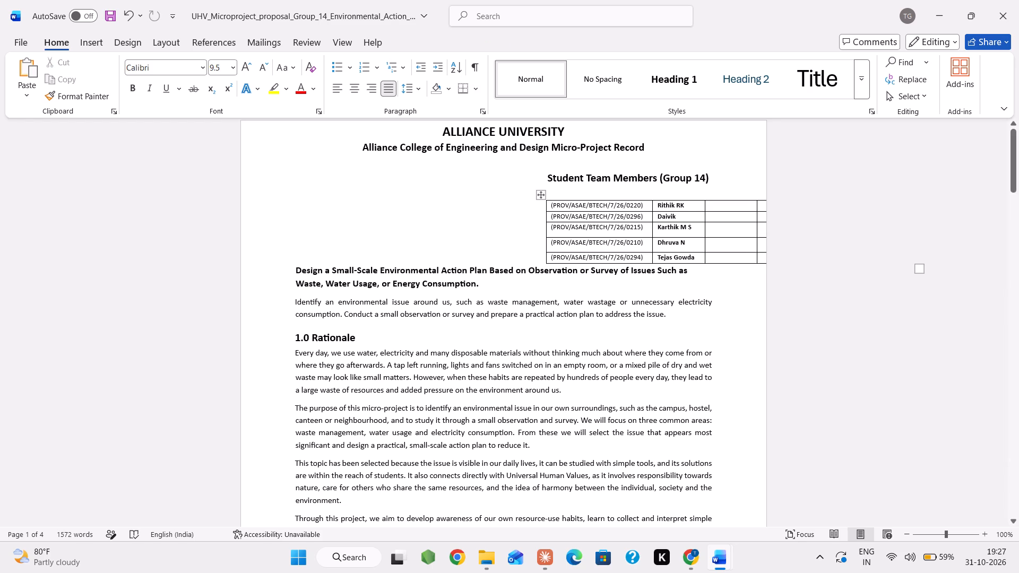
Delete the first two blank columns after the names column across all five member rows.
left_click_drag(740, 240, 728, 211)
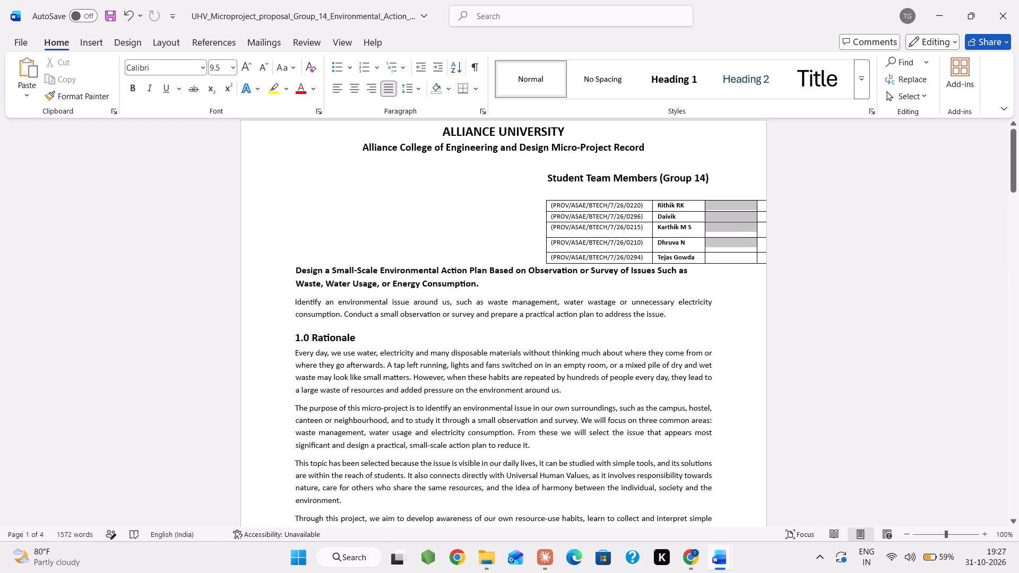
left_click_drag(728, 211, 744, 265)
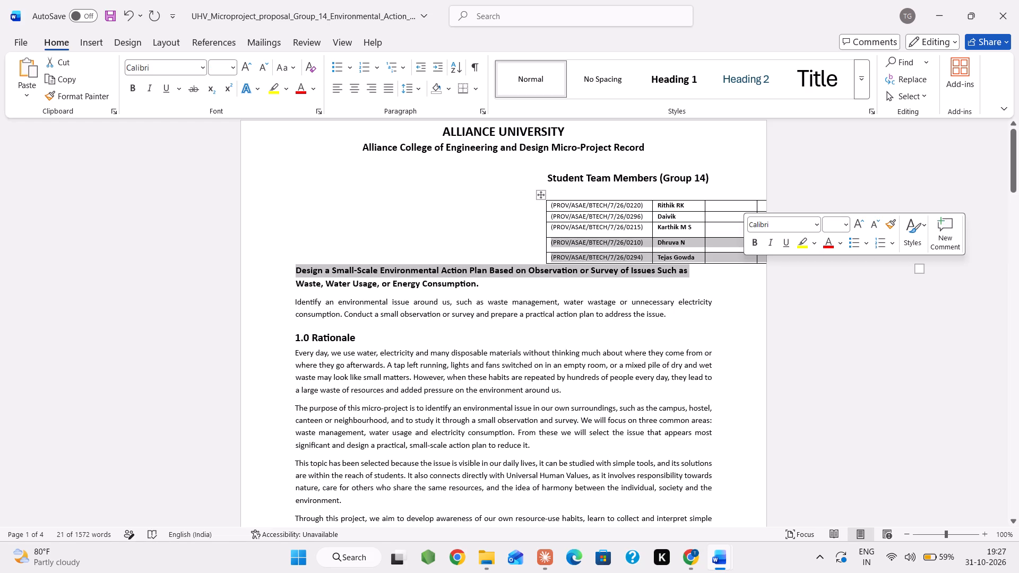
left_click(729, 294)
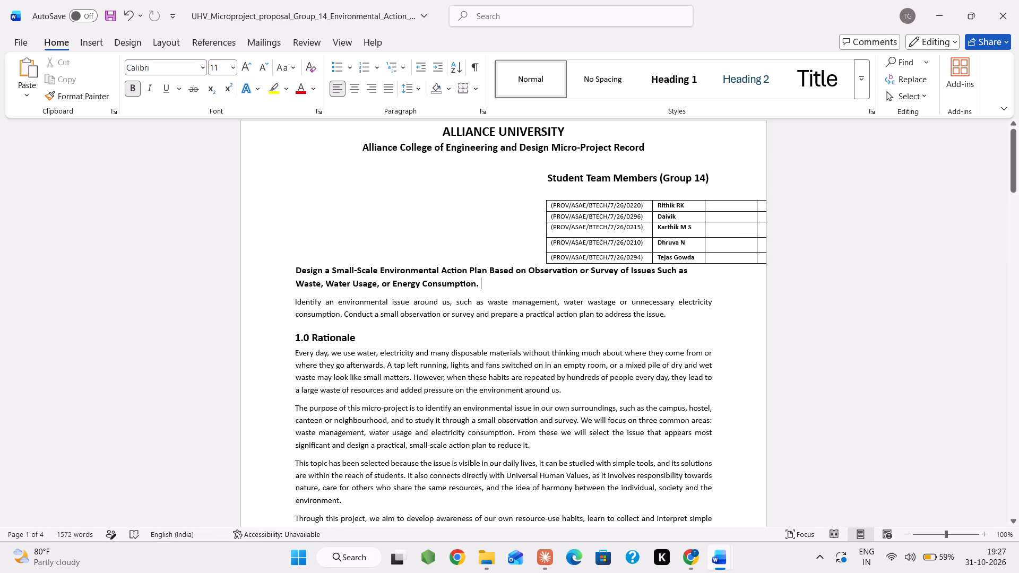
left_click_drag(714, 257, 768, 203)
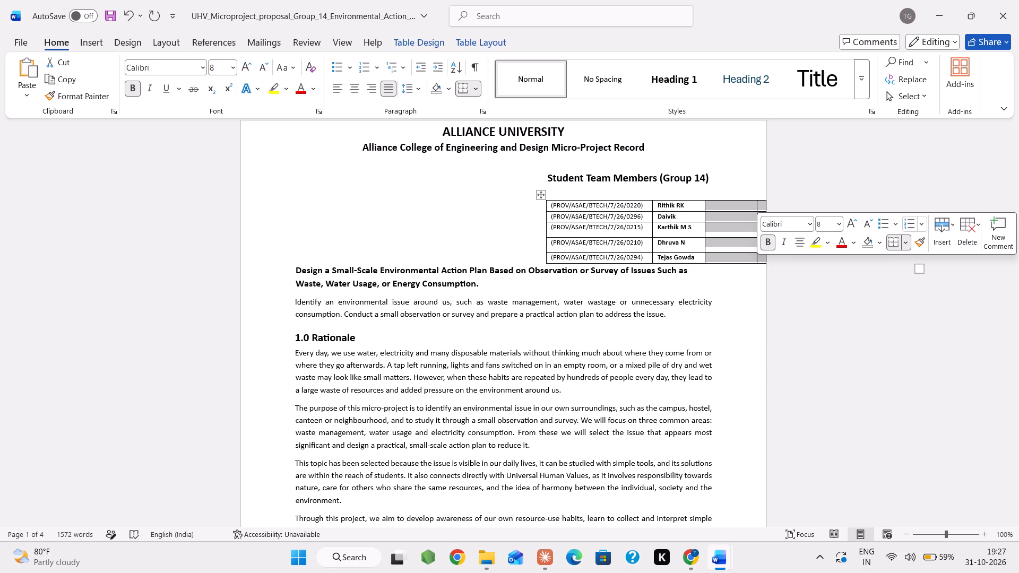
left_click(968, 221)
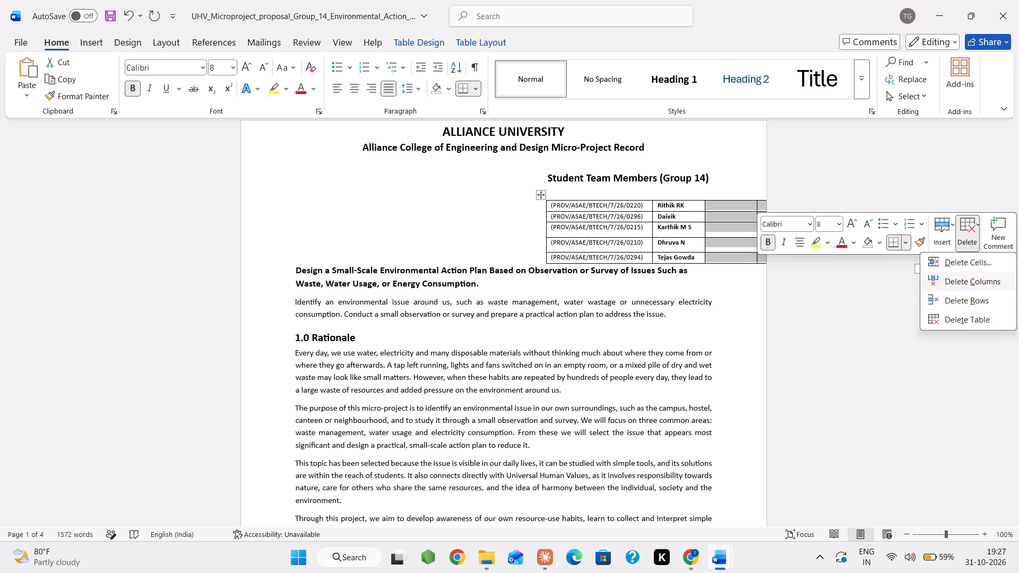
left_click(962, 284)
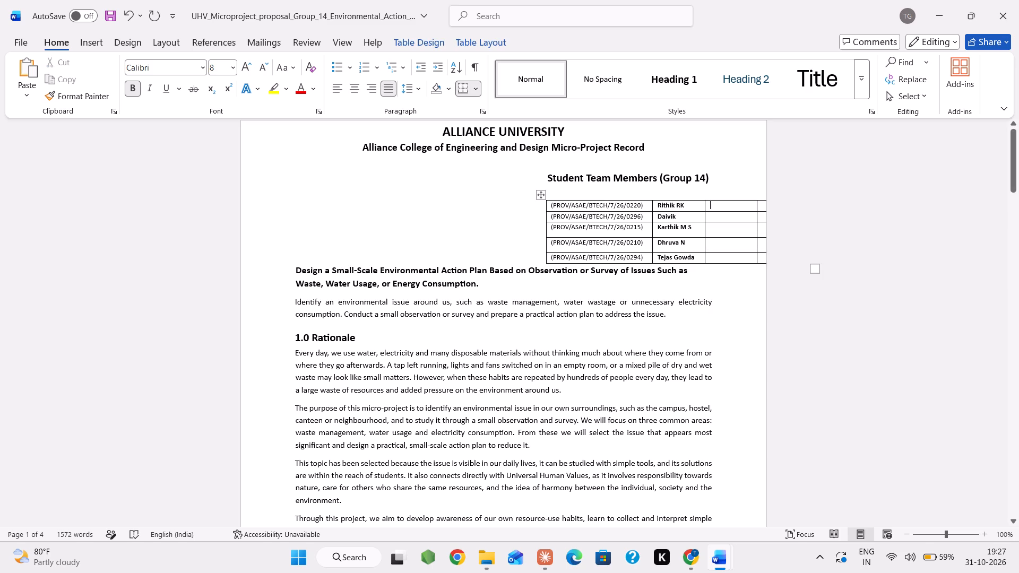
Delete the remaining blank columns after the names column across all five member rows.
left_click_drag(738, 254, 785, 201)
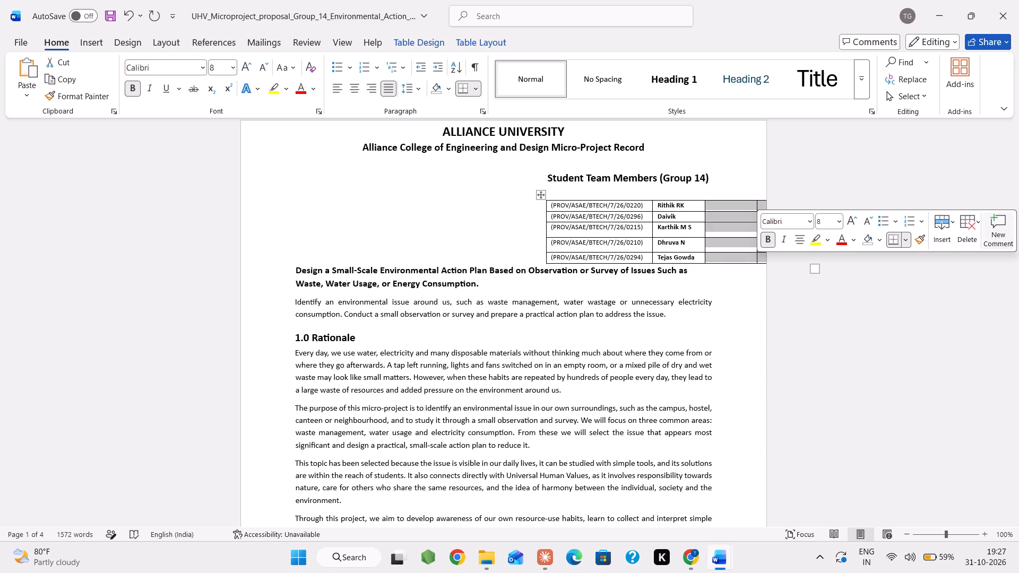
left_click(962, 228)
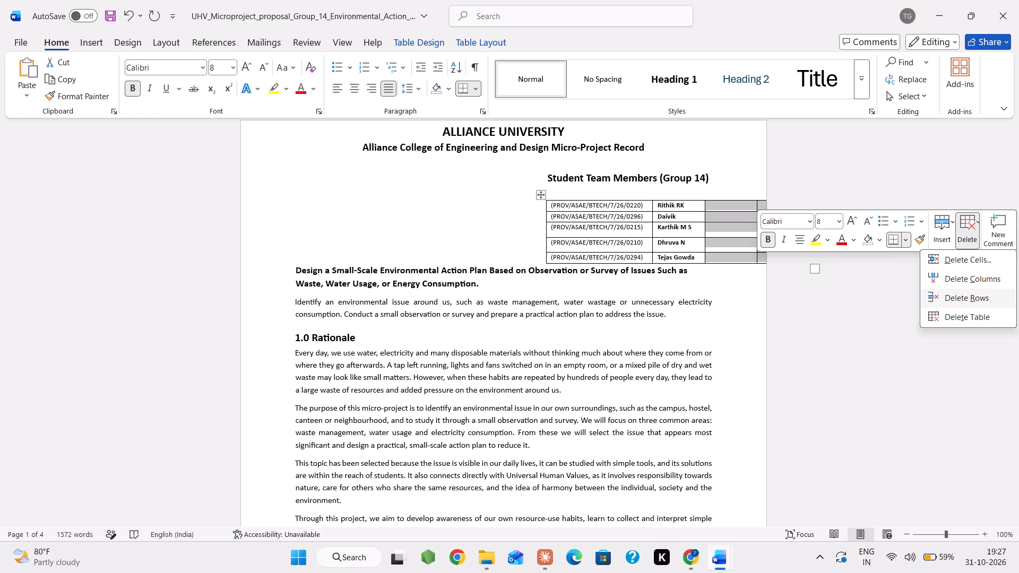
left_click(962, 280)
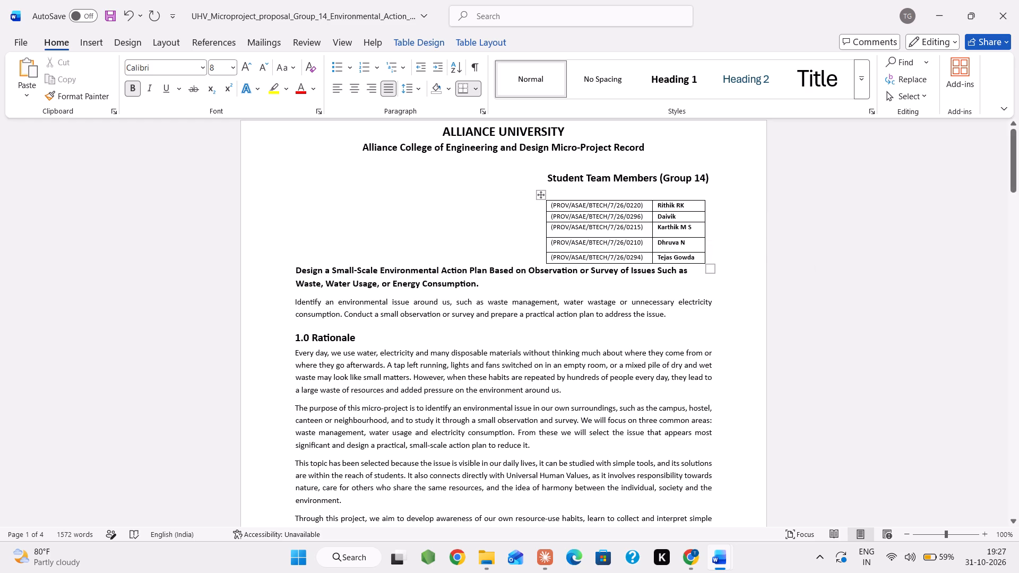
Insert two blank columns before the registration-number column of the member table.
left_click(541, 217)
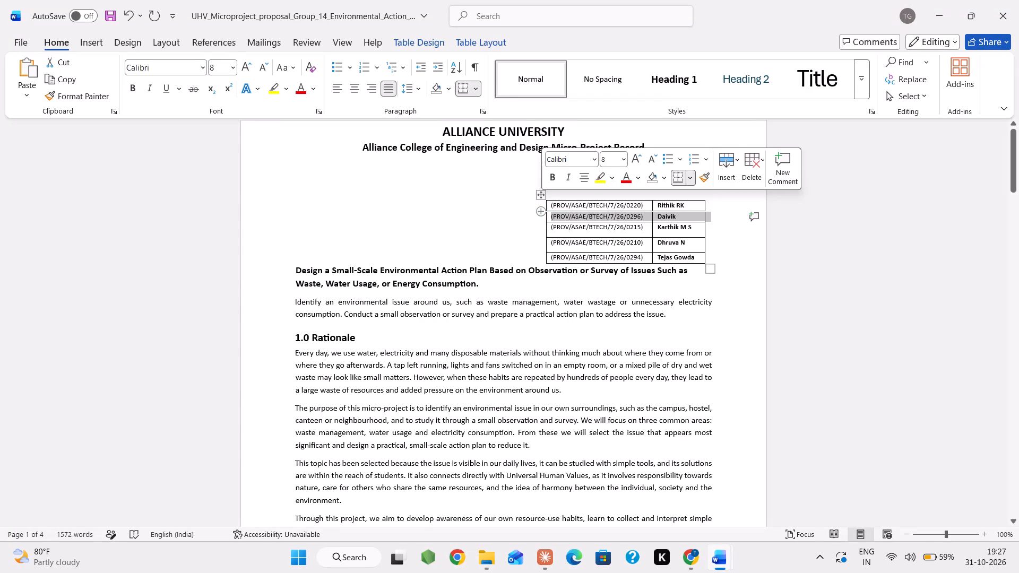
left_click(723, 164)
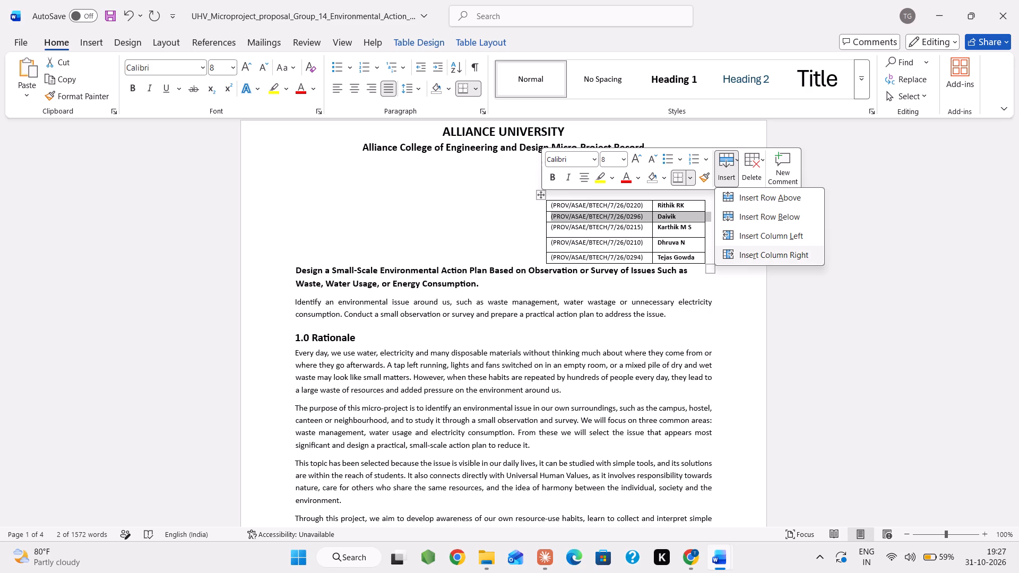
left_click(737, 233)
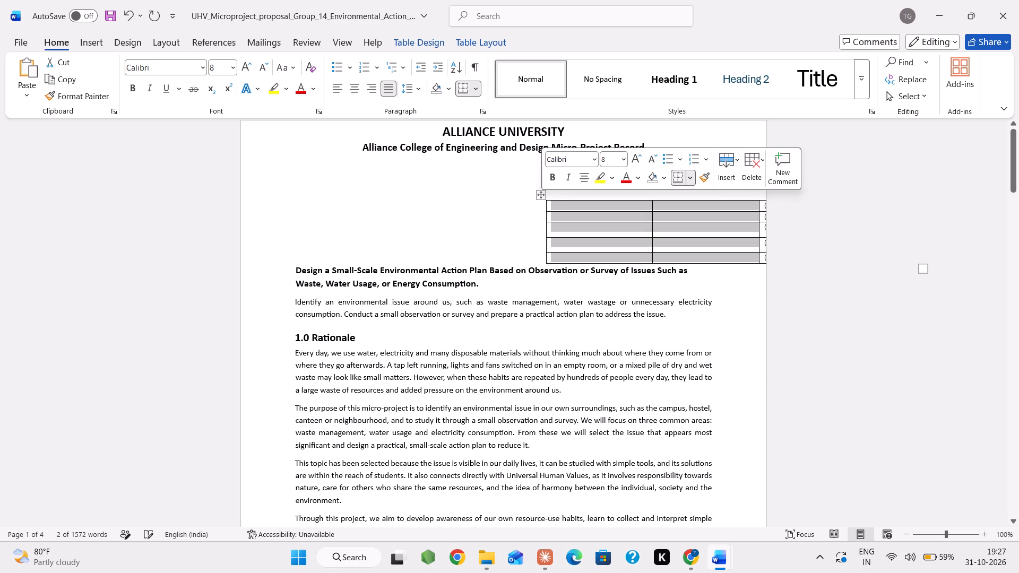
Move the first member row down to fourth place, directly above the last member row.
left_click(641, 205)
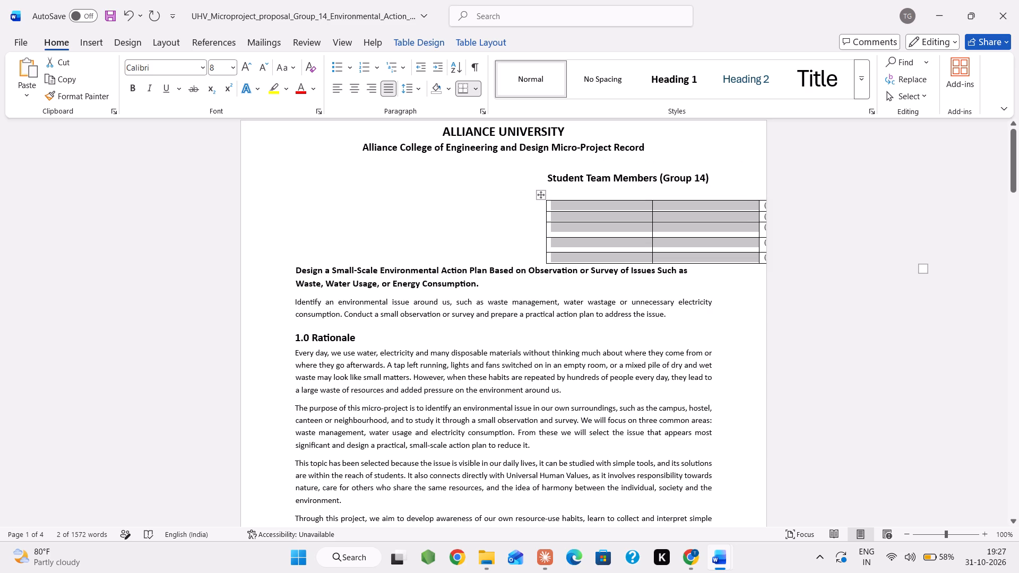
left_click_drag(576, 207, 638, 265)
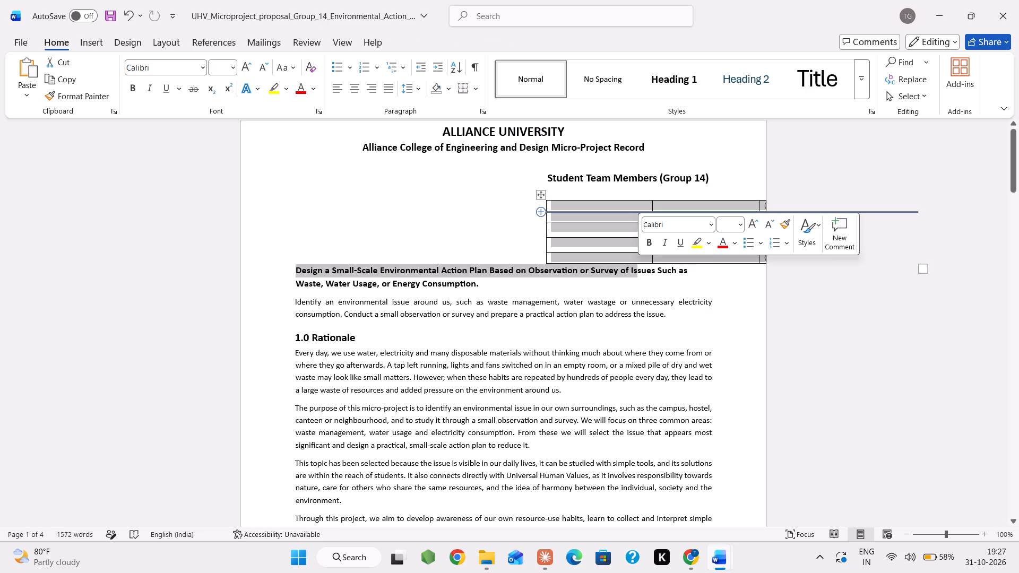
left_click(503, 203)
left_click(533, 207)
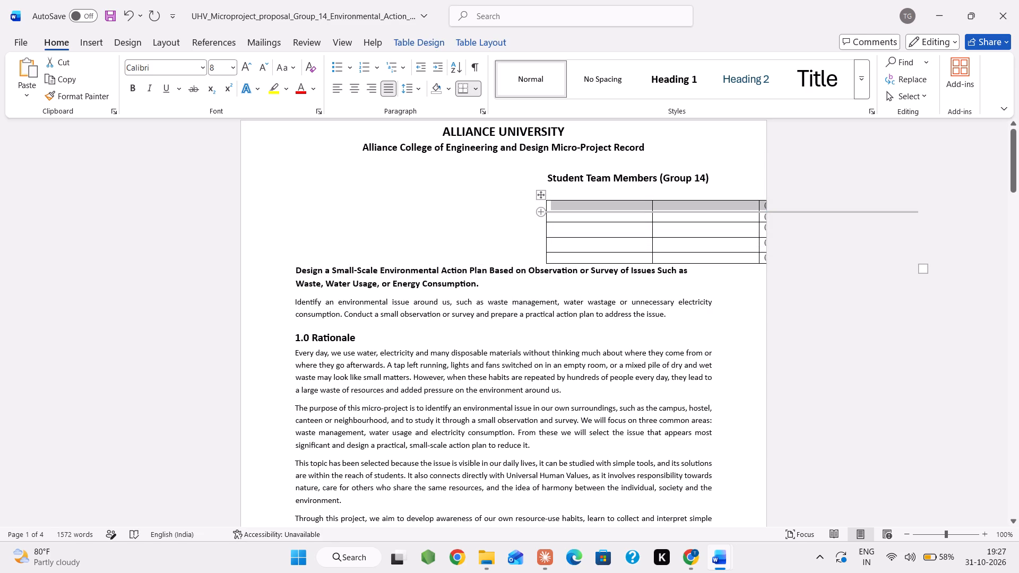
left_click(520, 205)
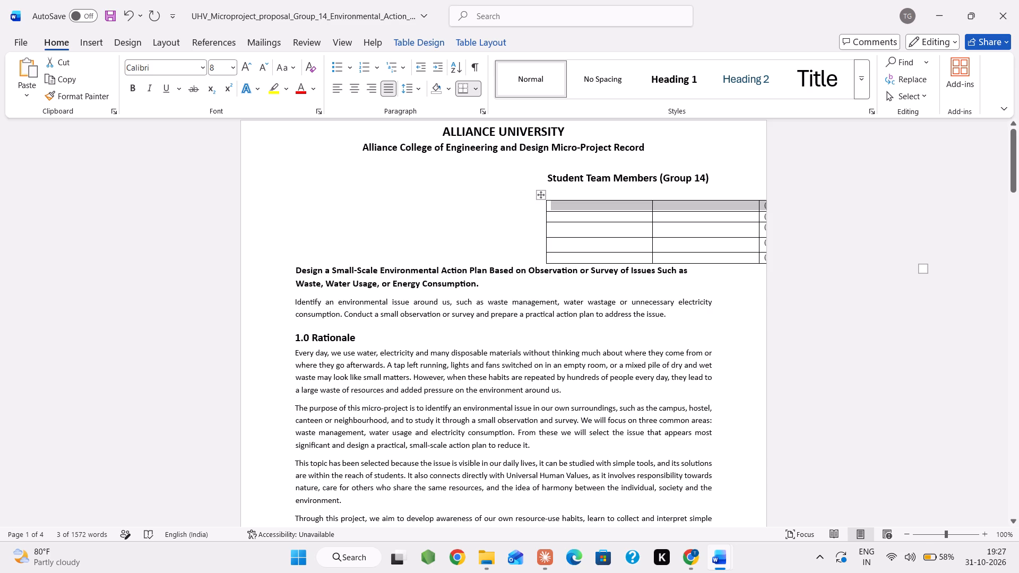
left_click_drag(551, 206, 592, 235)
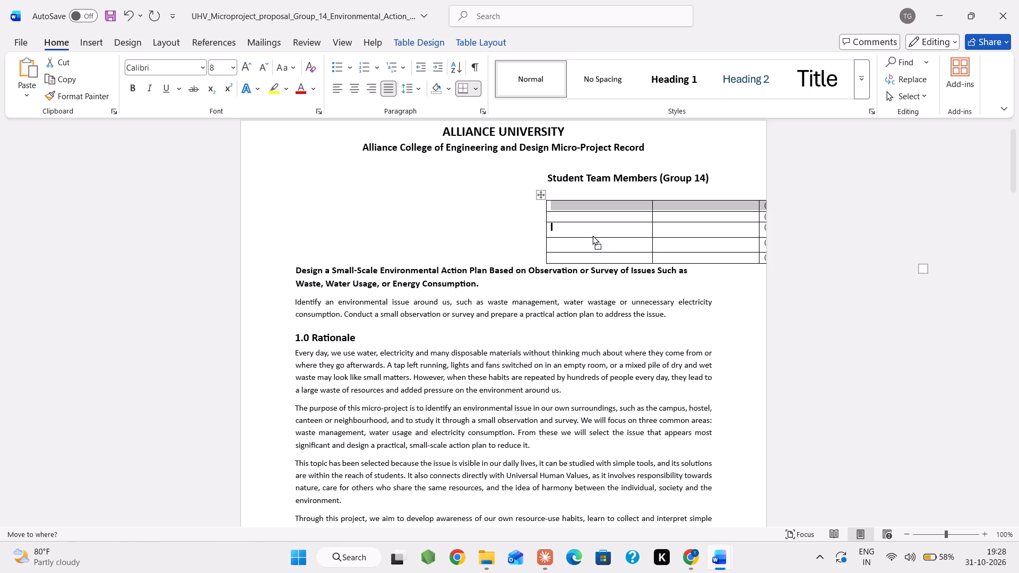
left_click_drag(592, 235, 636, 258)
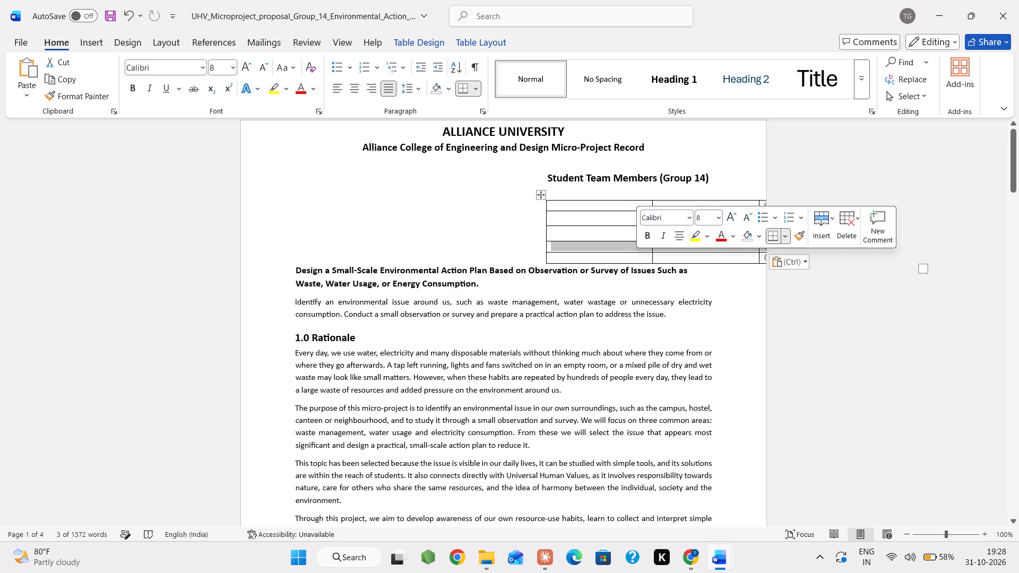
Delete the first of the two blank columns before the registration numbers across all five rows.
left_click(644, 258)
left_click_drag(644, 258, 589, 204)
left_click(793, 223)
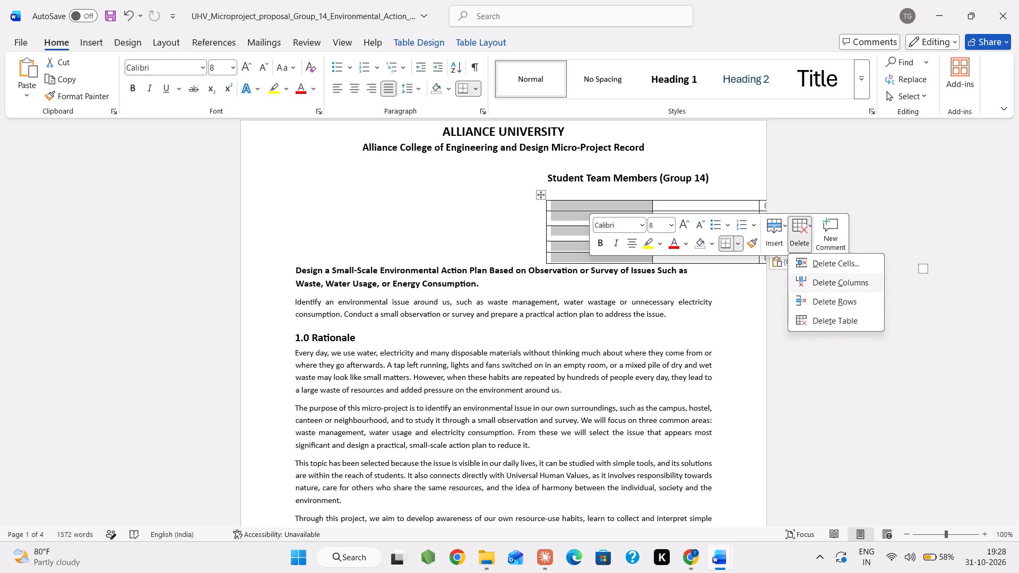
left_click(822, 283)
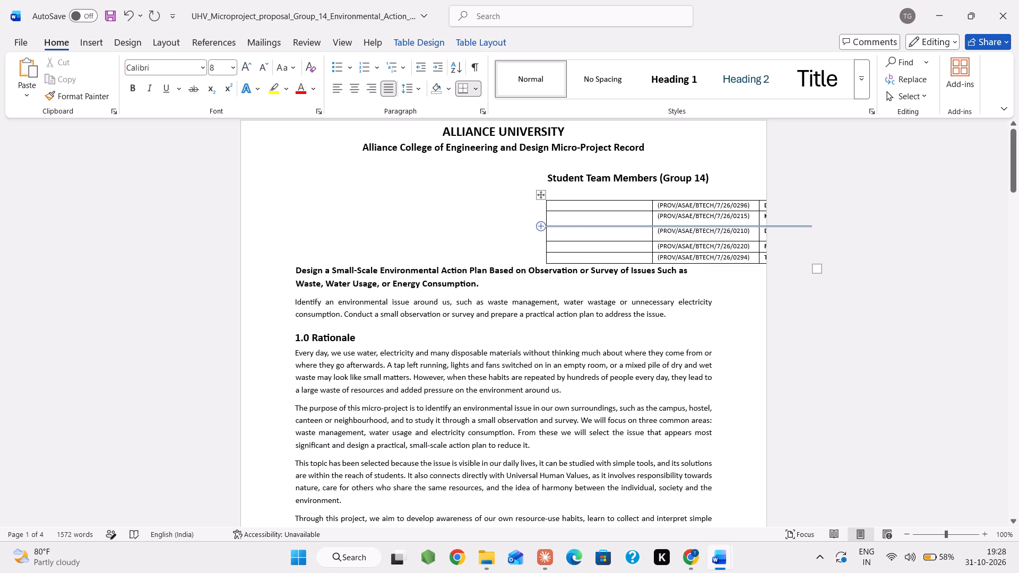
Narrow the blank first column to serial-number width by moving its outer border towards the registration numbers.
left_click_drag(546, 226, 557, 226)
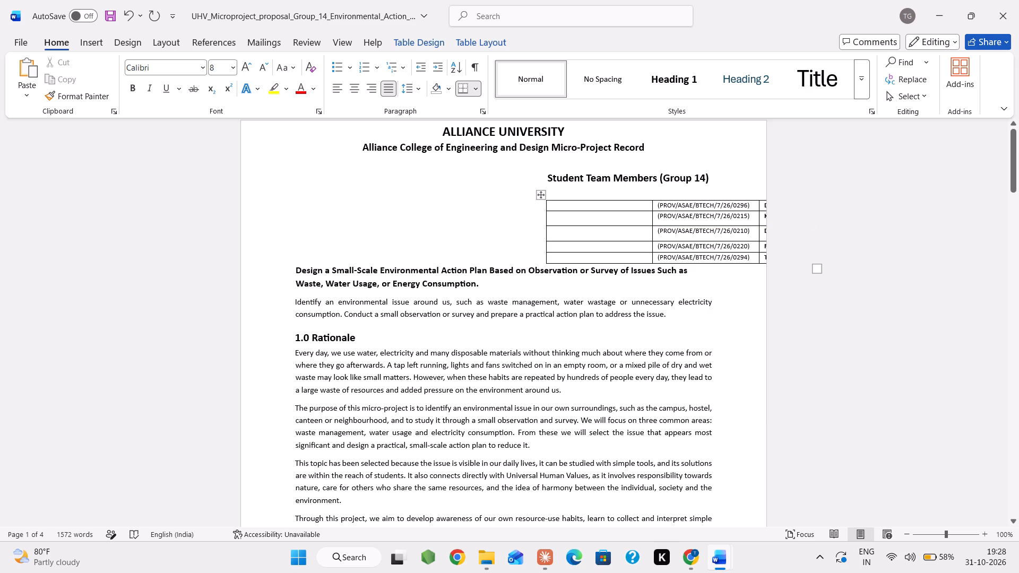
left_click_drag(557, 226, 545, 228)
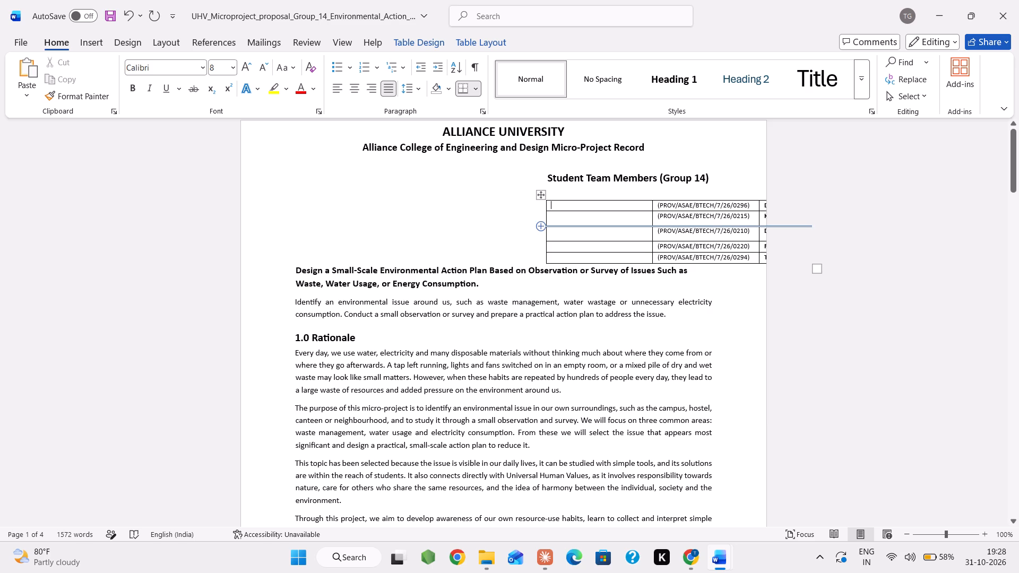
left_click_drag(545, 228, 545, 232)
left_click_drag(545, 232, 563, 232)
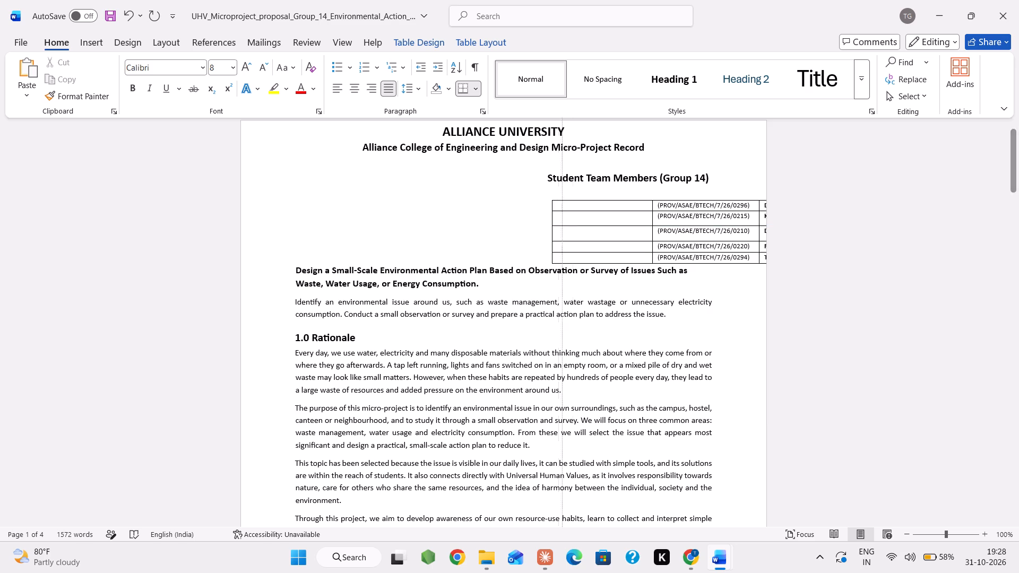
left_click_drag(563, 232, 625, 231)
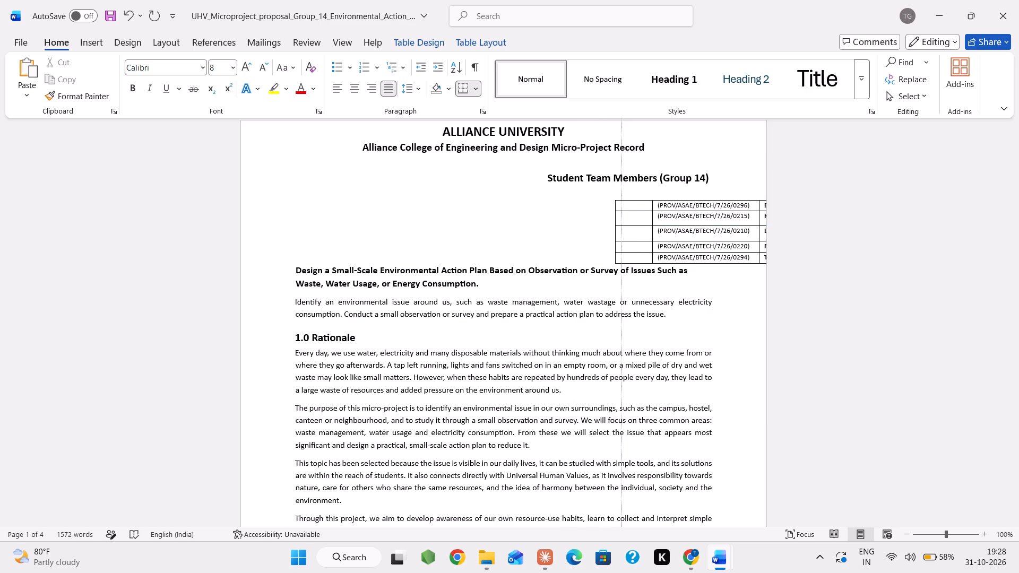
left_click_drag(625, 231, 632, 232)
Number the five member rows 1., 2., 3., 4. and 5. in the narrow first column.
left_click(639, 205)
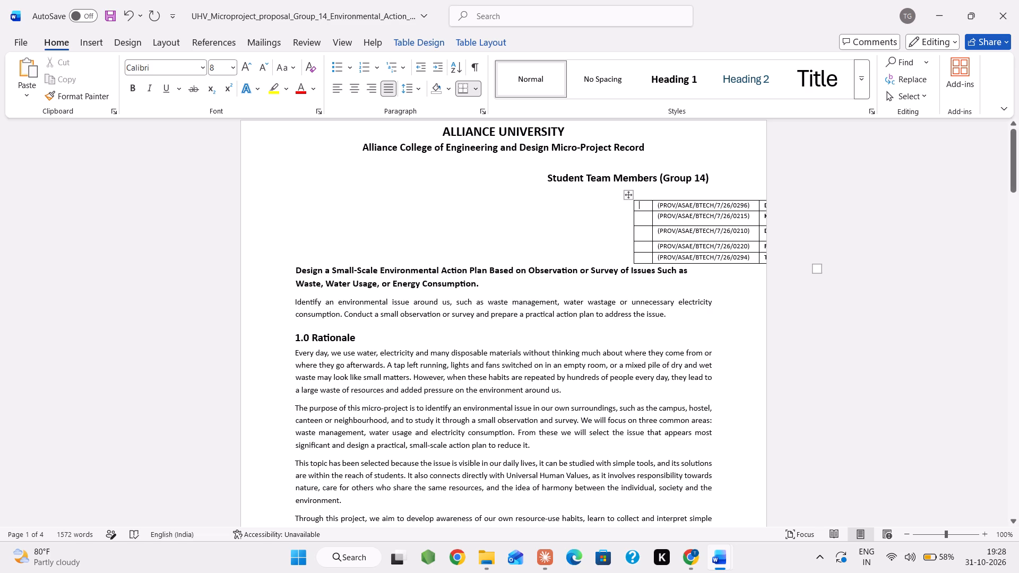
type("1.")
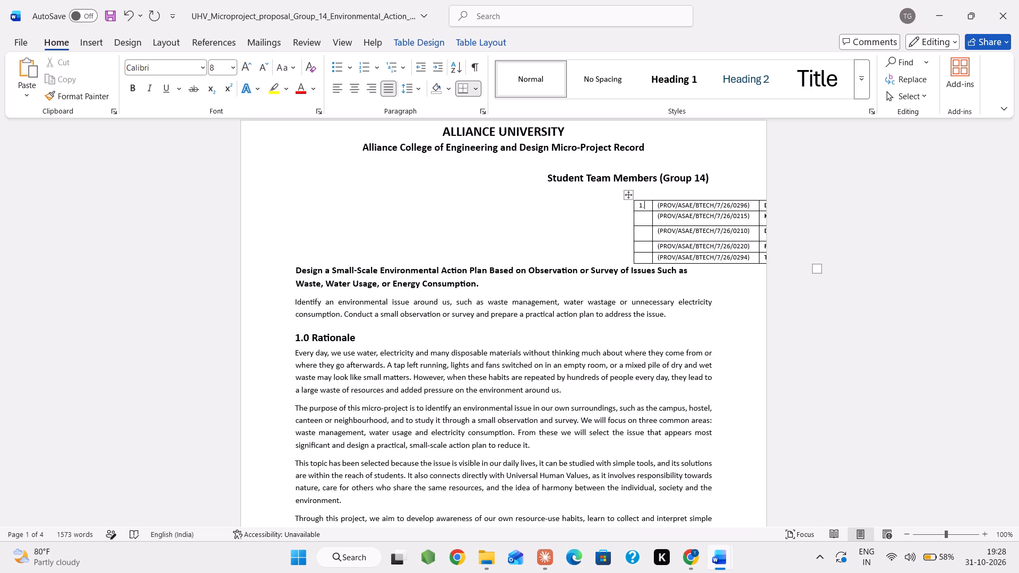
key("Down")
key("2")
key("period")
key("Down")
type("3.")
key("Down")
key("4")
key("period")
key("Down")
key("5")
key("period")
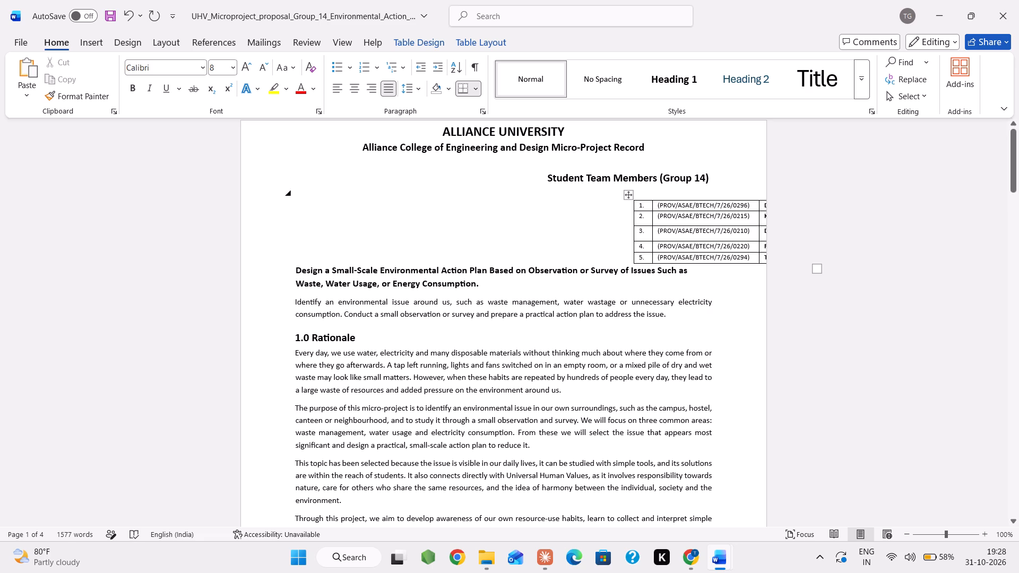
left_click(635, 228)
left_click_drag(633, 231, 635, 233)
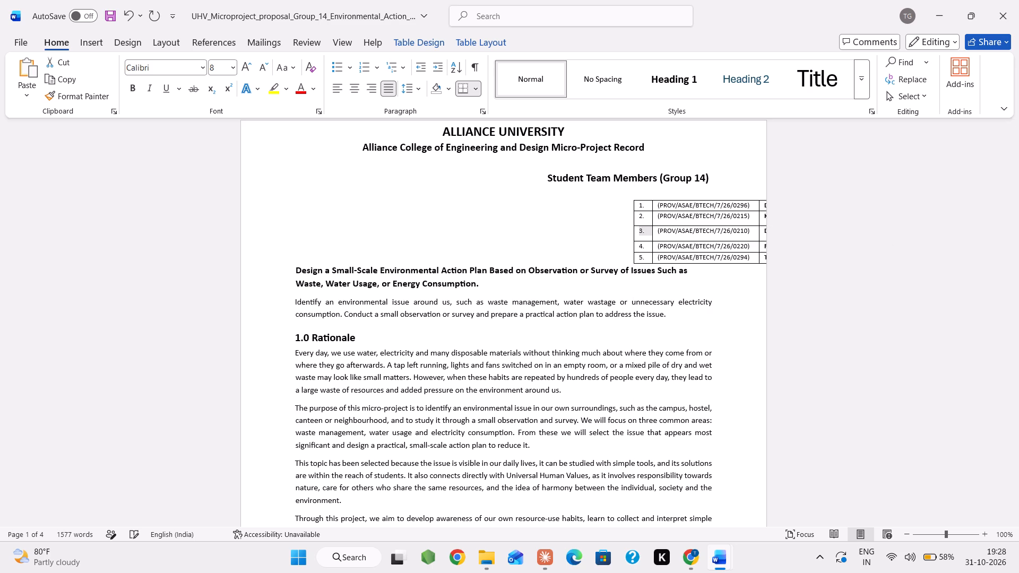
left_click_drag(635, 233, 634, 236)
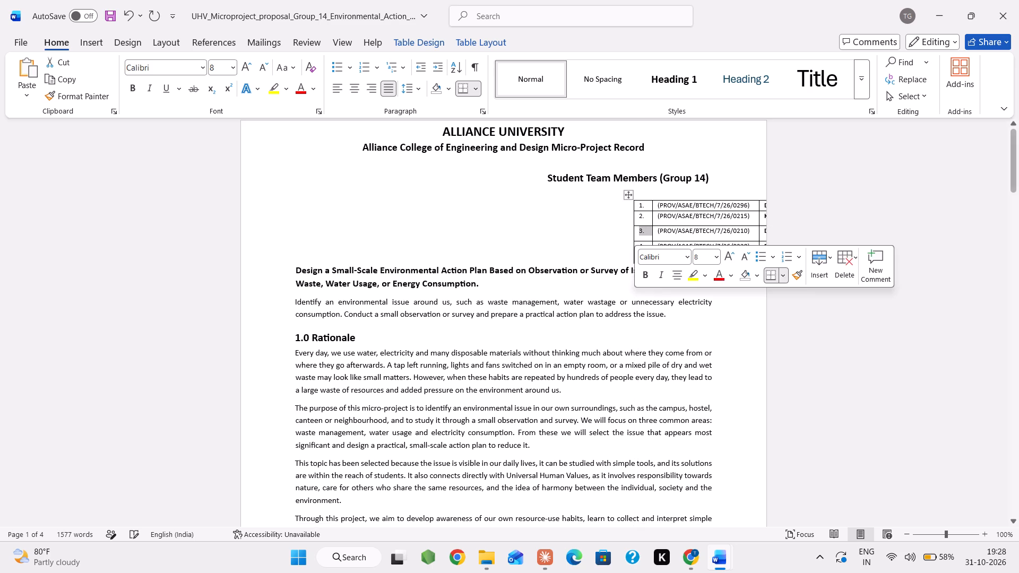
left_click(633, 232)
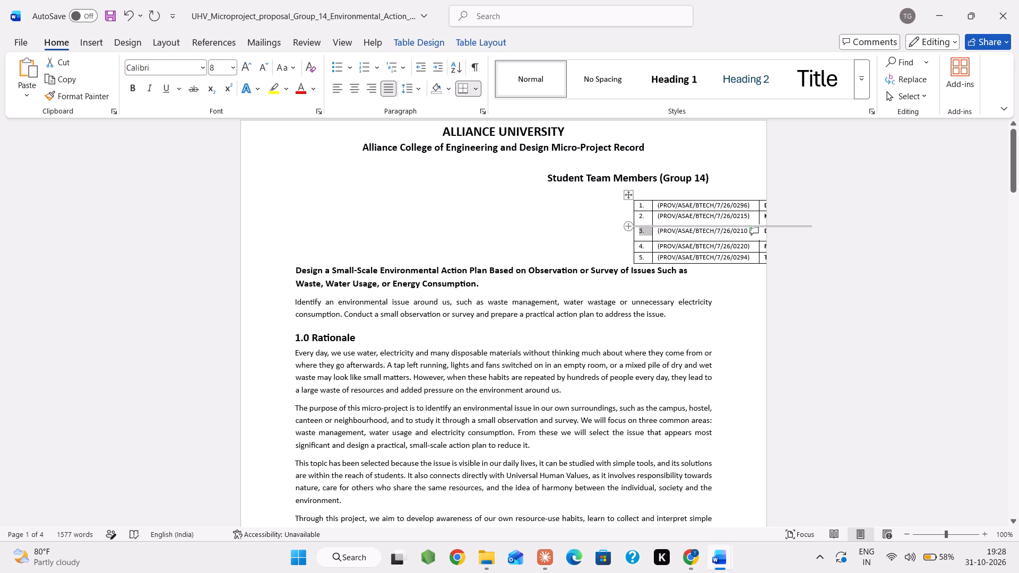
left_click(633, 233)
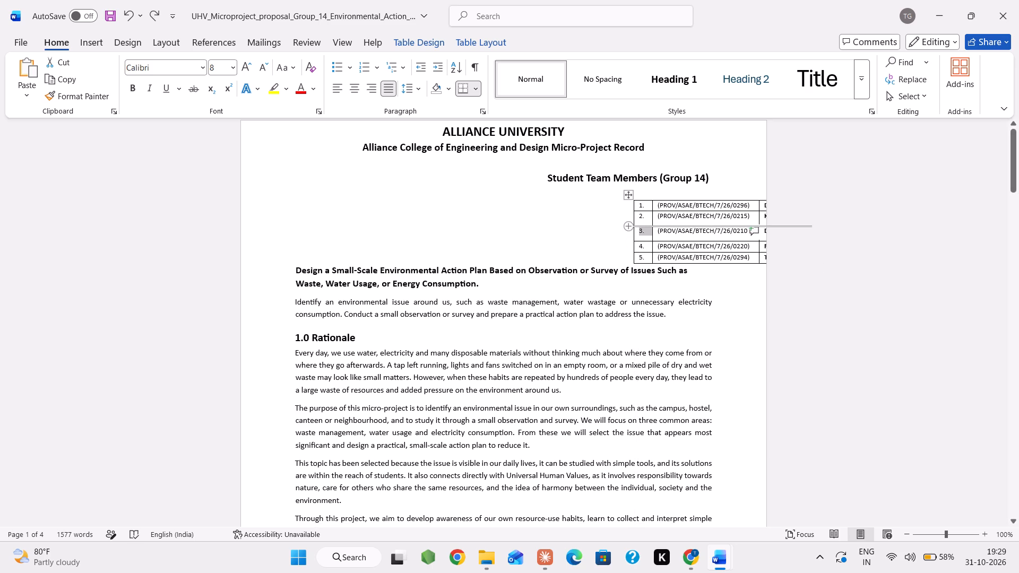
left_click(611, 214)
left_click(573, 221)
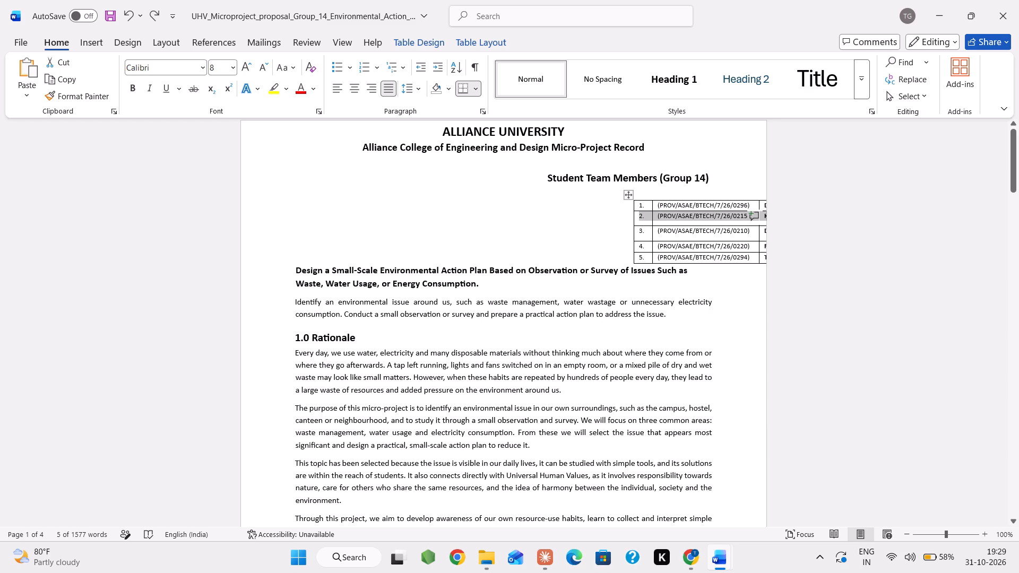
Delete "Micro-Project Record" from the Alliance College of Engineering and Design line beneath the university name.
left_click_drag(548, 146, 550, 144)
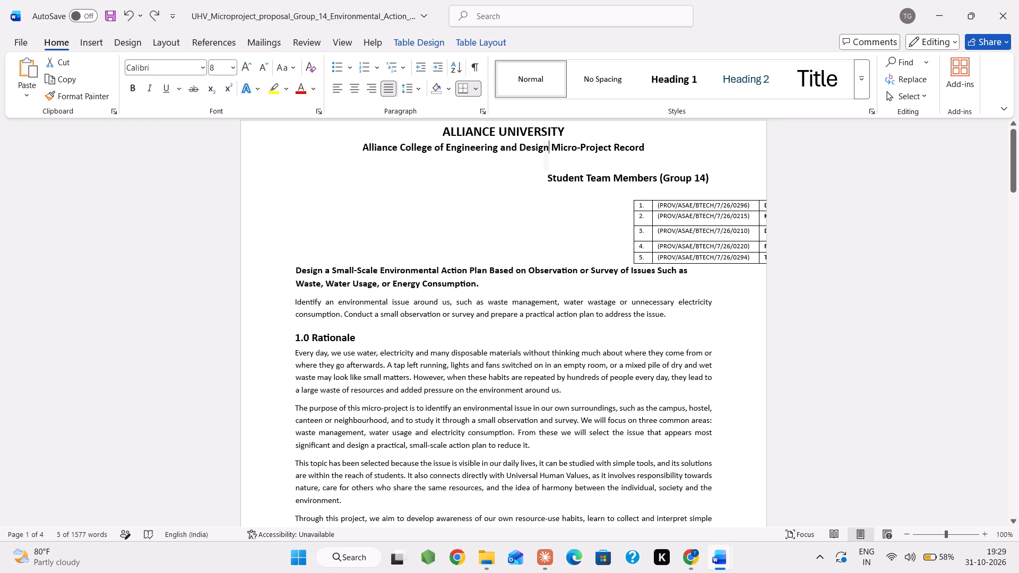
left_click_drag(550, 144, 552, 144)
left_click_drag(552, 144, 645, 142)
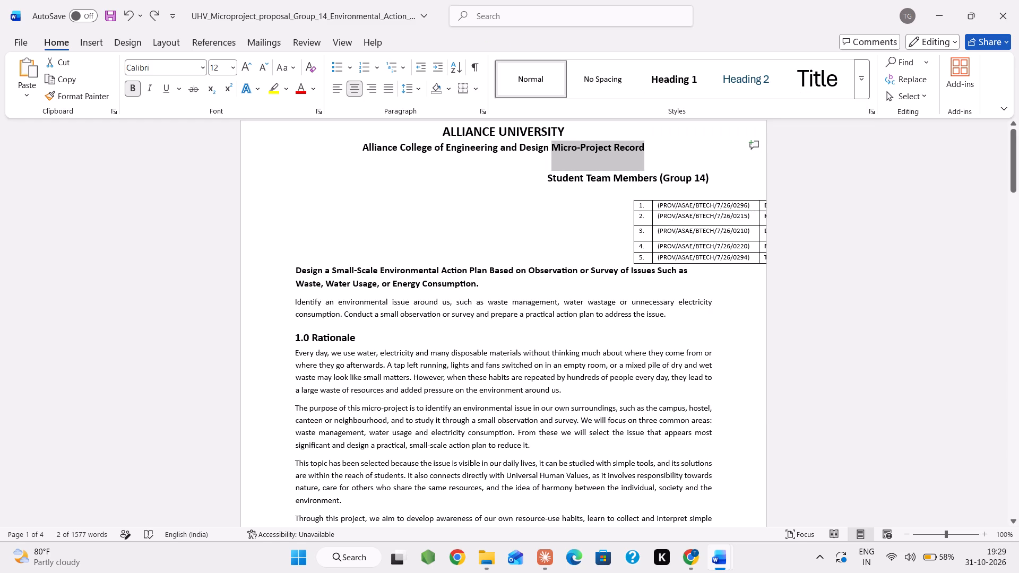
key("ctrl+c")
key("ctrl+z")
key("ctrl+x")
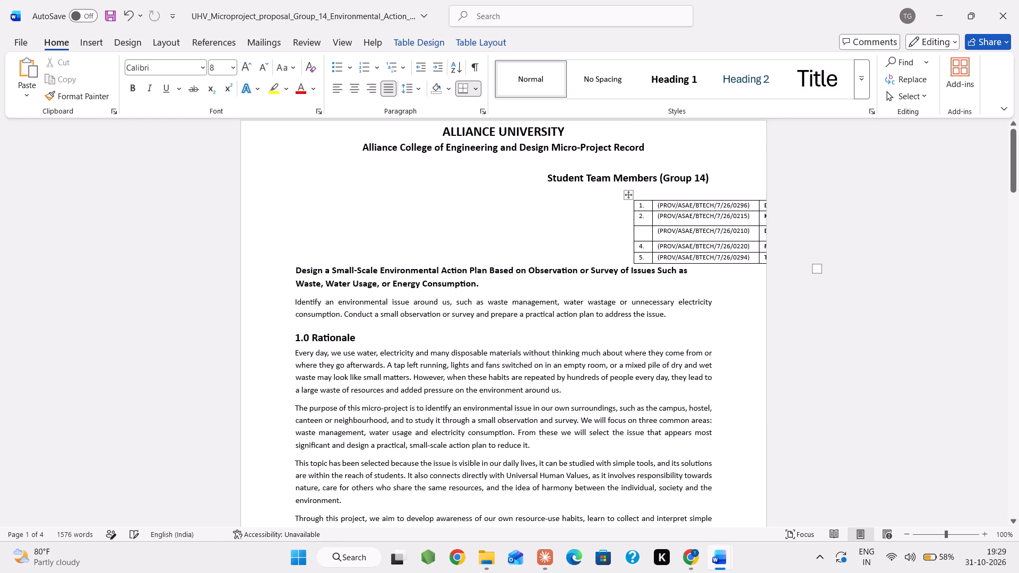
left_click(645, 142)
left_click_drag(645, 142, 560, 149)
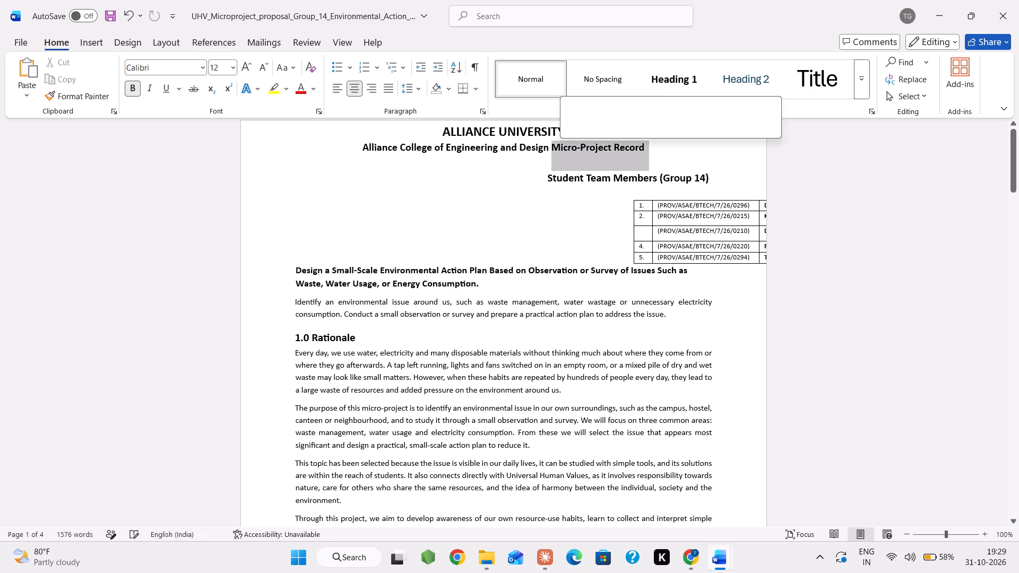
key("Delete")
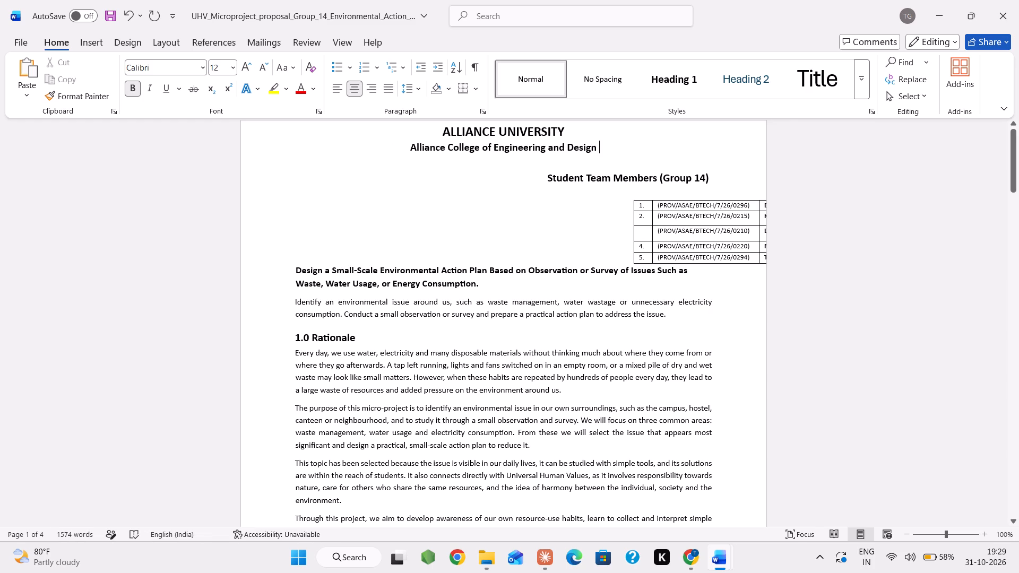
Add nine spaces after "Design" at the end of the college name line.
left_click(445, 162)
left_click(444, 159)
key("Down")
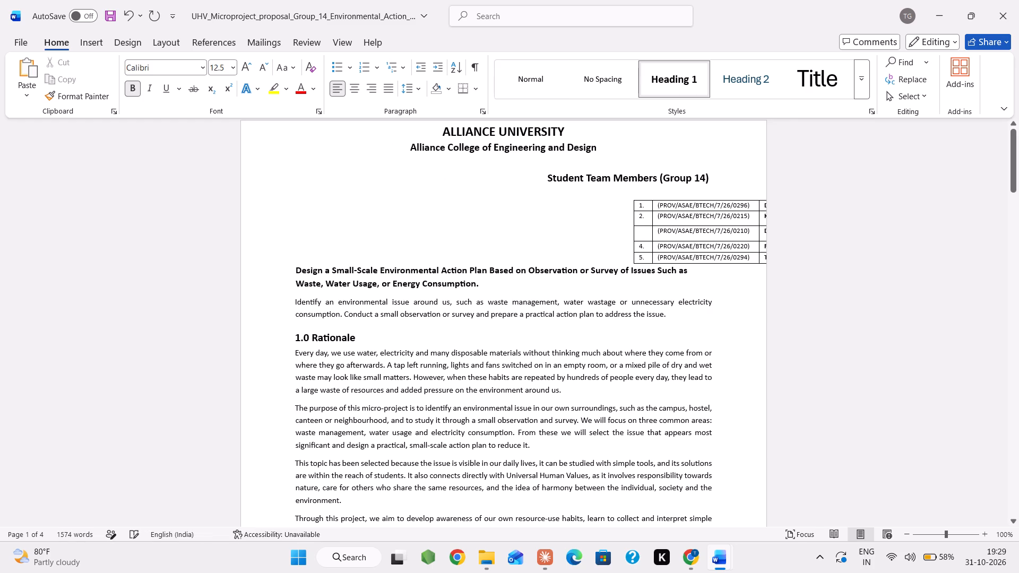
key("Up")
key("Down")
key("Up")
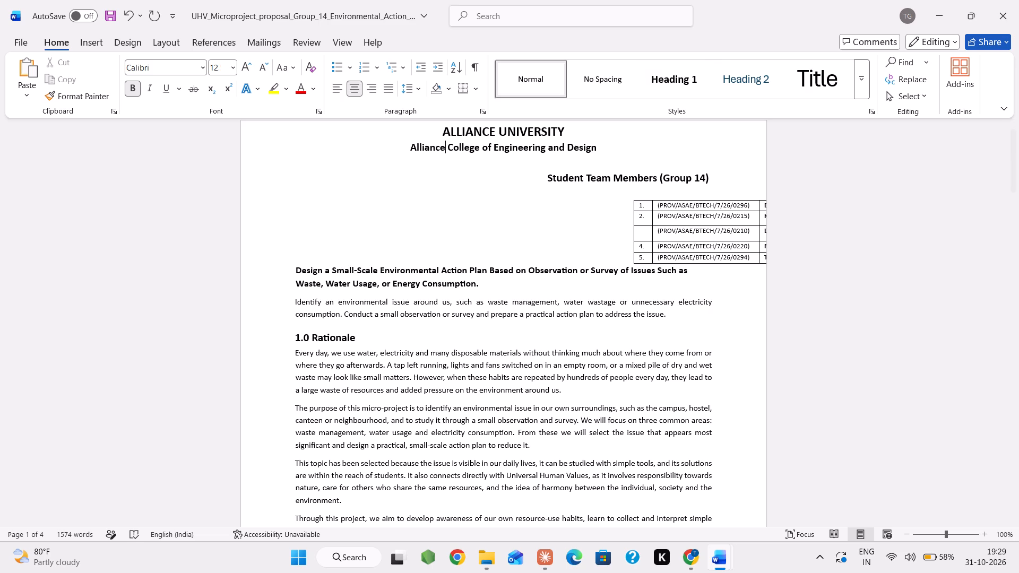
left_click(586, 165)
left_click(600, 164)
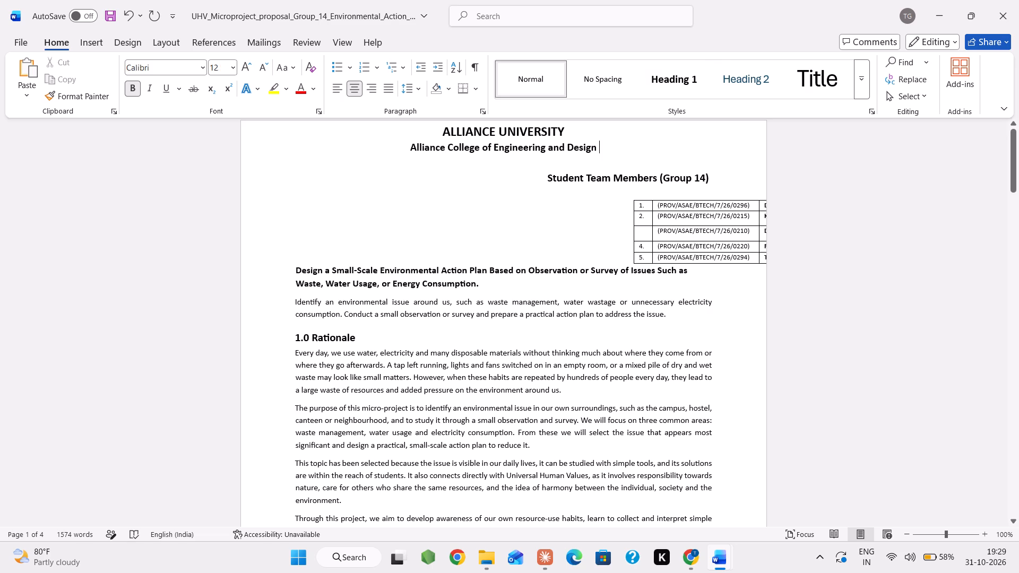
left_click(612, 163)
key("Down")
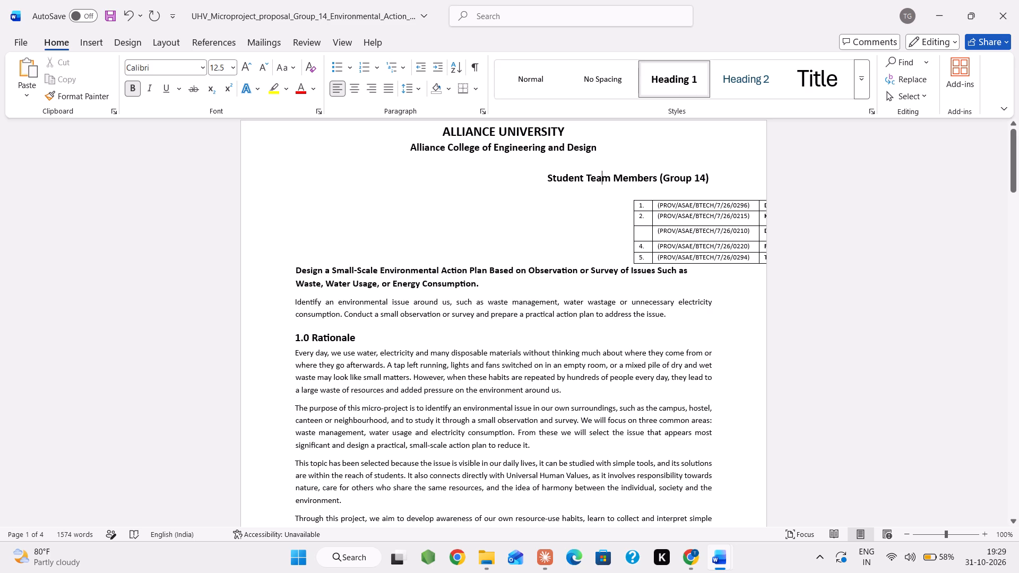
key("Up")
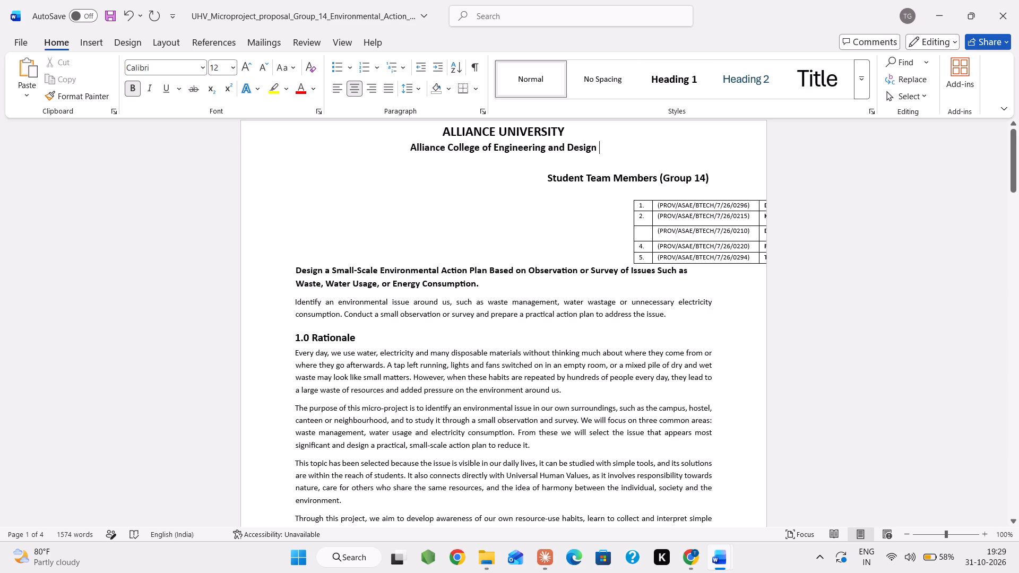
key("space")
key("space")
key("space")
key("space")
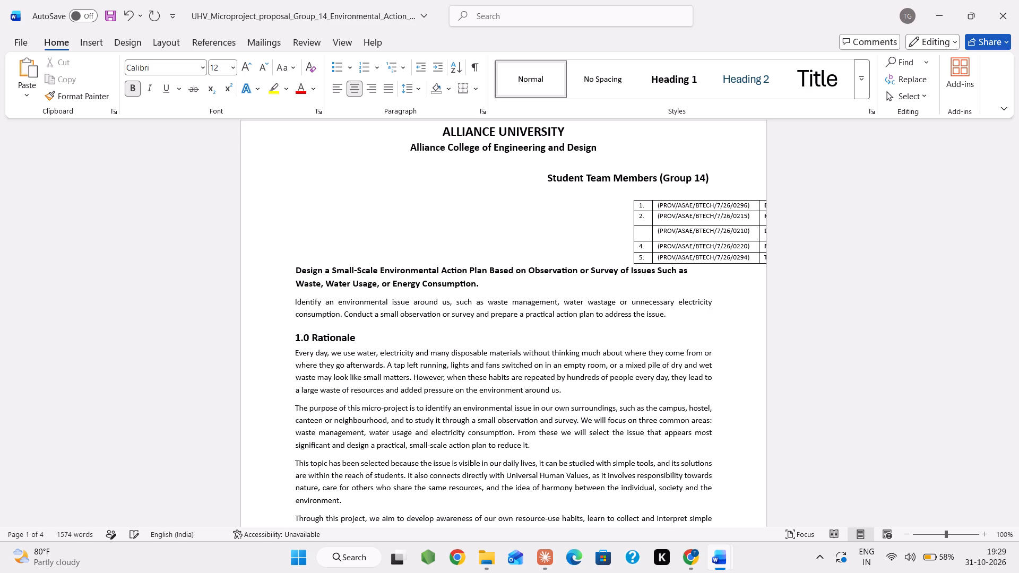
key("space")
key("space")
key("space")
key("space")
key("space")
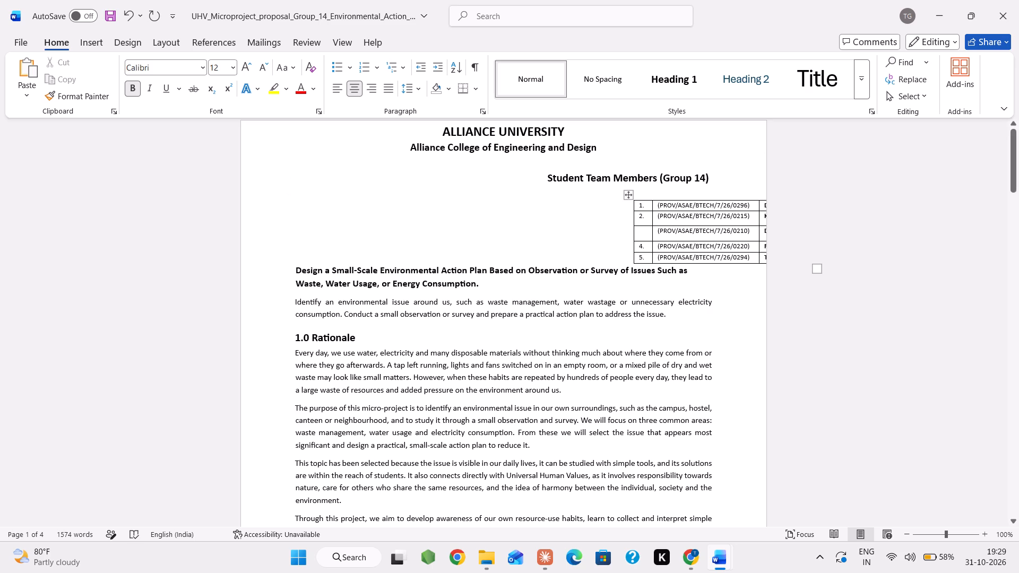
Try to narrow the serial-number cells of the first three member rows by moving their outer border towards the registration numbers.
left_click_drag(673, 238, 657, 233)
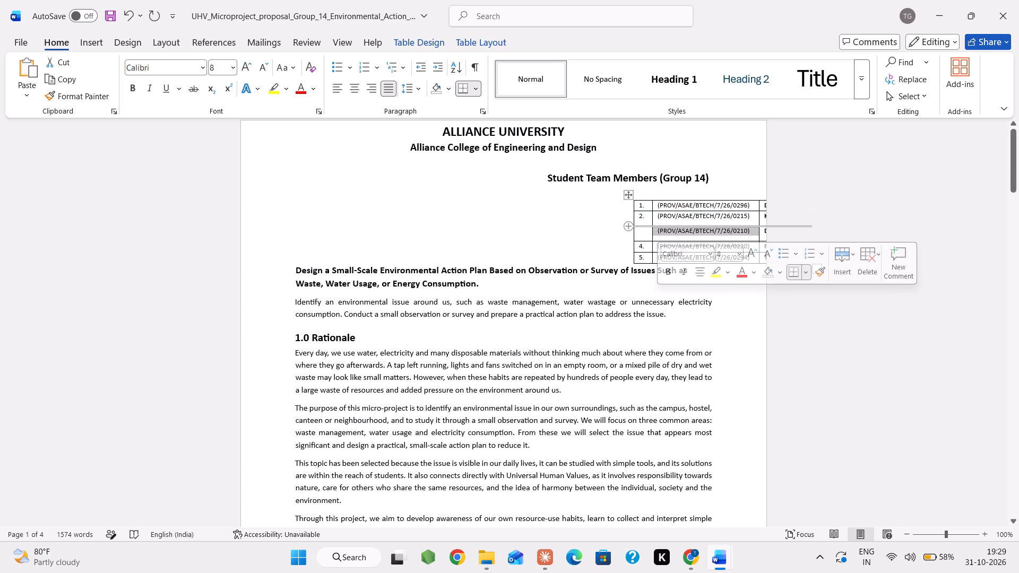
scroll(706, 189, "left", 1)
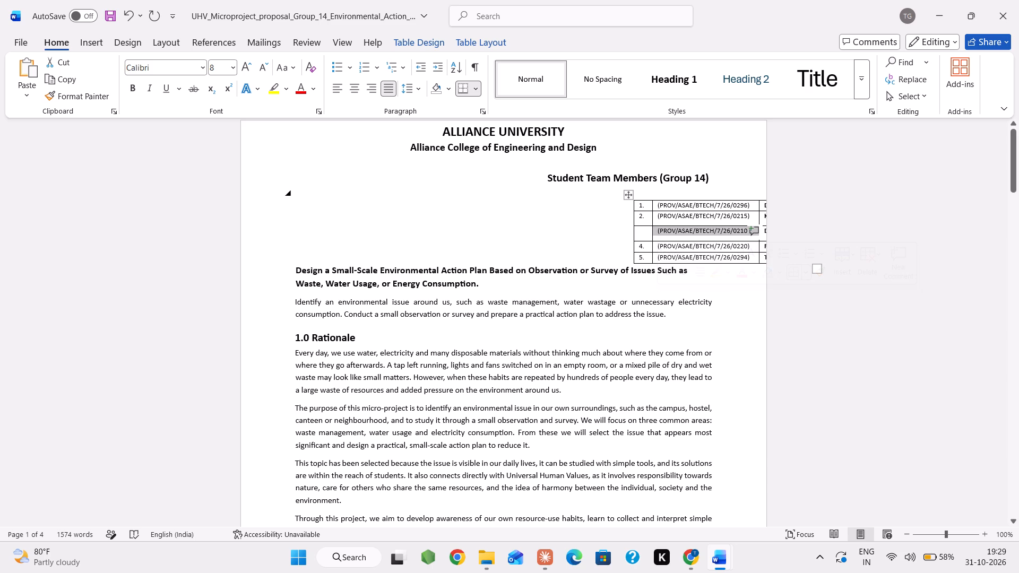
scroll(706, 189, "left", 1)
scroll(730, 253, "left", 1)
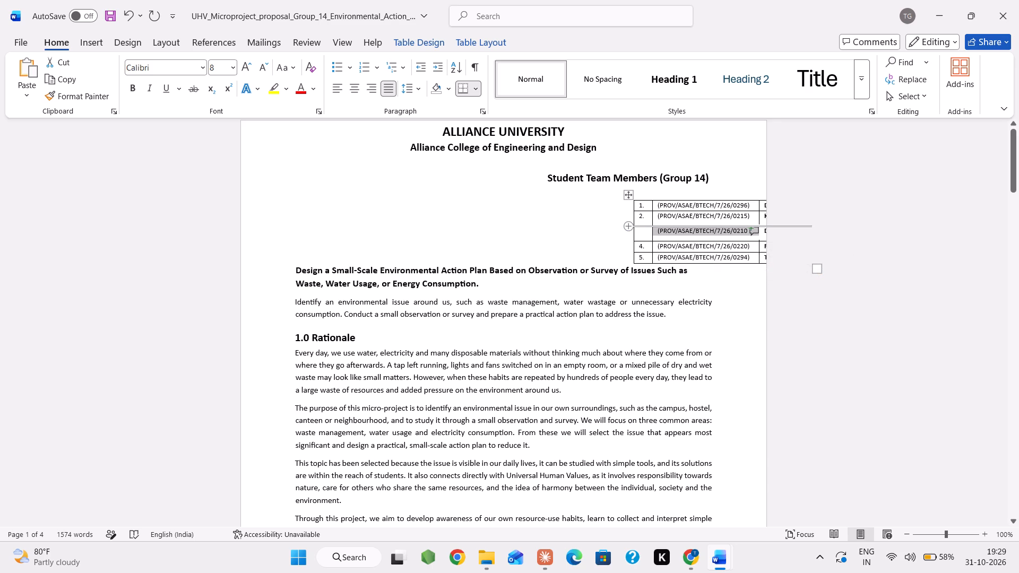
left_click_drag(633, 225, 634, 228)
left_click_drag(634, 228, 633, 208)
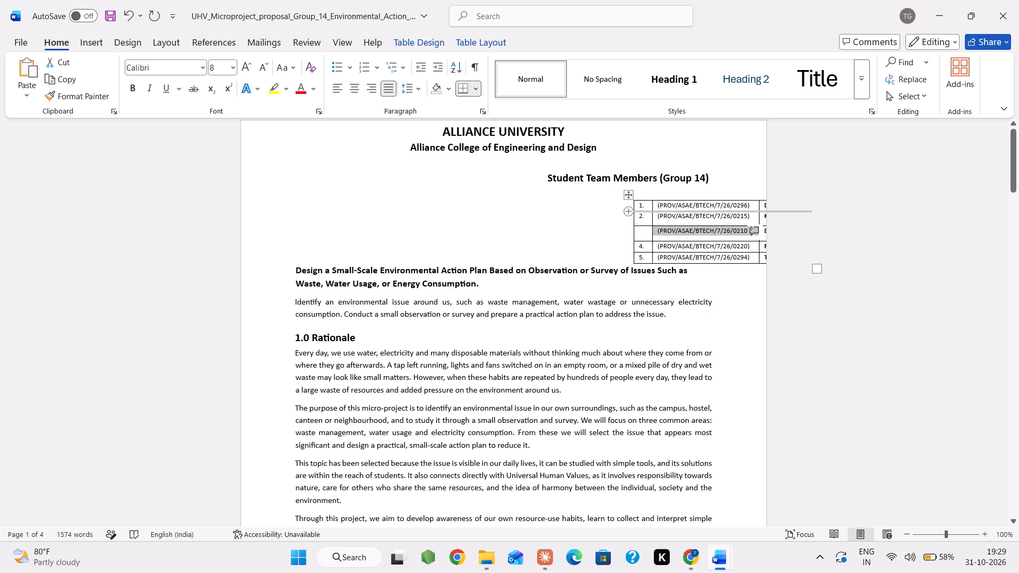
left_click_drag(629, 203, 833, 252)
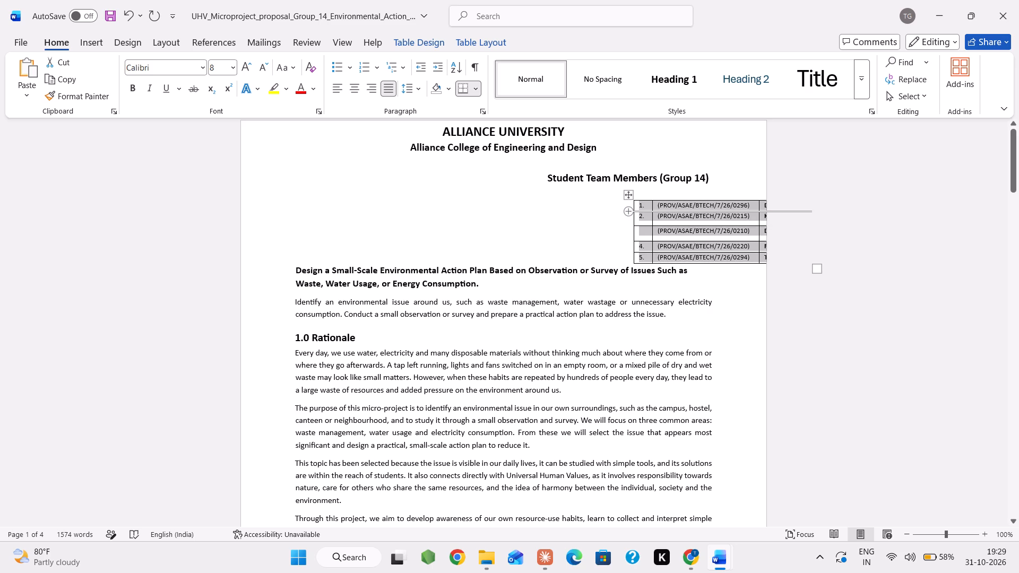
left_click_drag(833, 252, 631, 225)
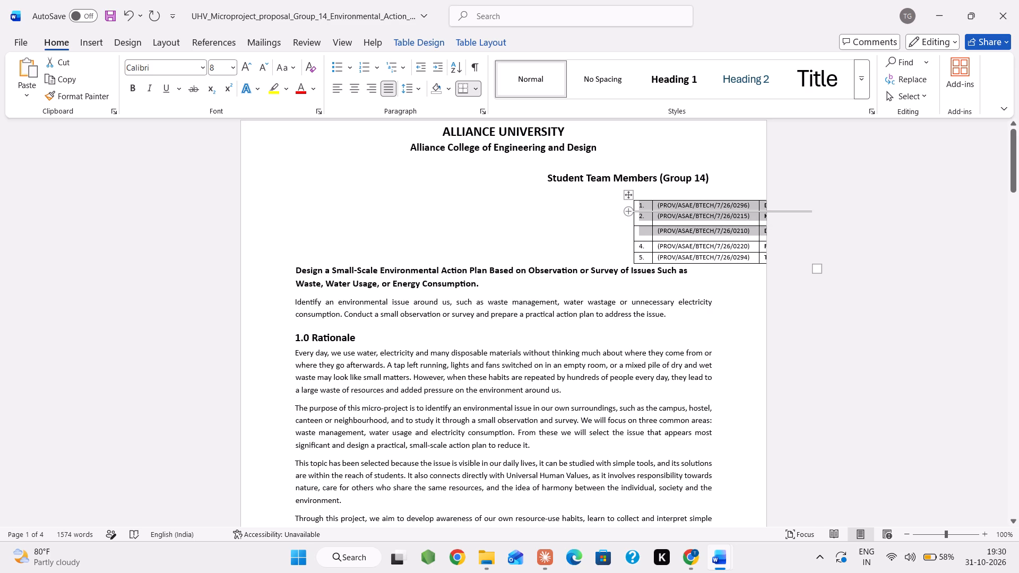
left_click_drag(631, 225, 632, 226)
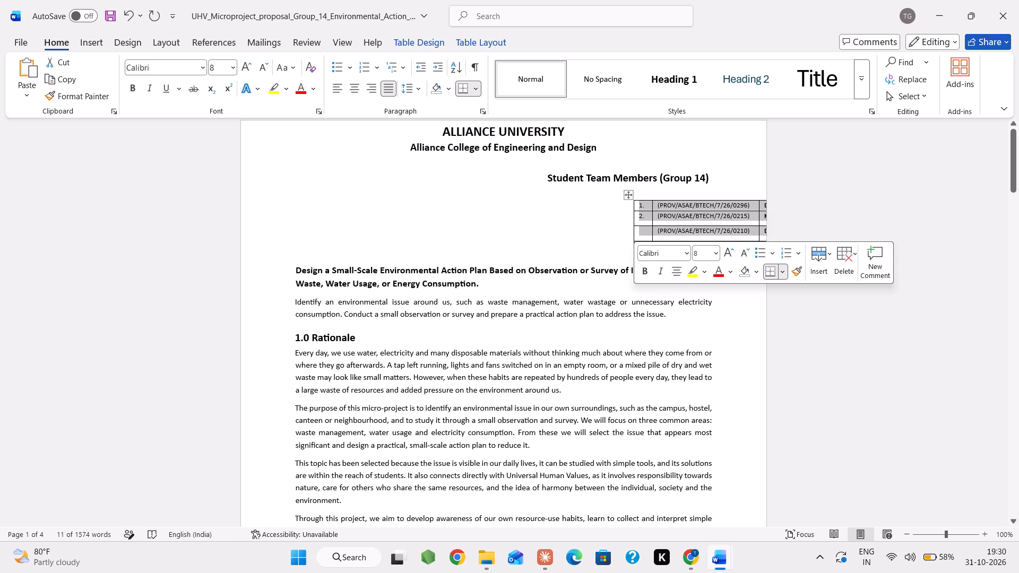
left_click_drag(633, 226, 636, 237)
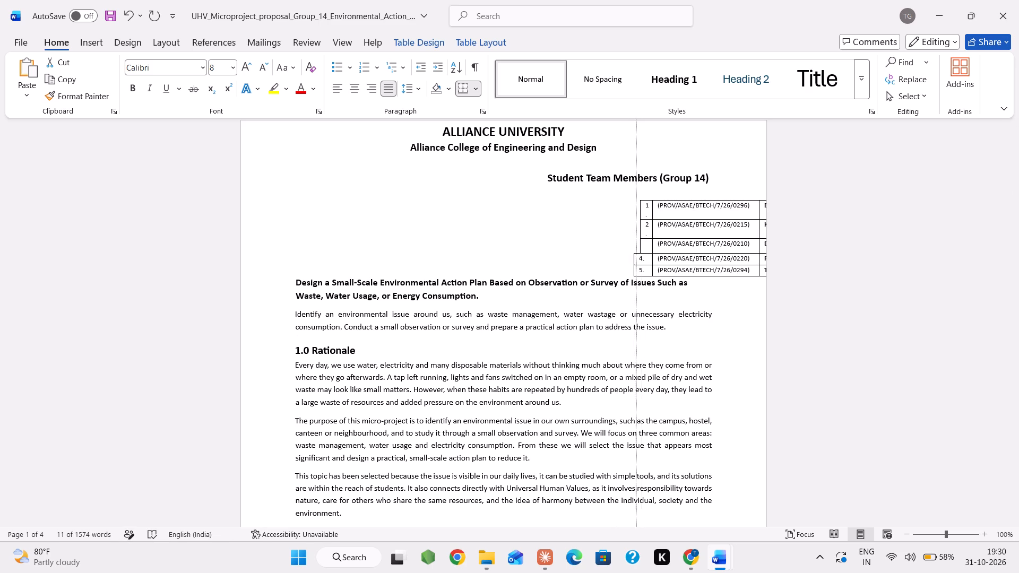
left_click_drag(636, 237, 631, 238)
Enter "3." in the empty serial-number cell of the third member row.
left_click(641, 231)
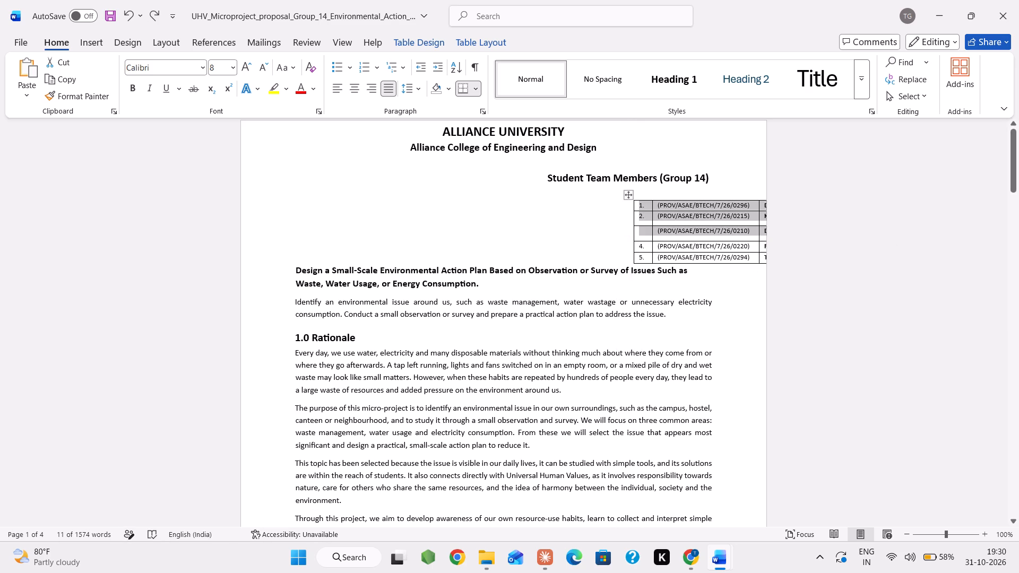
type("3.")
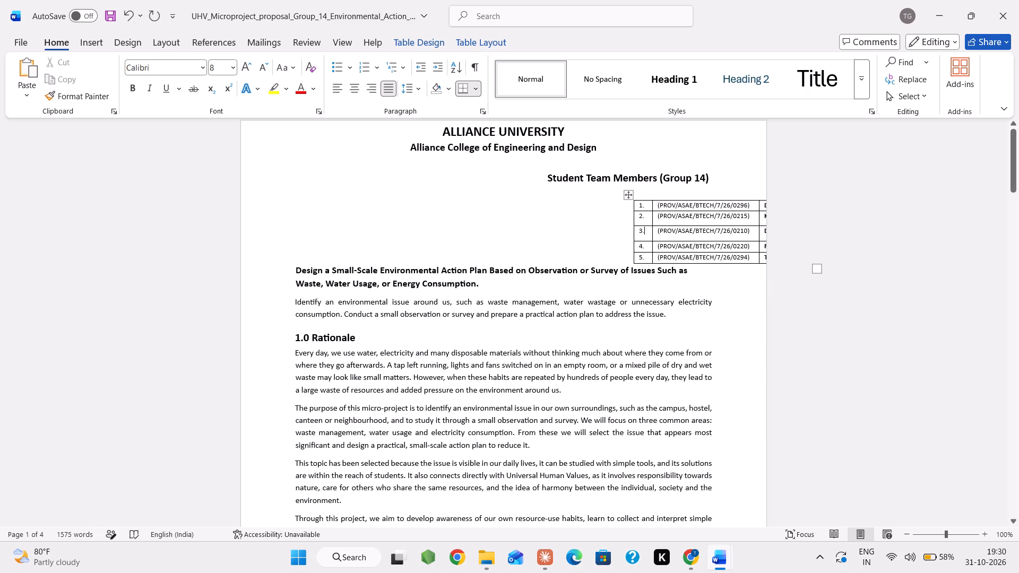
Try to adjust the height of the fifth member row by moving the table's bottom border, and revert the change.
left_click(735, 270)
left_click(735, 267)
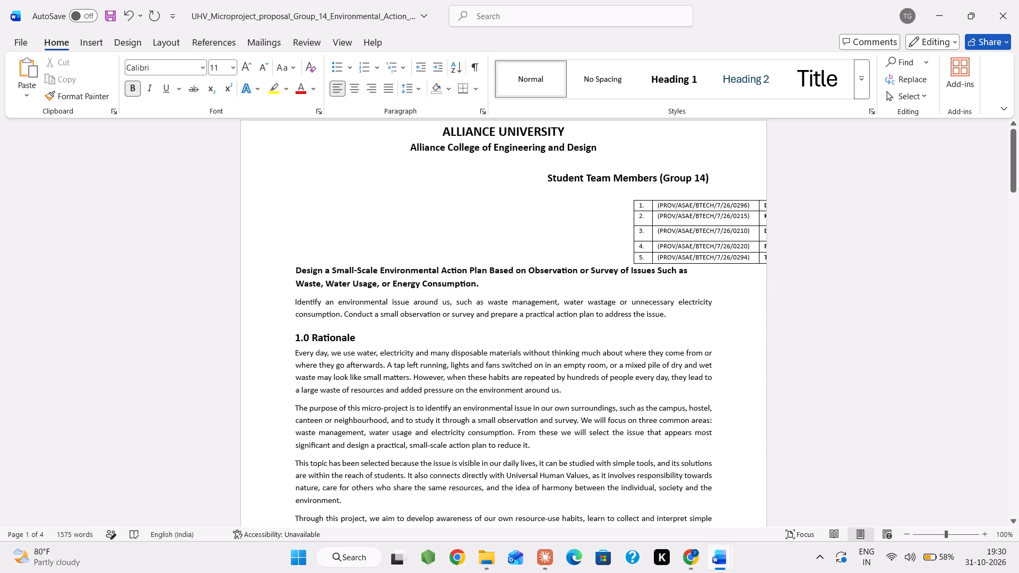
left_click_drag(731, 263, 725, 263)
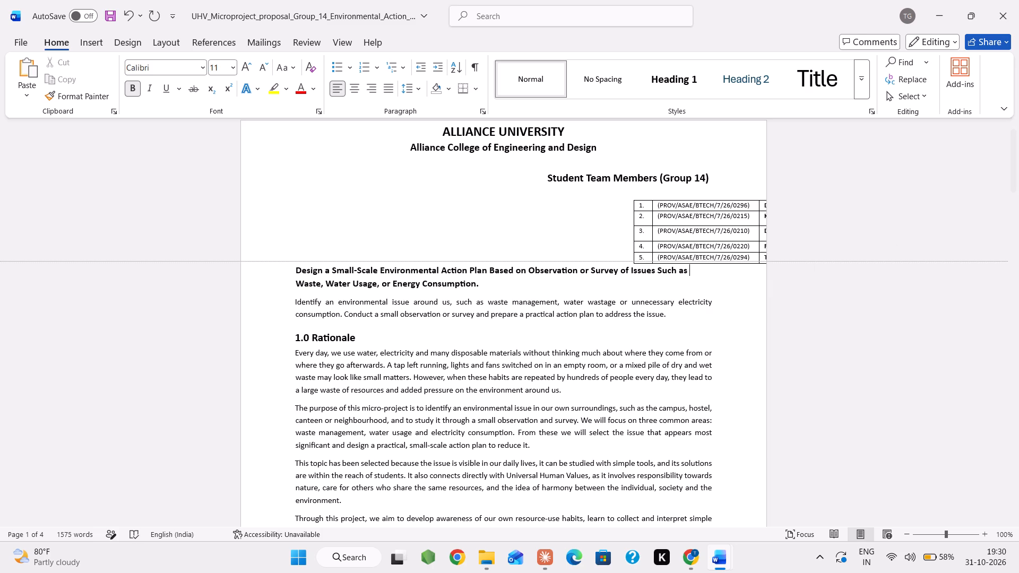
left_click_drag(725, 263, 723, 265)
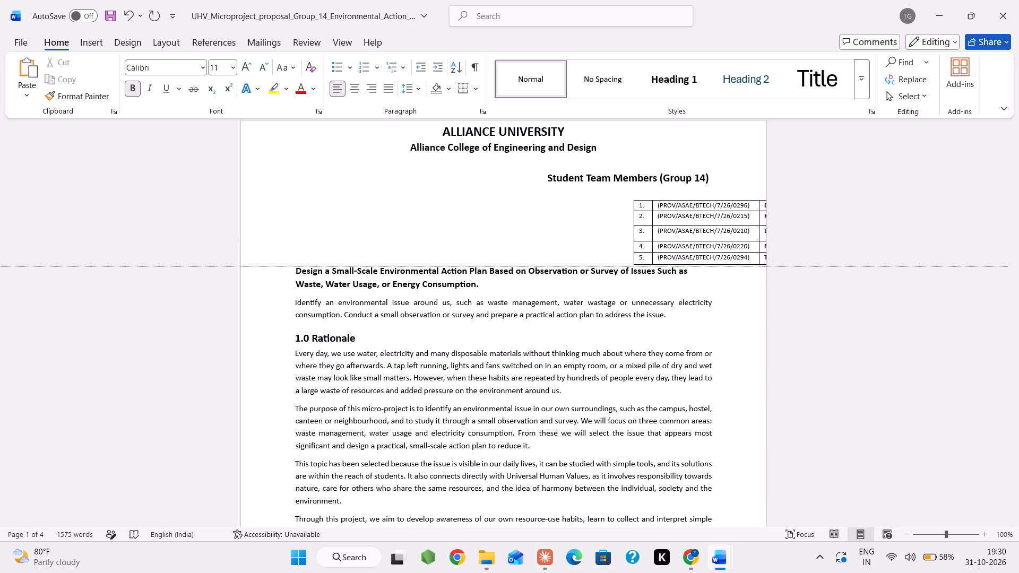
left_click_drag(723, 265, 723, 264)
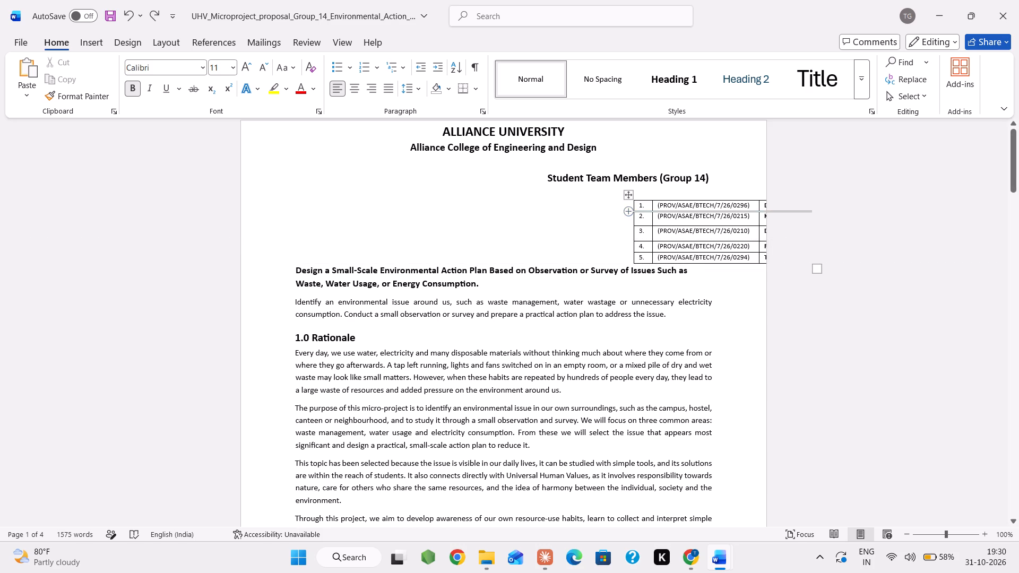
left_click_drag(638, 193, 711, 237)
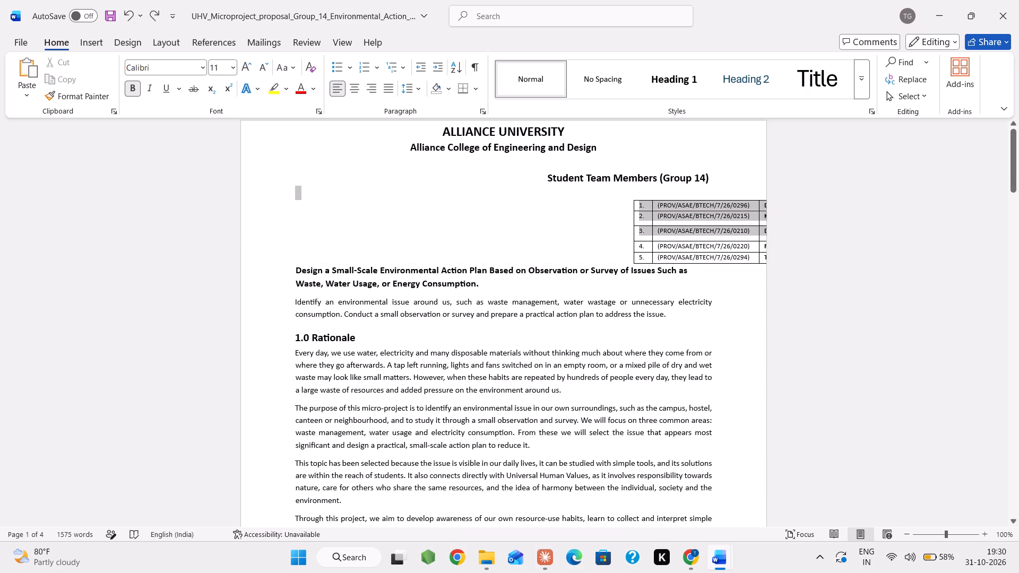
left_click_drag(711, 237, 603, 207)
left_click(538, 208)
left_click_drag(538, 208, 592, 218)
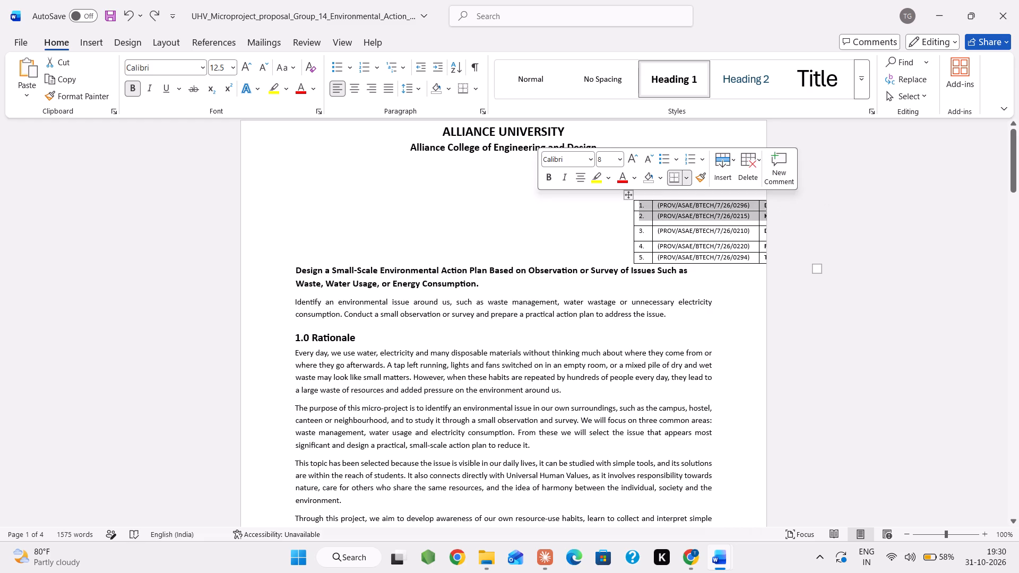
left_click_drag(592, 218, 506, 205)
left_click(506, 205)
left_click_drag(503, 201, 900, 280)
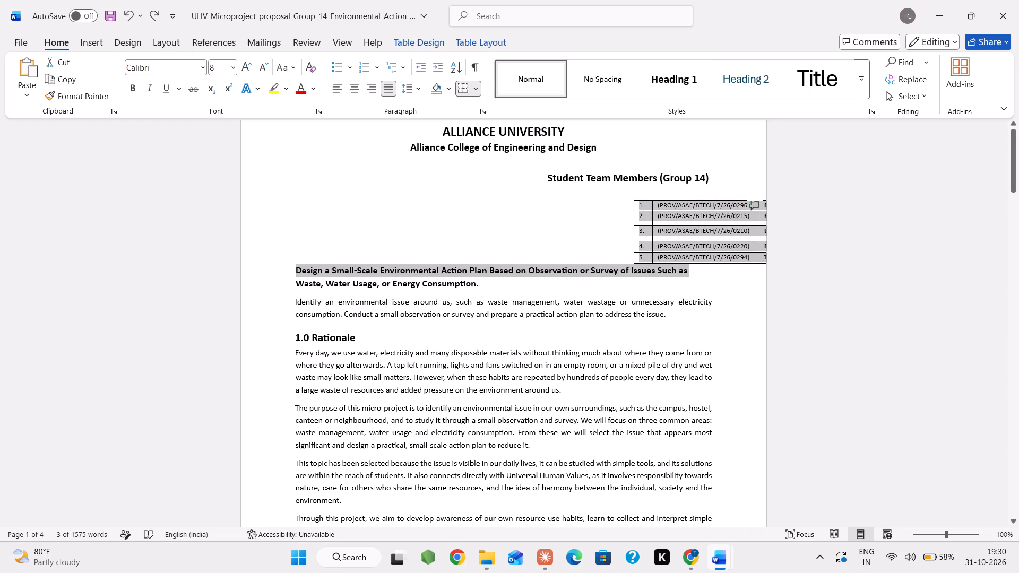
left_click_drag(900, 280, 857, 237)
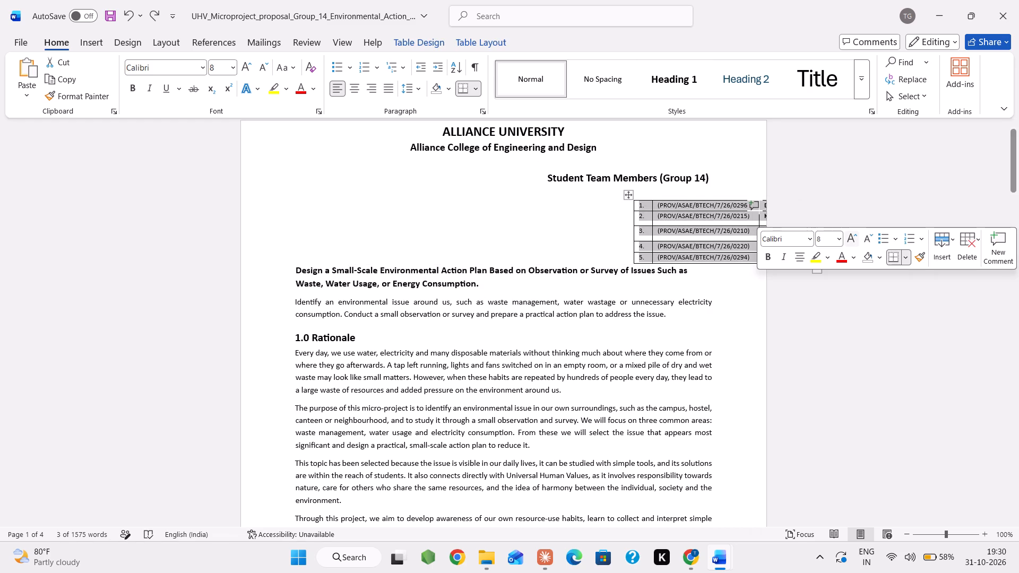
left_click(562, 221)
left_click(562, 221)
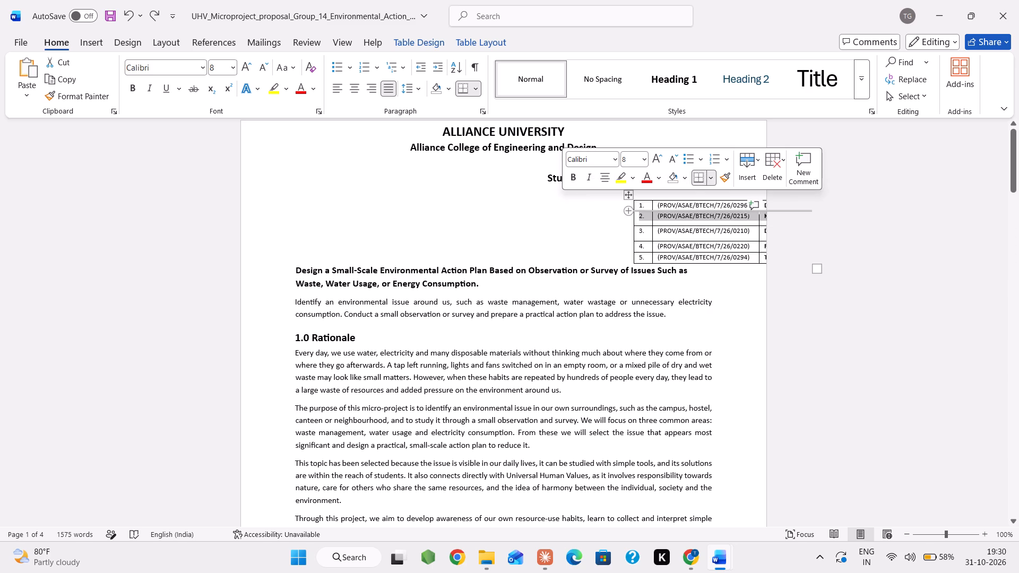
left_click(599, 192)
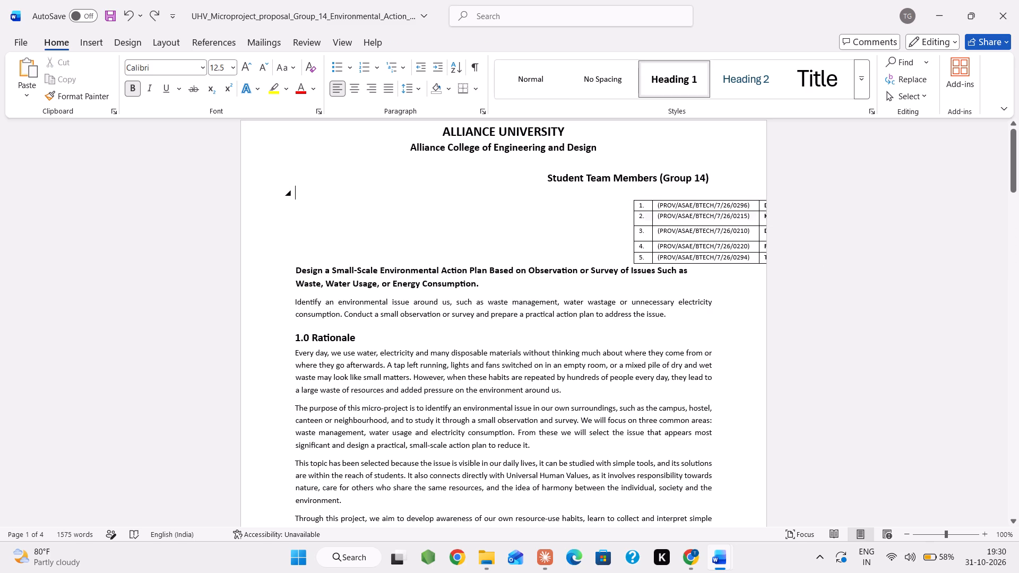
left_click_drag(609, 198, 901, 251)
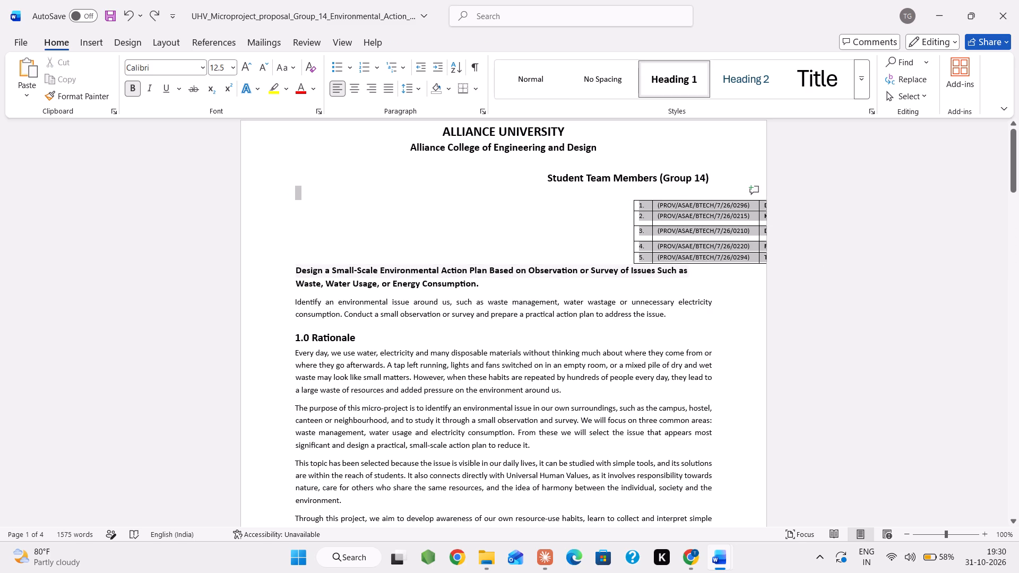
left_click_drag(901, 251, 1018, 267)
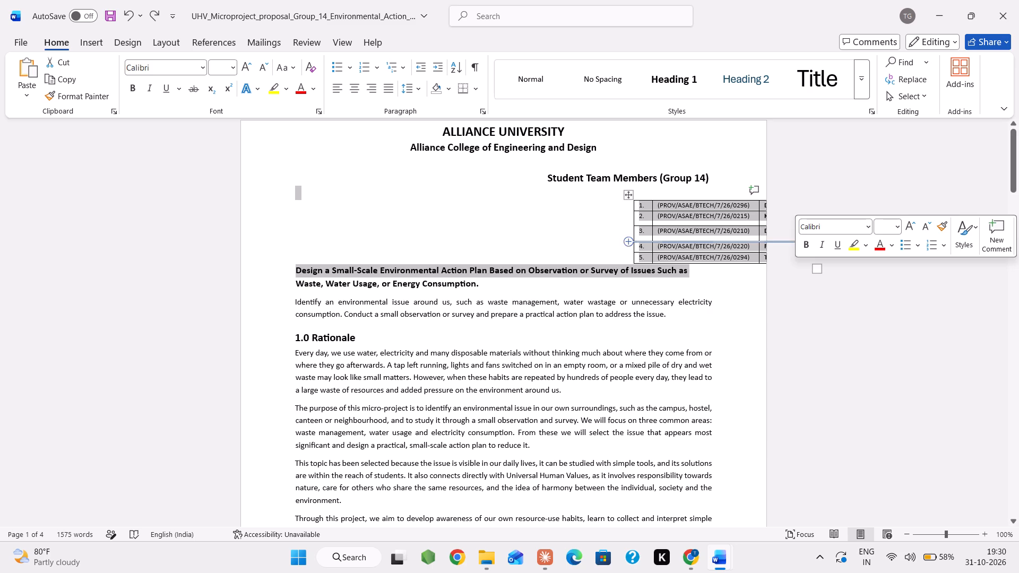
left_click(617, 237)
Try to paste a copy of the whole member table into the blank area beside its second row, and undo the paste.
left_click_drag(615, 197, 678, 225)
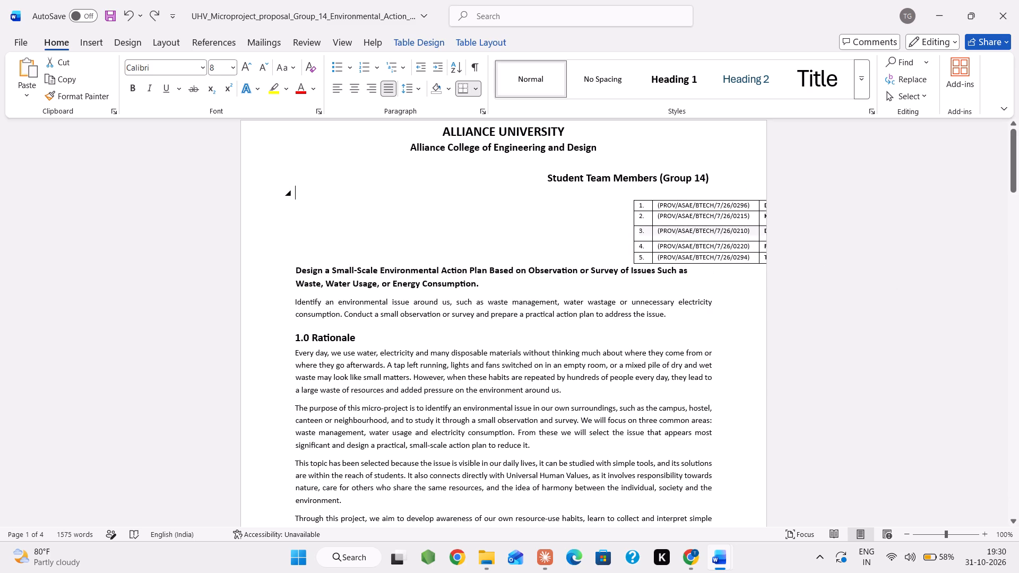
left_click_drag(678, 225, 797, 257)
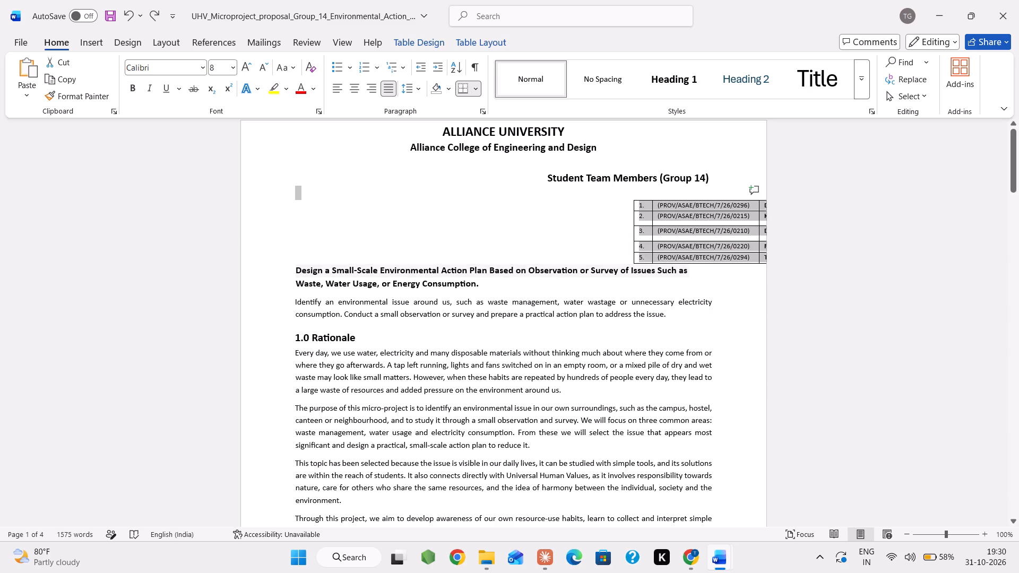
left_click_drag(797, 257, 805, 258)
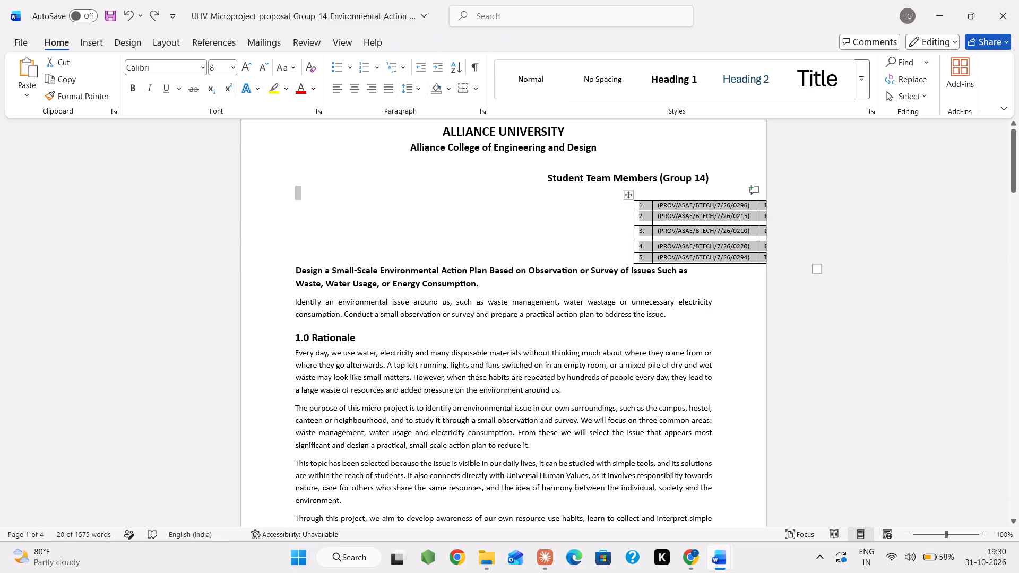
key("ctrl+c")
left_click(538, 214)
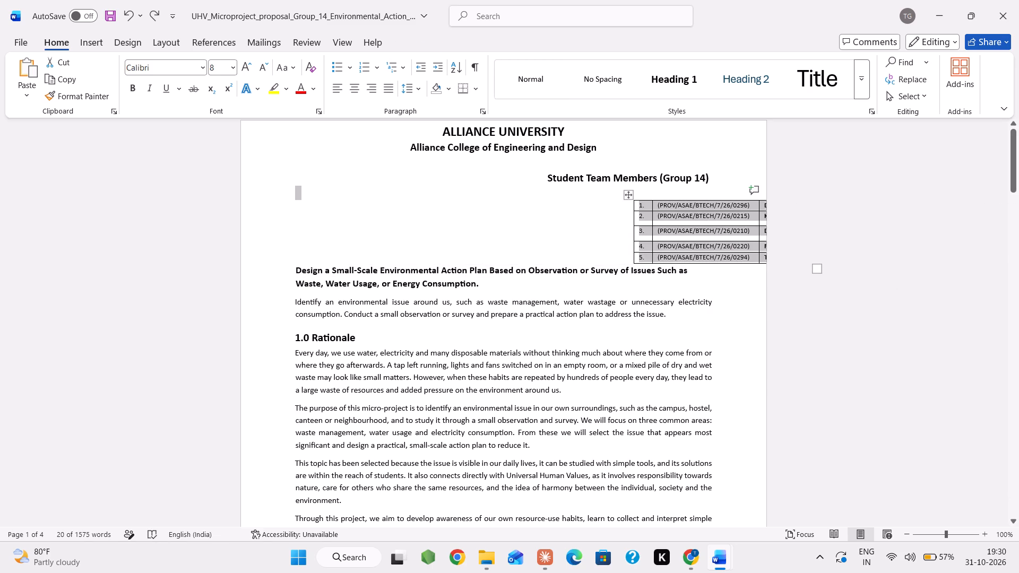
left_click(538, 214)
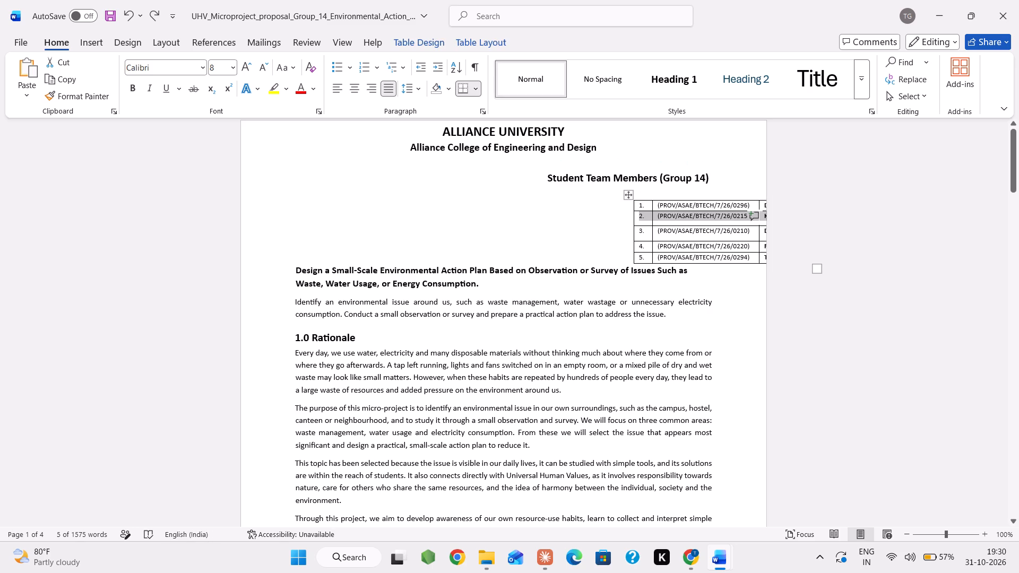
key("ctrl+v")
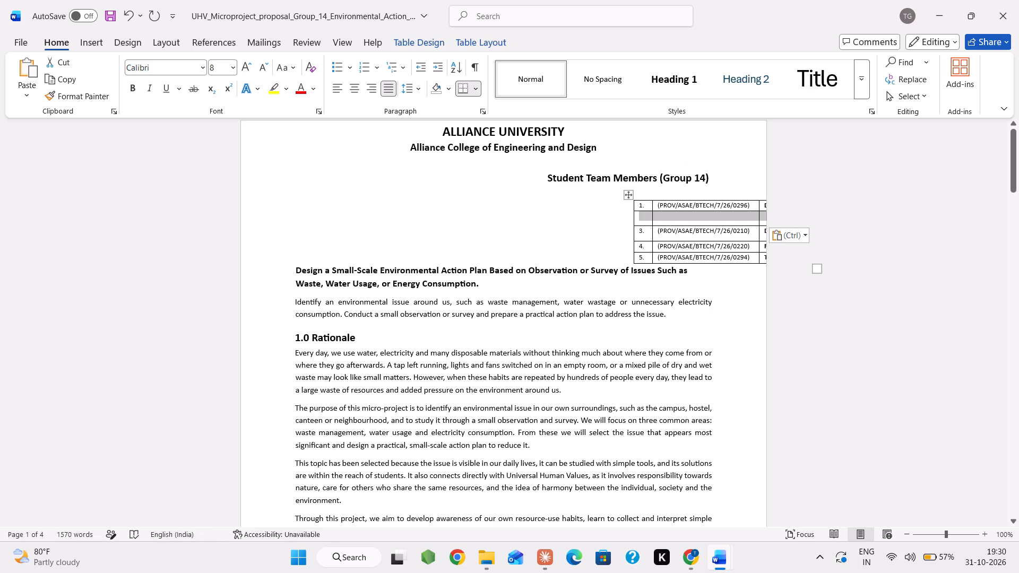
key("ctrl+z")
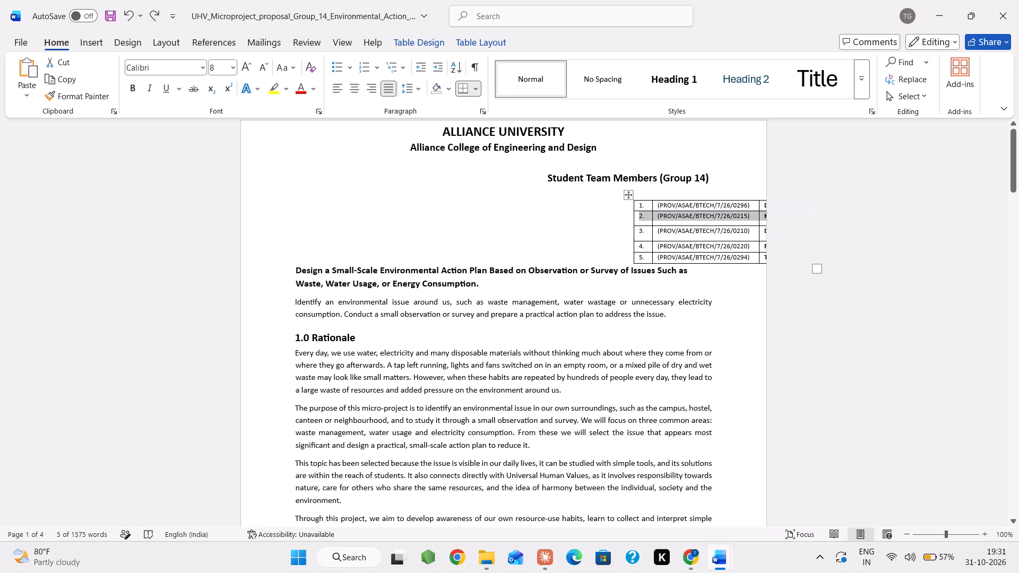
Move the member table left beneath the Student Team Members (Group 14) heading so its name column fits on the page.
scroll(736, 240, "left", 7)
scroll(726, 249, "left", 15)
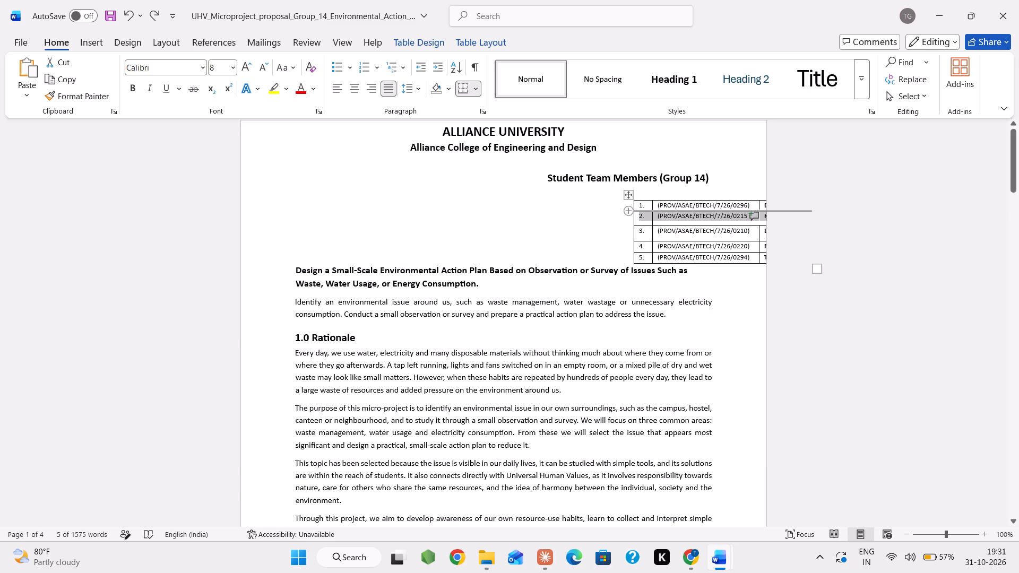
left_click_drag(628, 195, 564, 194)
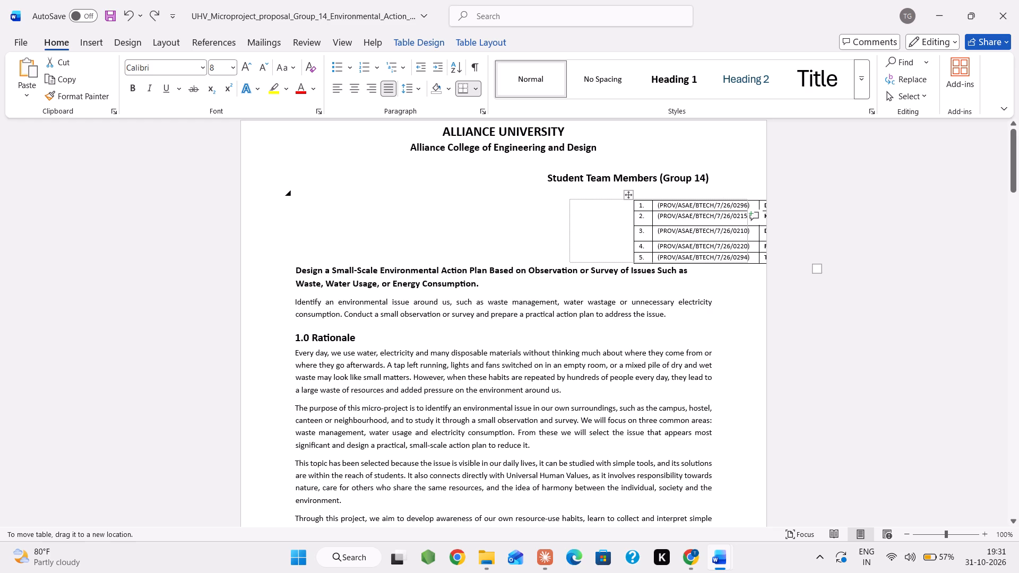
left_click_drag(564, 194, 564, 194)
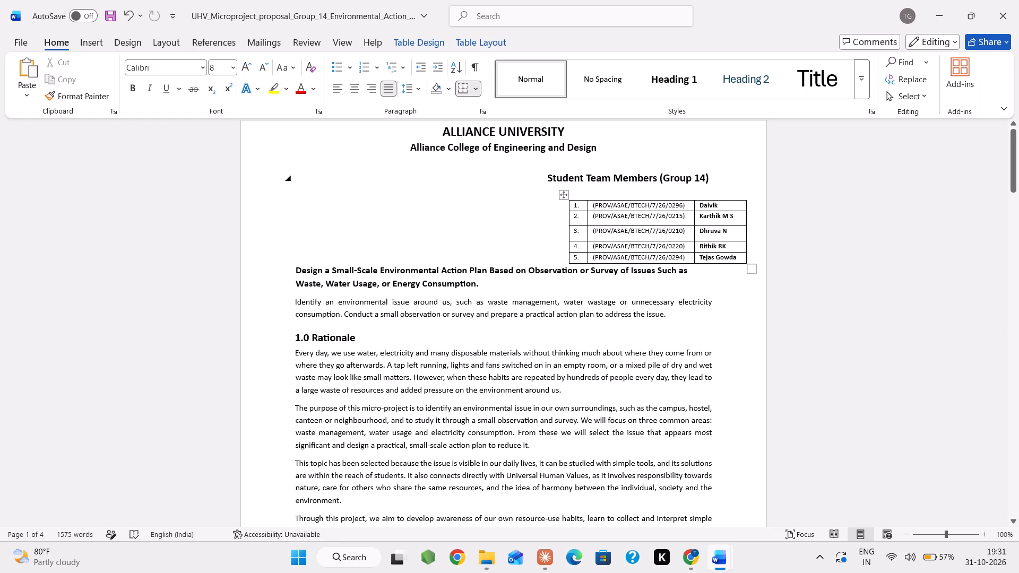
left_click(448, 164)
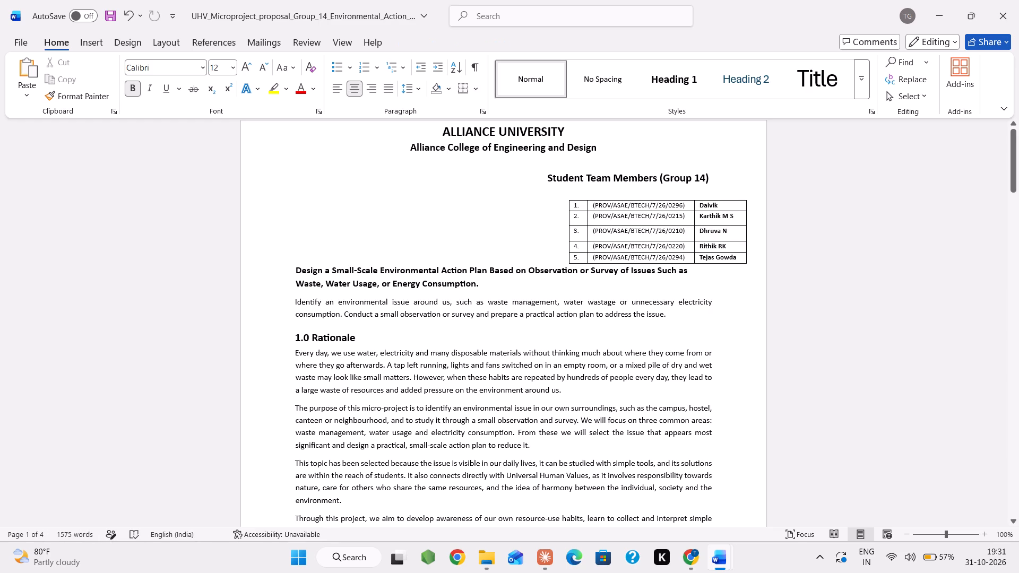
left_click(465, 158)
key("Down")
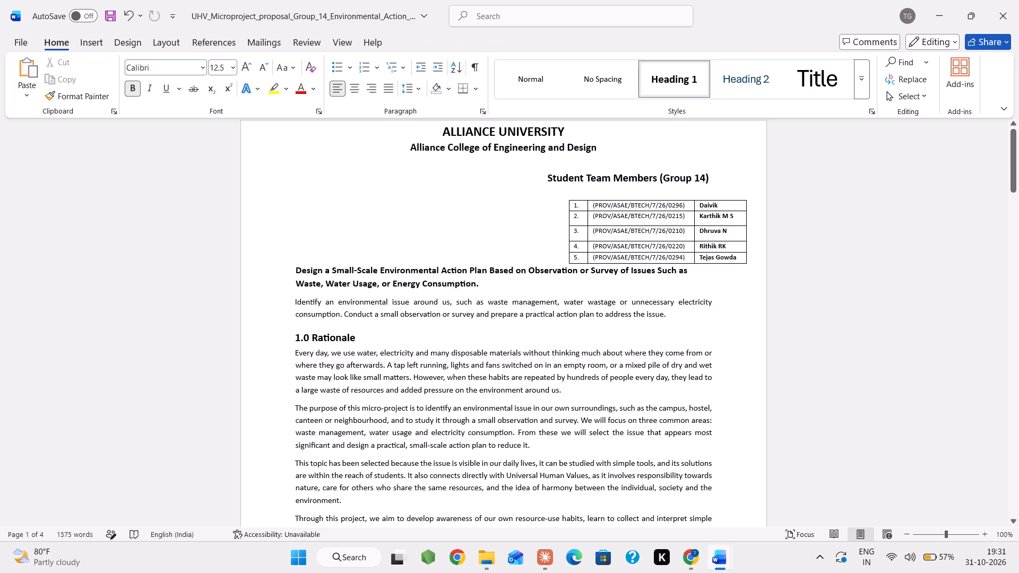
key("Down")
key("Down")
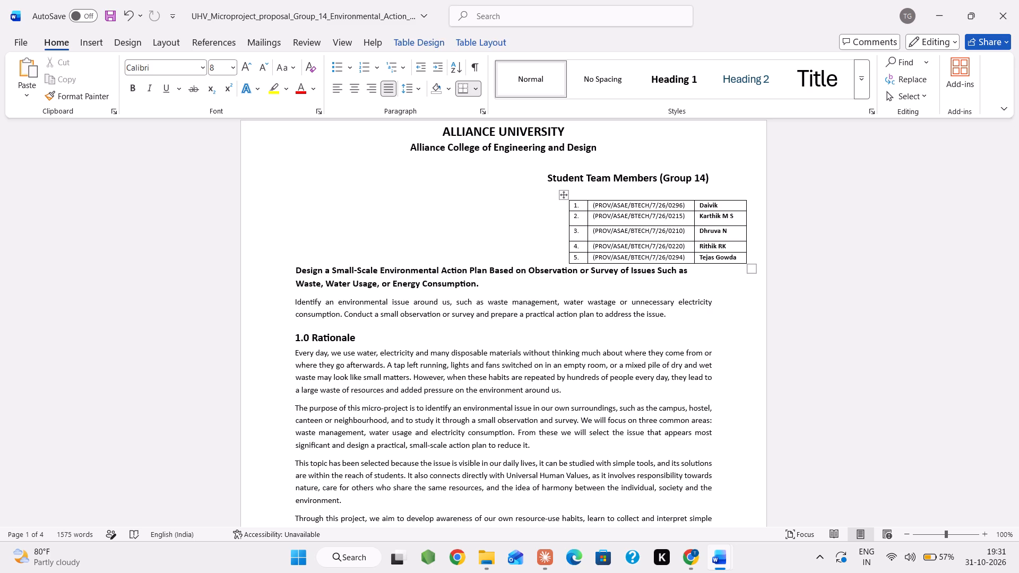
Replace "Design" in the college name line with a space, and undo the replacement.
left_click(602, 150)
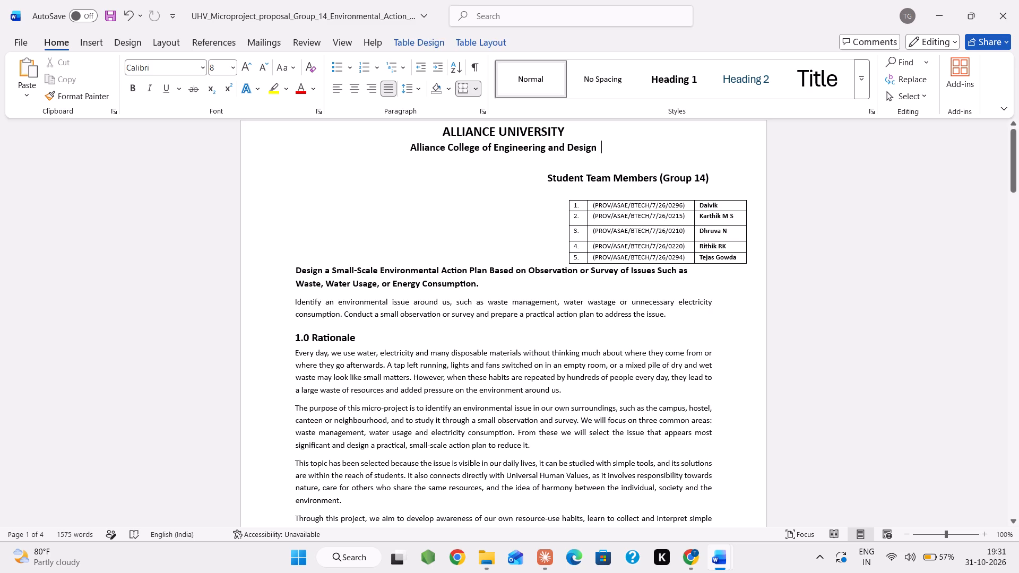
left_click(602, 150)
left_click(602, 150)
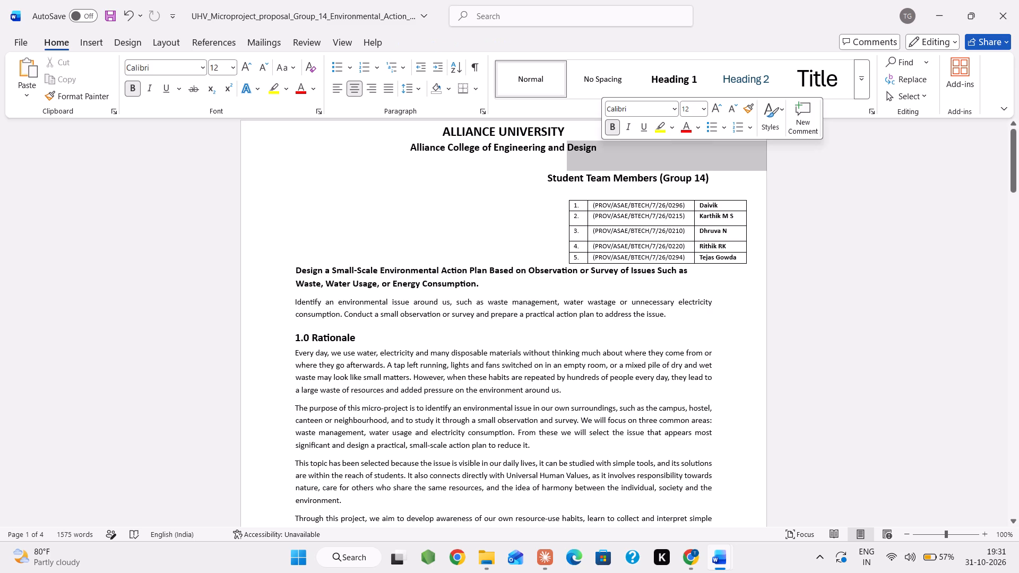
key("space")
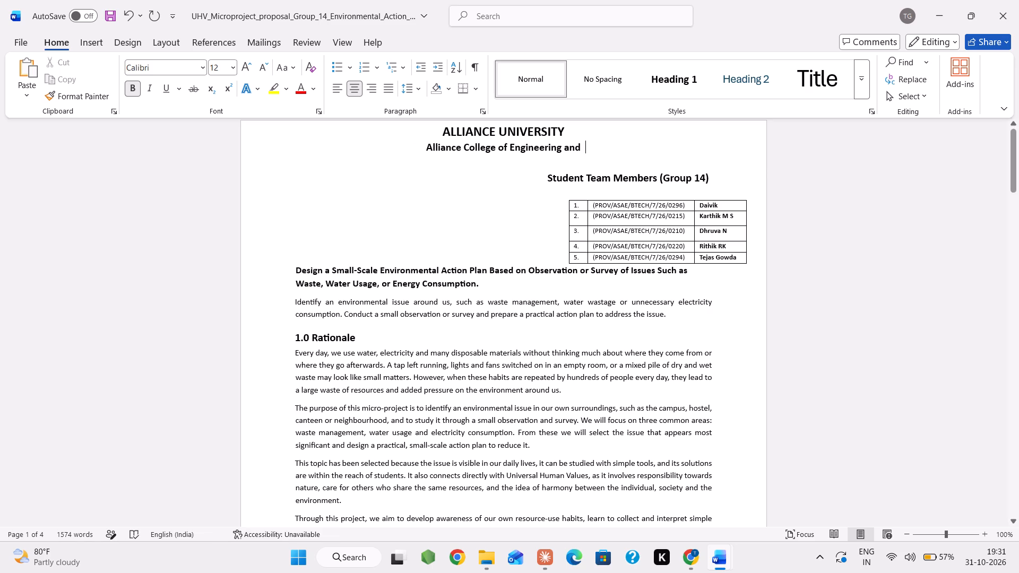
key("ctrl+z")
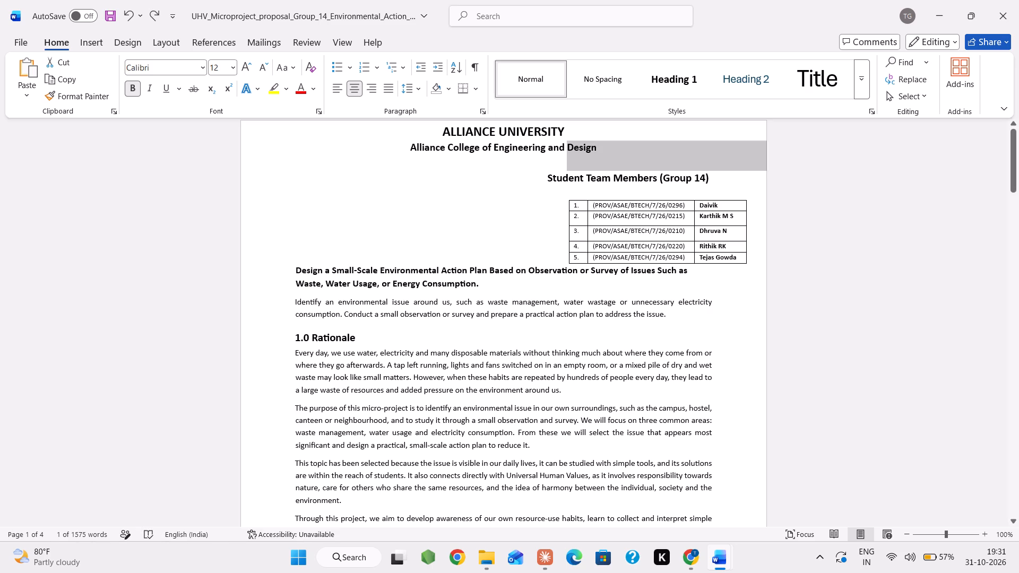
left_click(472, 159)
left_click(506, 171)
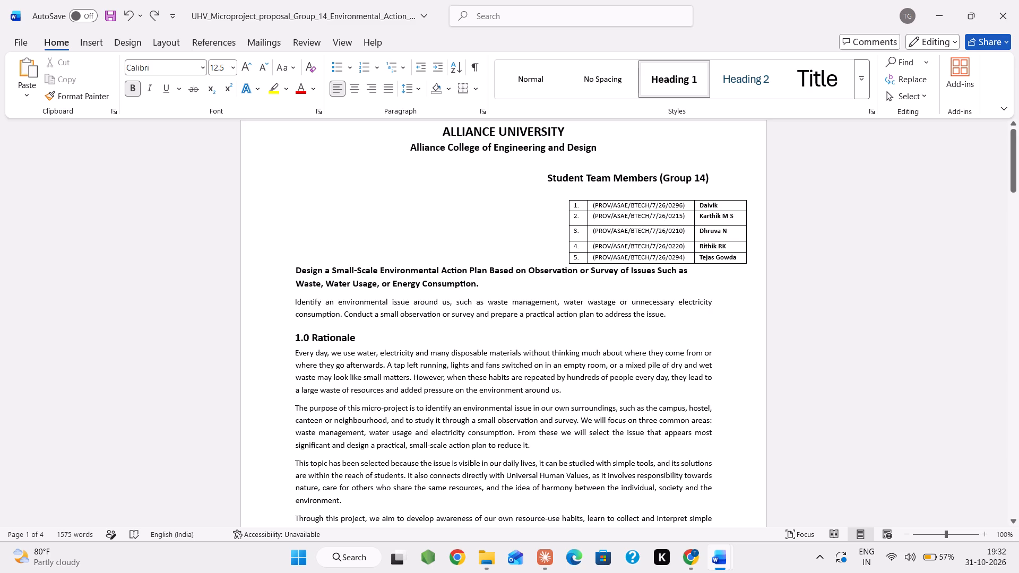
Change the font colour of the ALLIANCE UNIVERSITY heading to red.
left_click(570, 134)
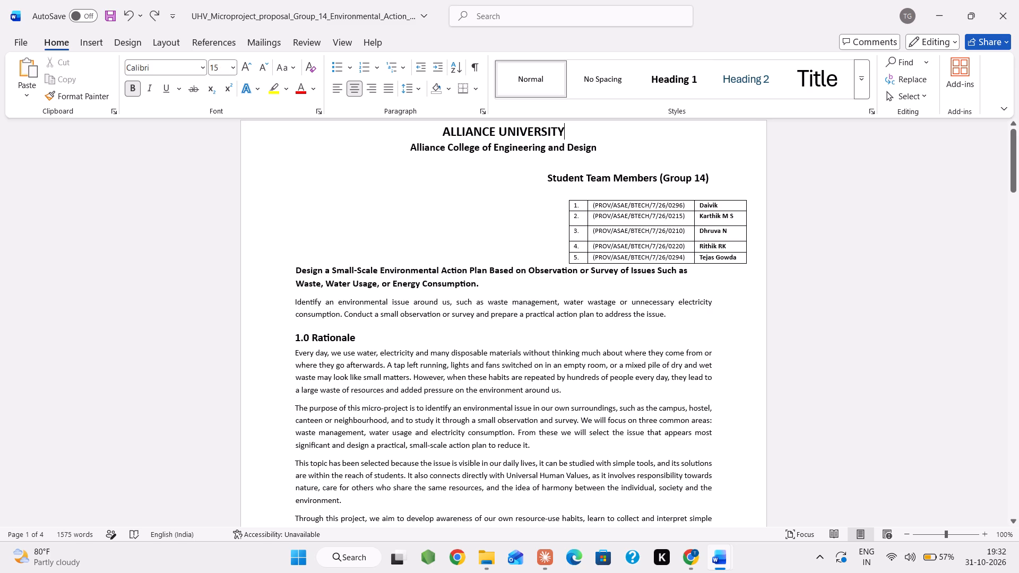
left_click_drag(443, 133, 550, 137)
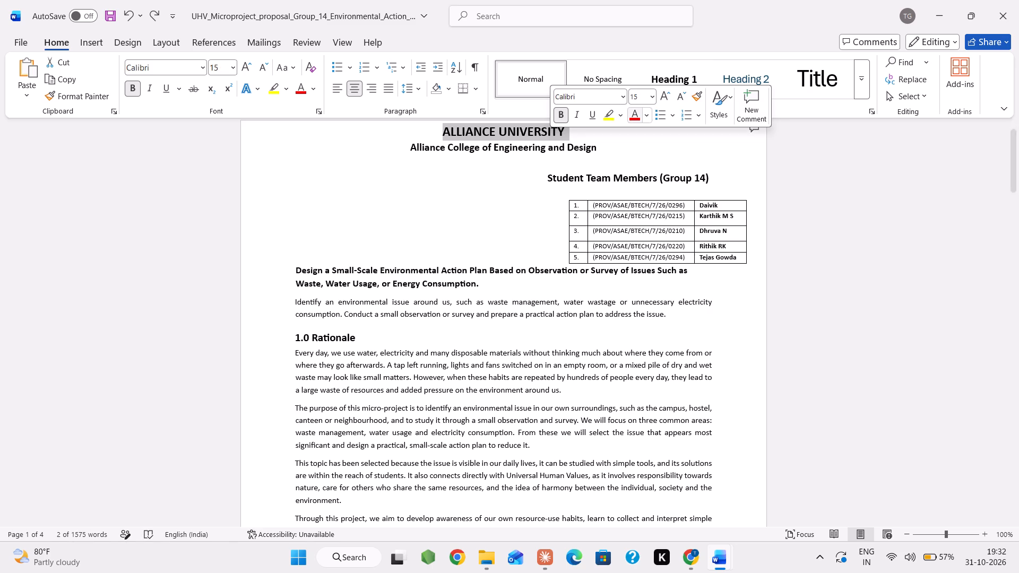
left_click(636, 107)
left_click(636, 113)
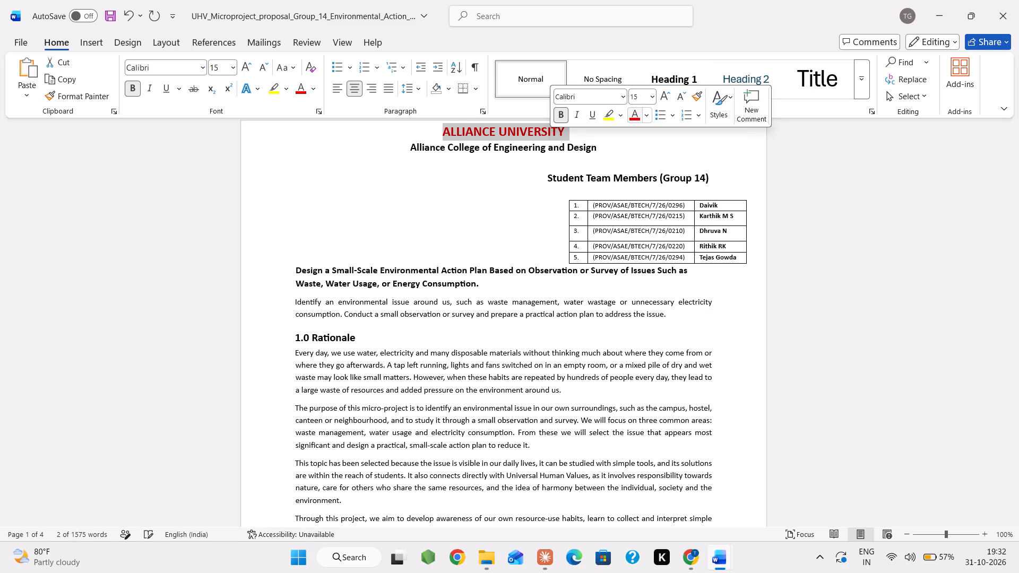
left_click(457, 208)
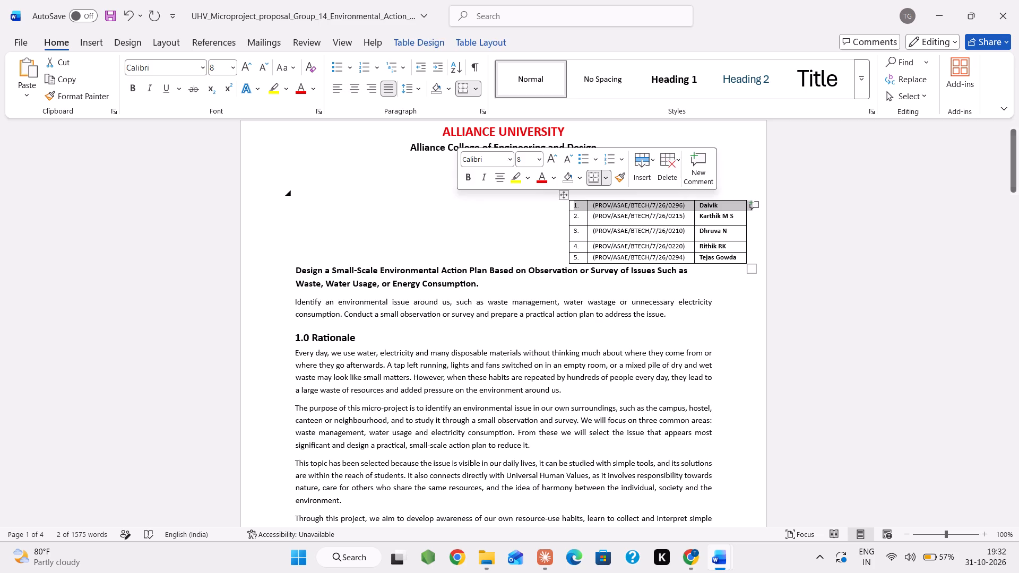
left_click(435, 205)
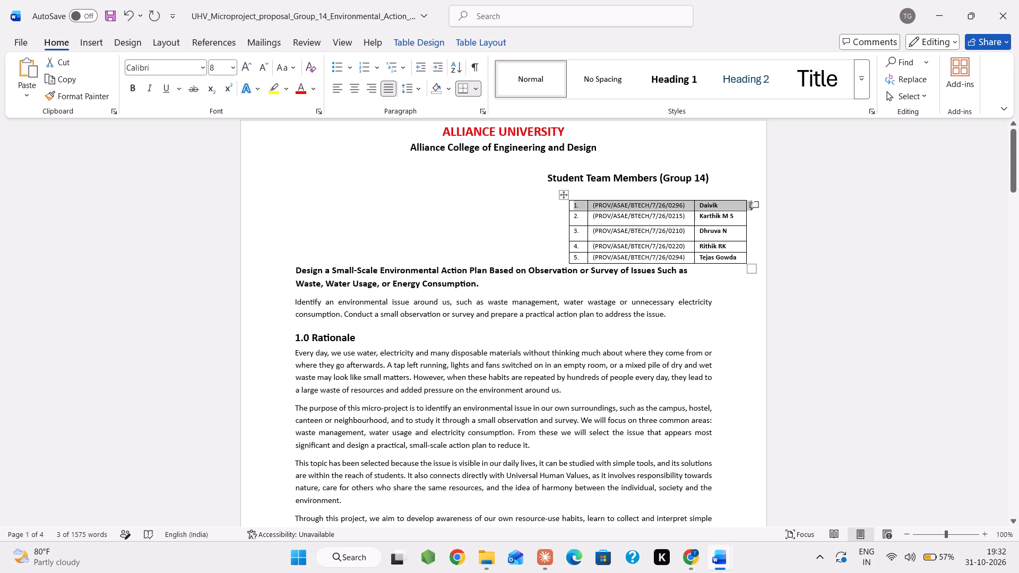
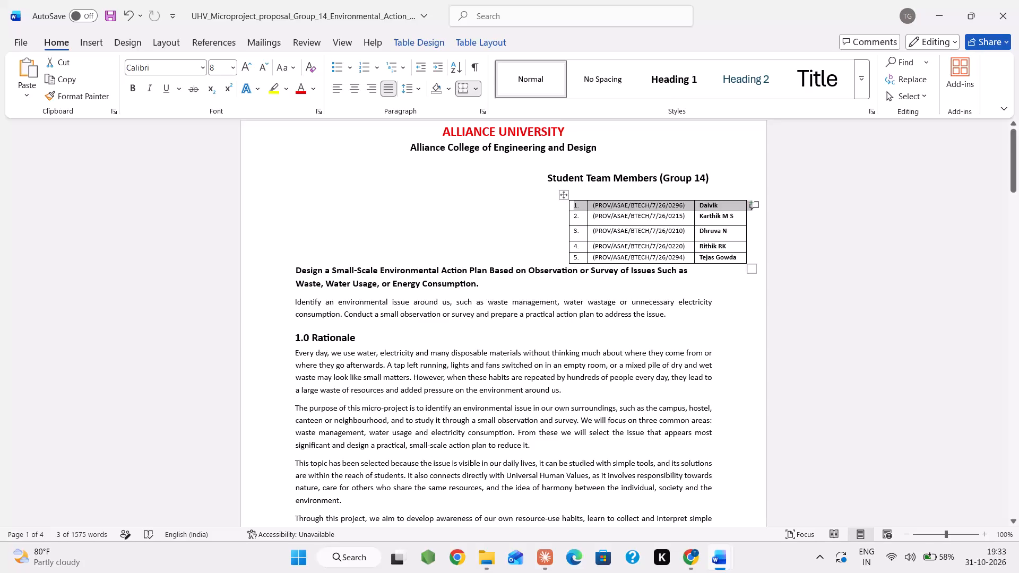
Look through the proposal from the university heading to the end of the Proposed Action Plan table to check its layout.
left_click(506, 160)
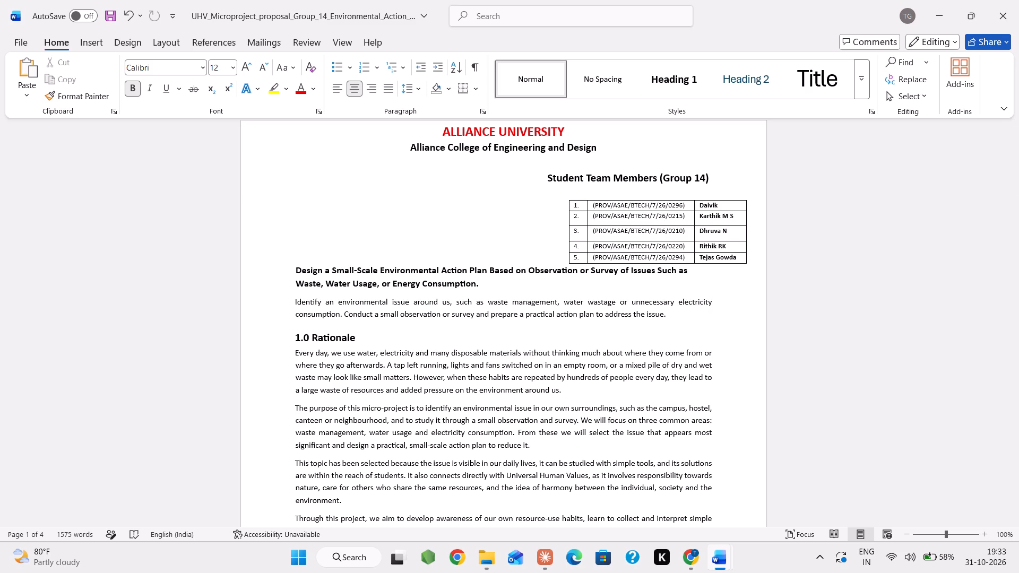
scroll(598, 148, "up", 1)
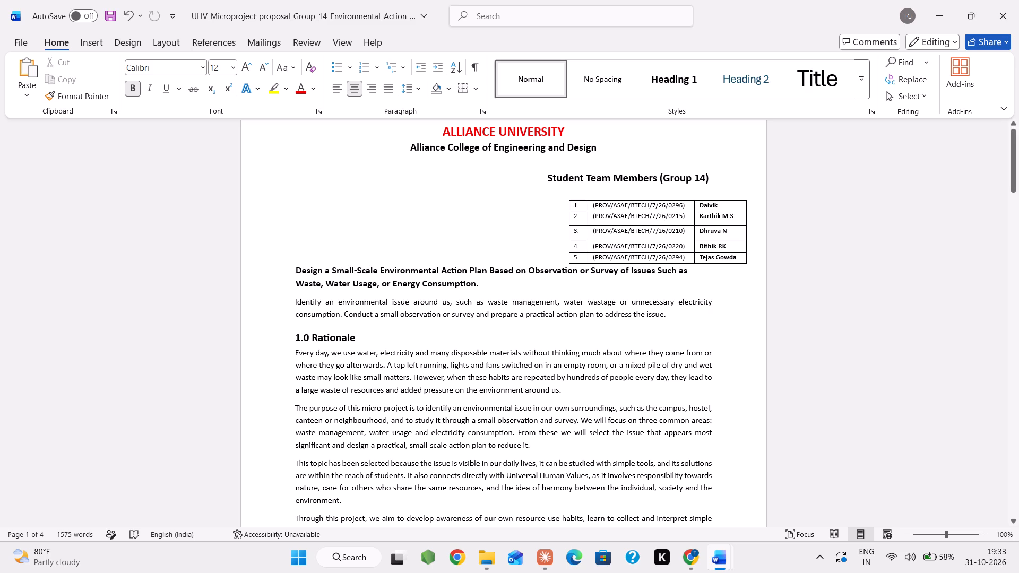
scroll(515, 291, "down", 3)
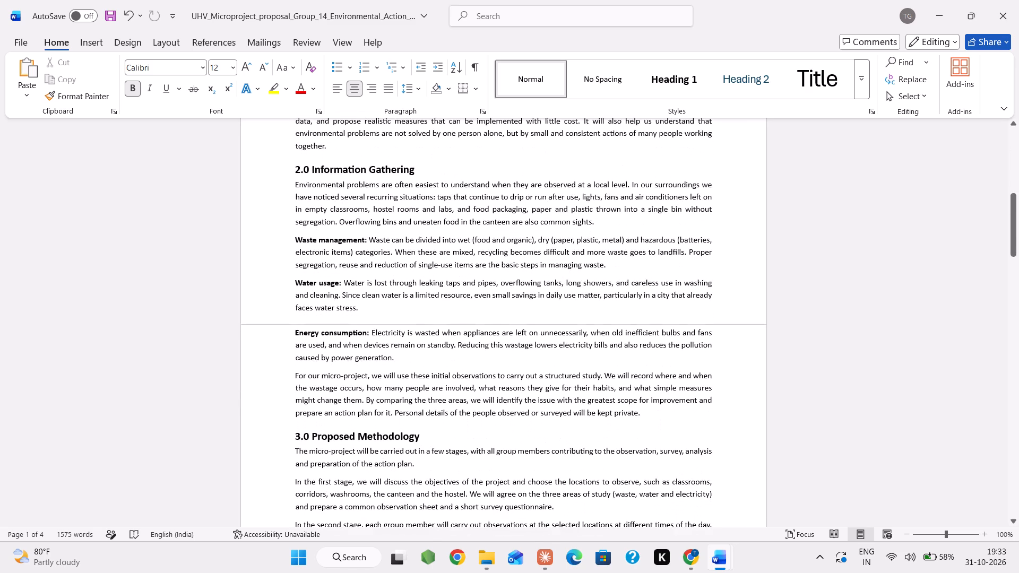
scroll(515, 291, "up", 1)
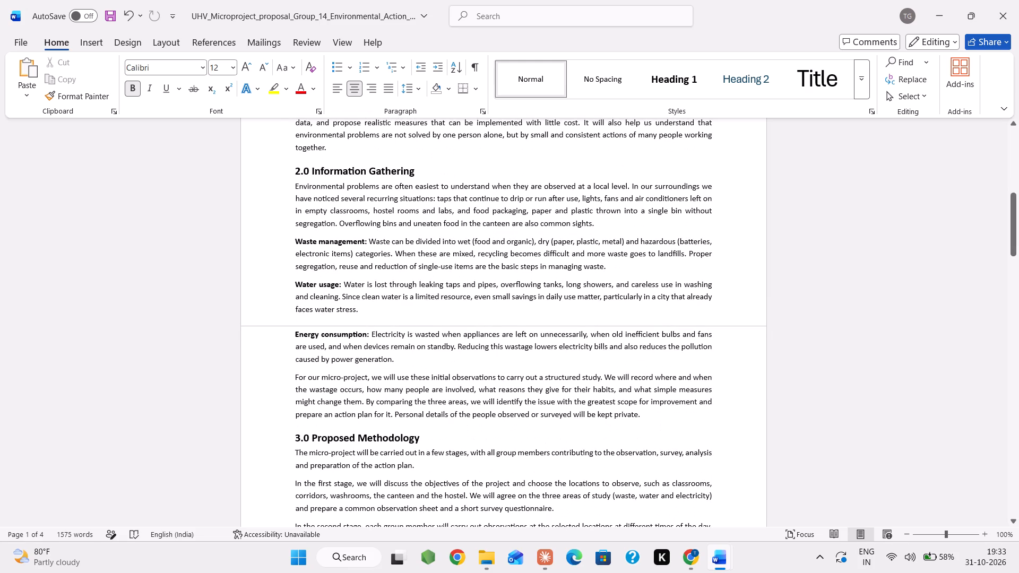
scroll(515, 291, "up", 3)
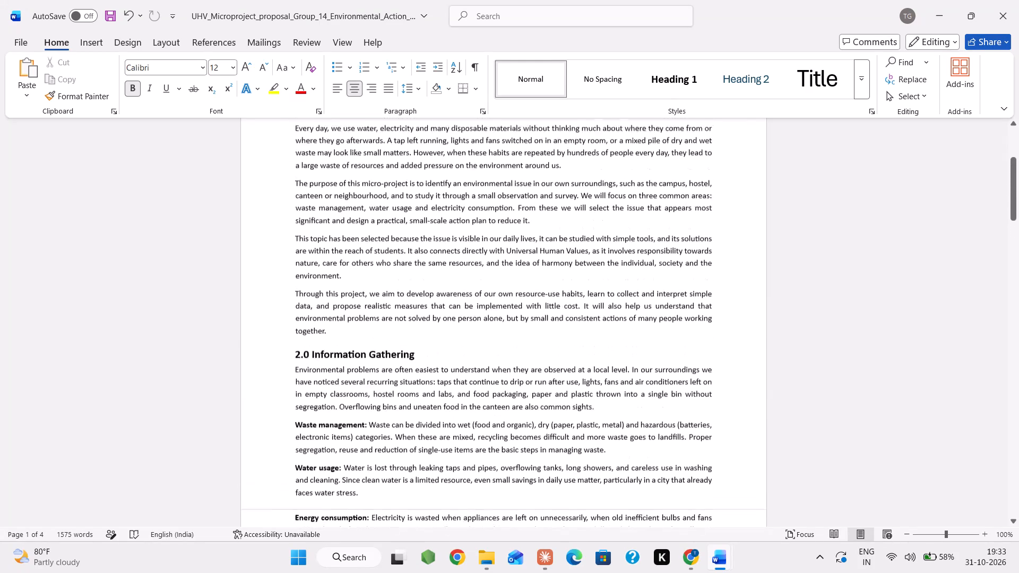
scroll(515, 291, "up", 1)
scroll(515, 291, "down", 2)
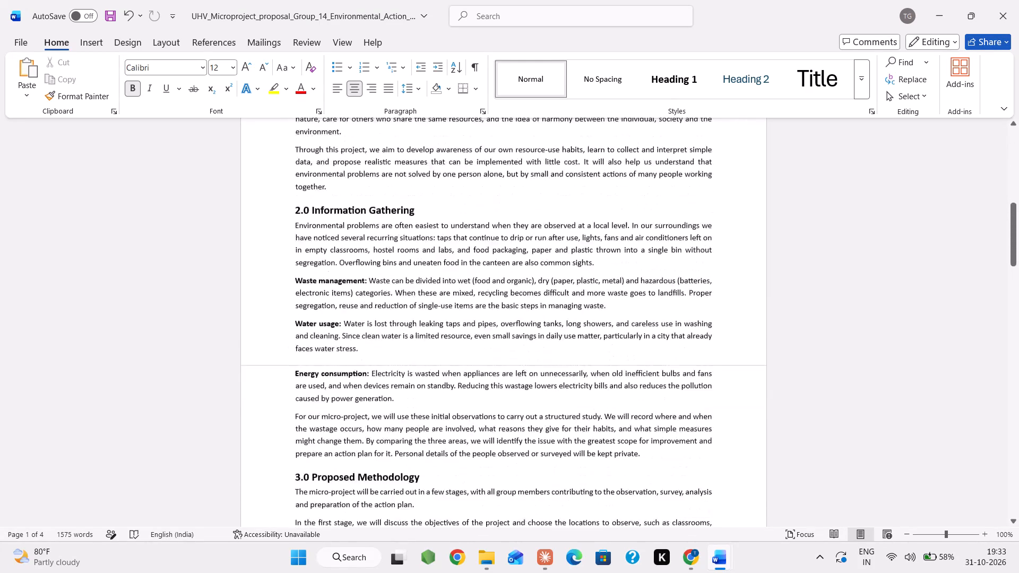
scroll(515, 291, "down", 3)
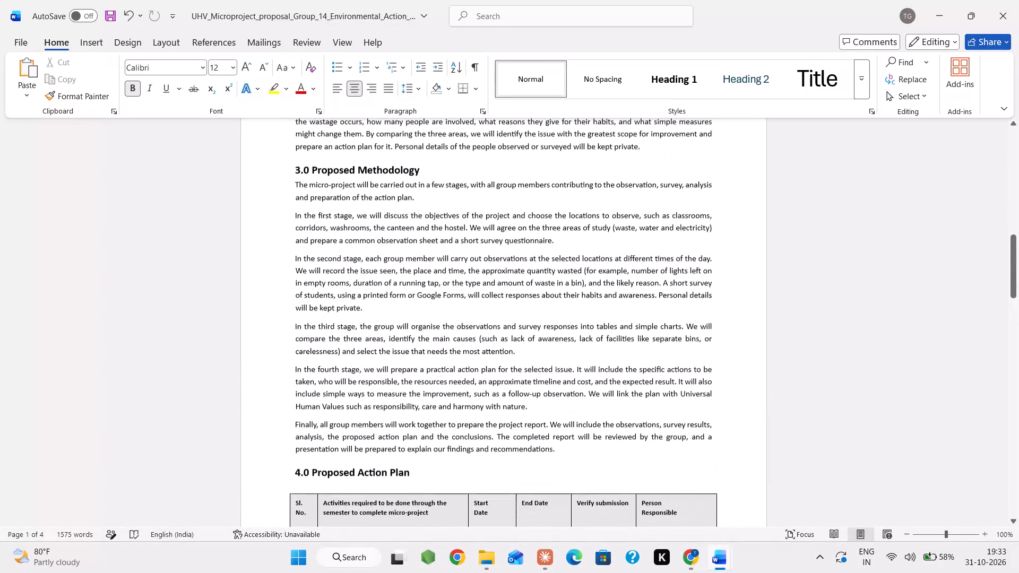
scroll(515, 291, "up", 3)
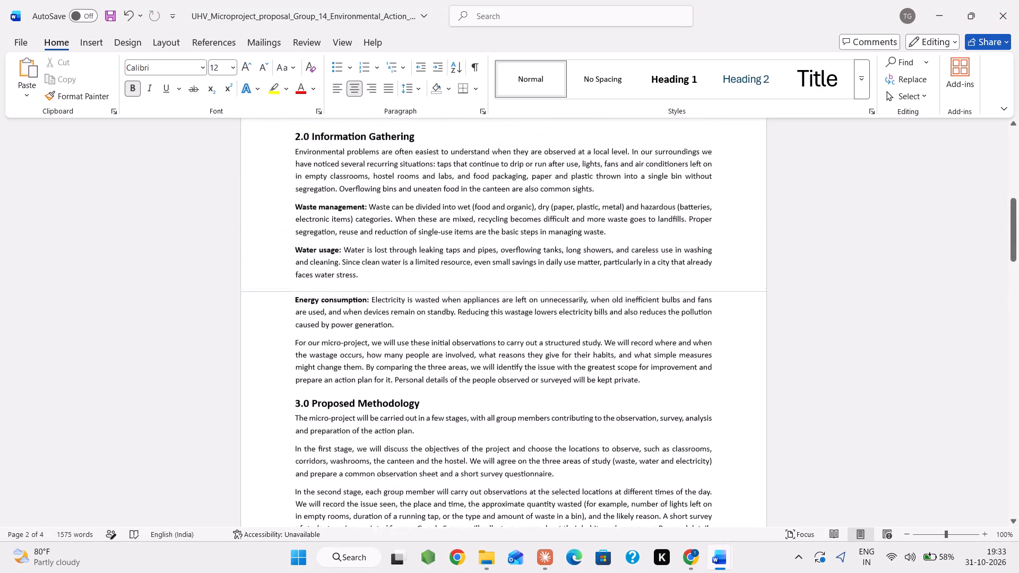
scroll(515, 291, "up", 1)
scroll(515, 291, "down", 3)
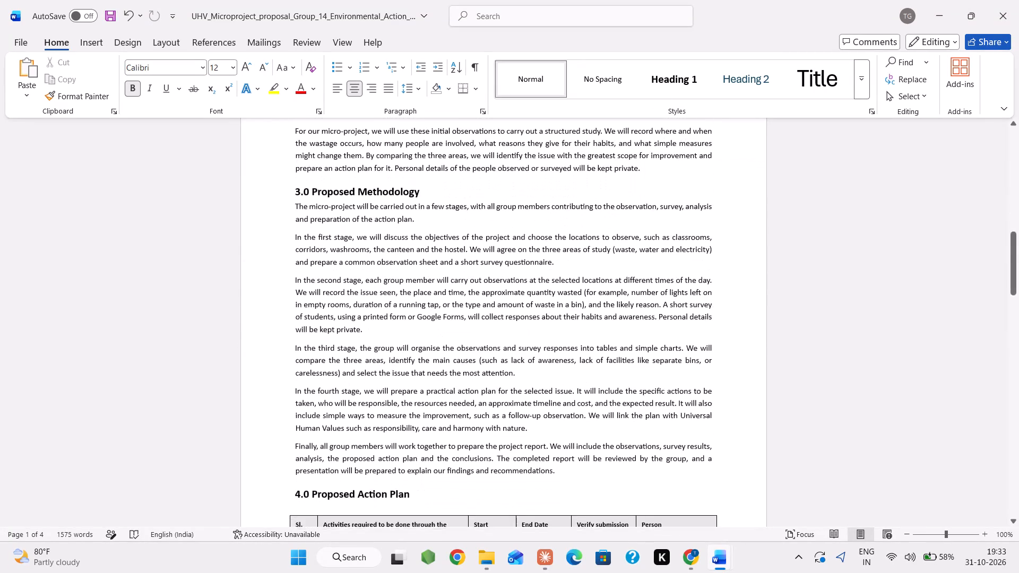
scroll(515, 291, "down", 6)
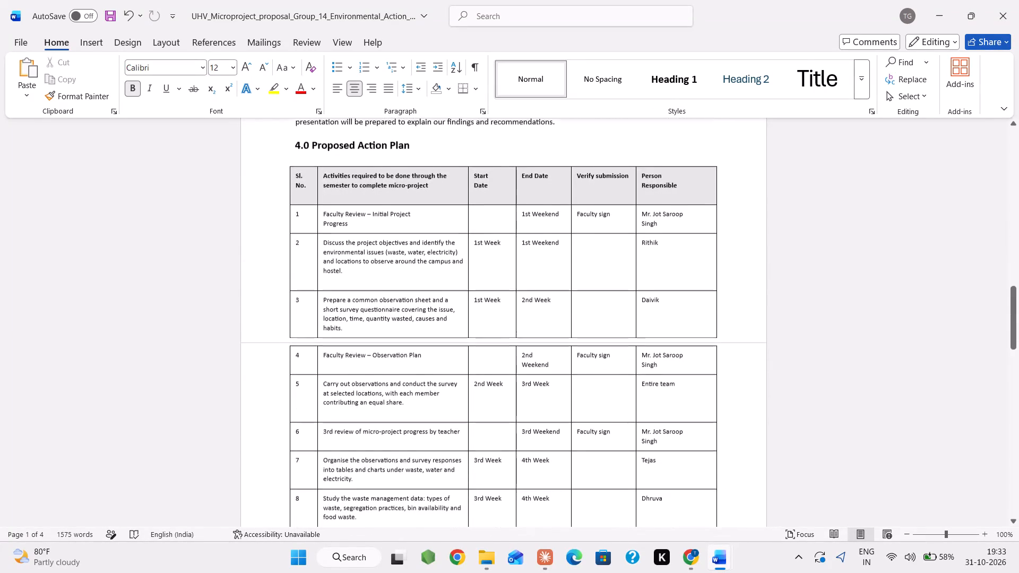
scroll(515, 291, "down", 2)
scroll(515, 291, "up", 2)
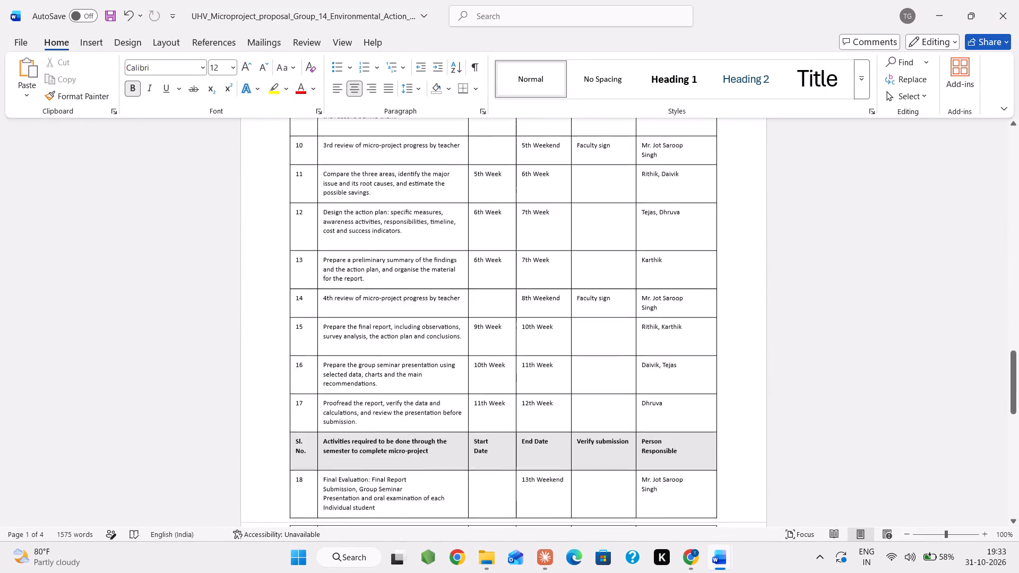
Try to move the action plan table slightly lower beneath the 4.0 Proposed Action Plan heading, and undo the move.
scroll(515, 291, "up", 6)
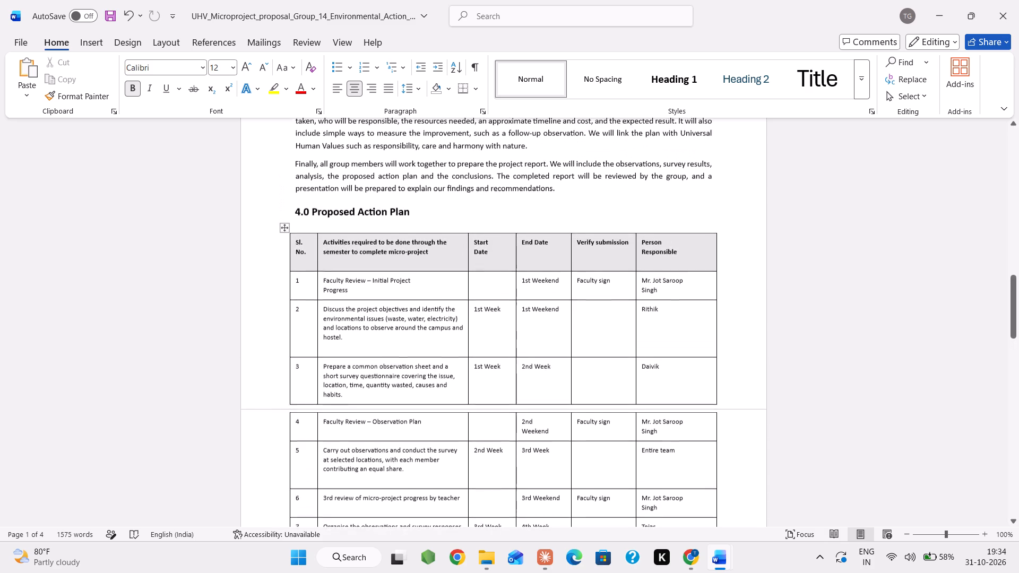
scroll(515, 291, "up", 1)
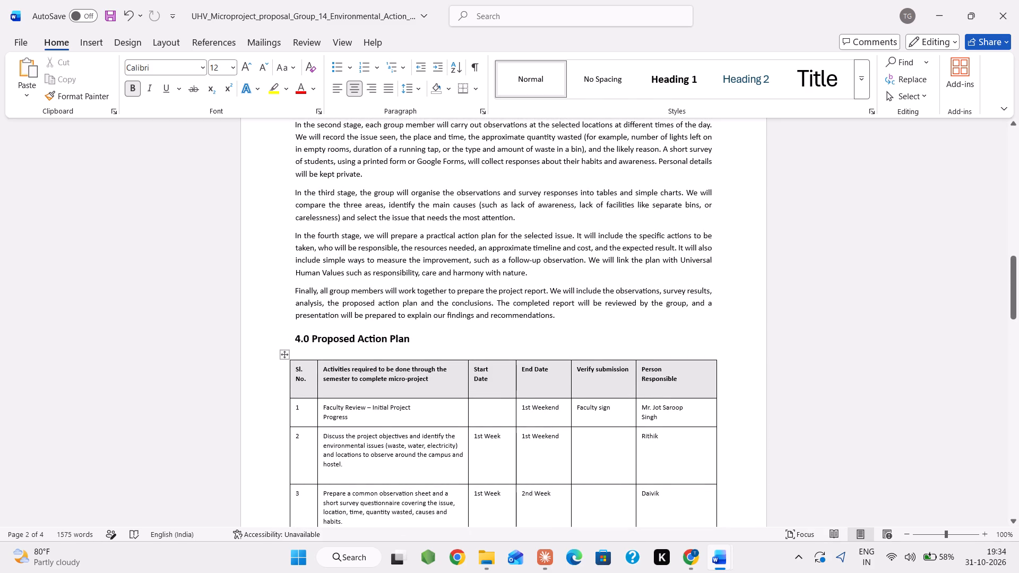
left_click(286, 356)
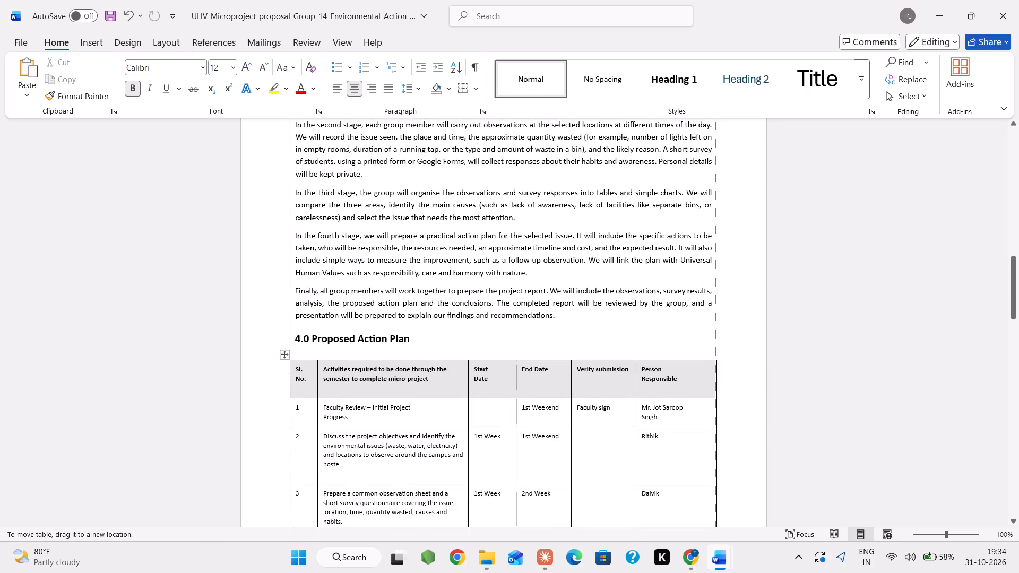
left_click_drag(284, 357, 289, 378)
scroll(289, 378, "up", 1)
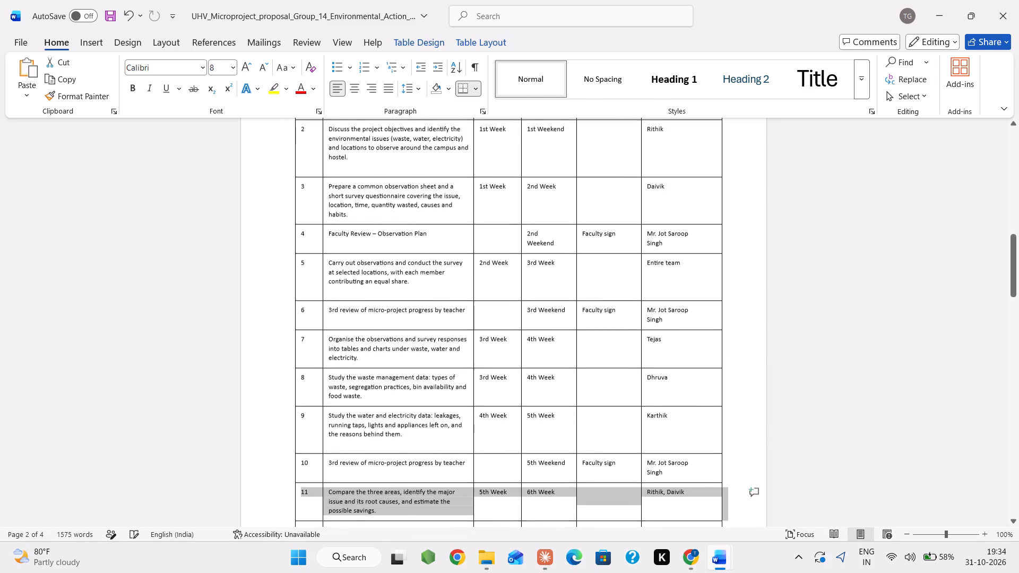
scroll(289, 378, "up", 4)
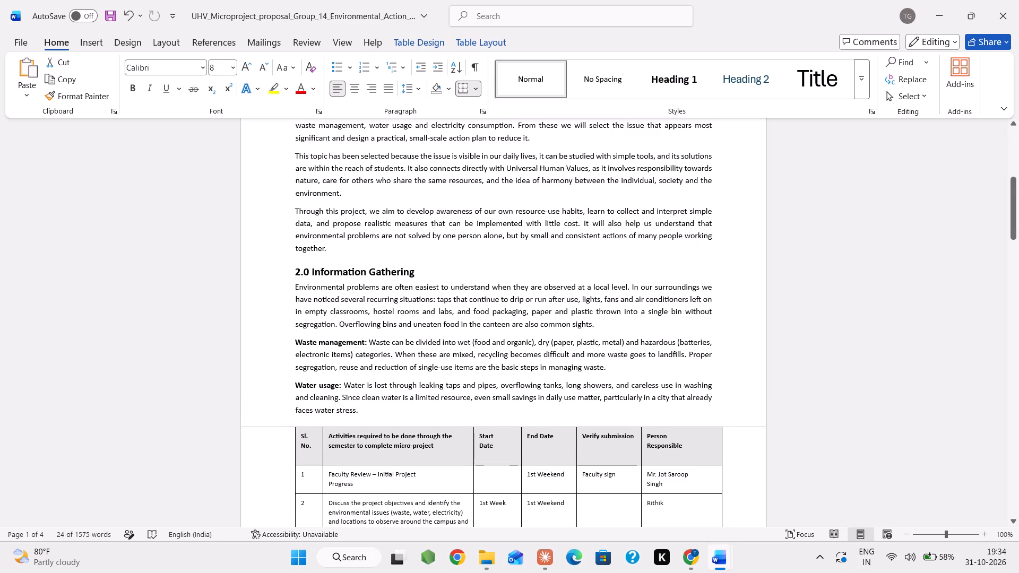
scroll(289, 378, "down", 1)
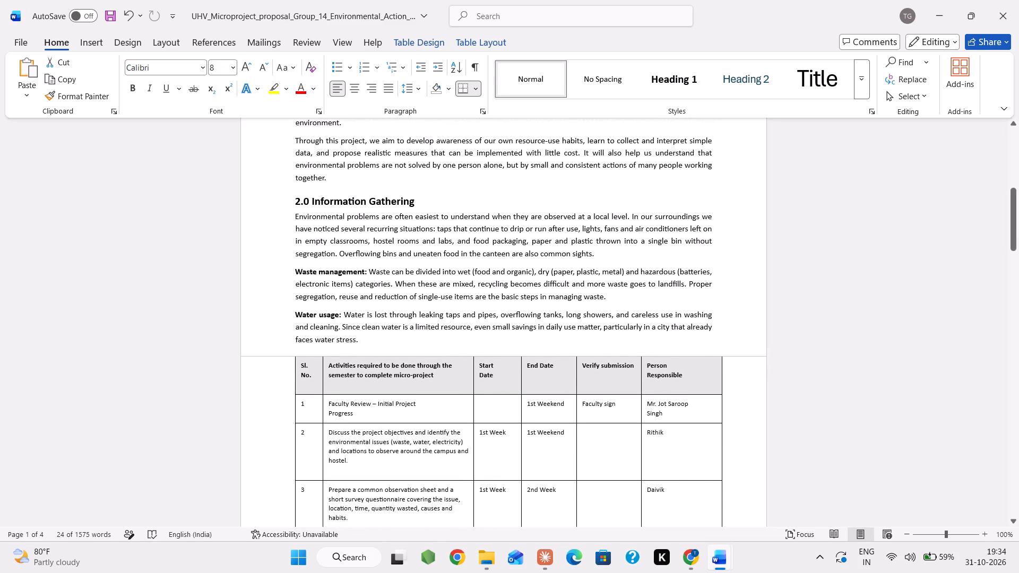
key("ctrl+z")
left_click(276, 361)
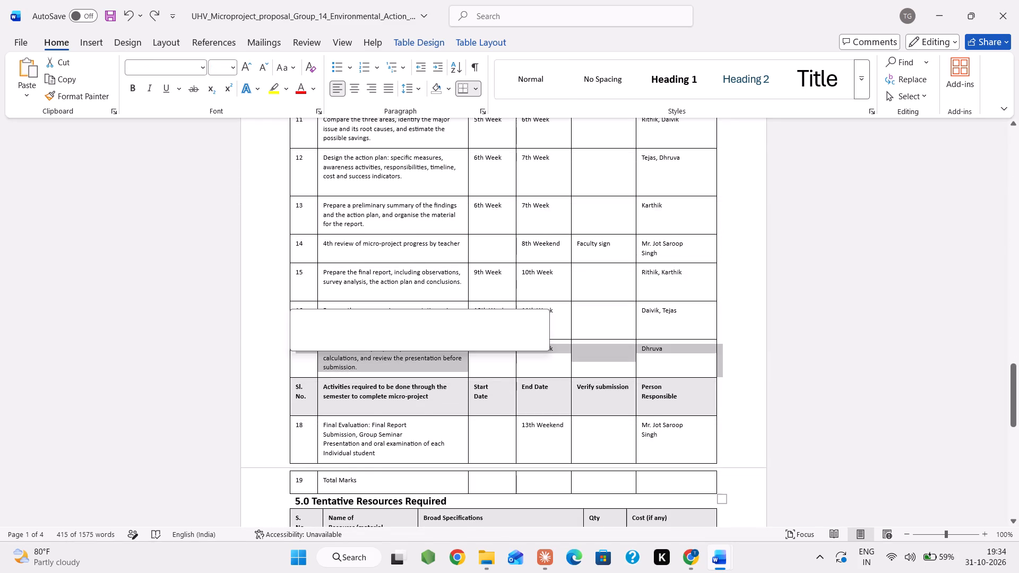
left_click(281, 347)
Move the resources table down from the 5.0 Tentative Resources Required heading to below the closing line of asterisks.
scroll(281, 347, "up", 1)
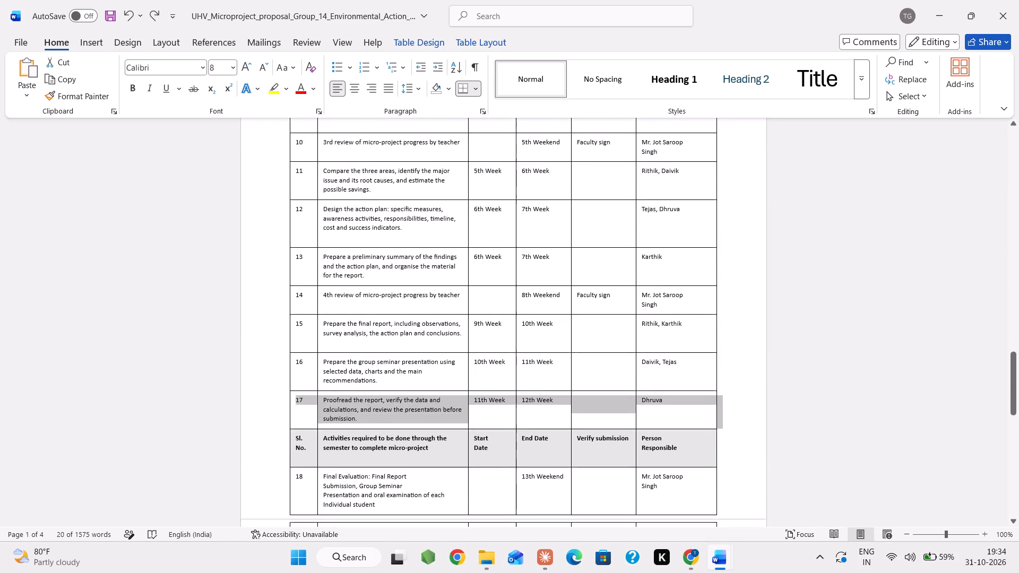
scroll(281, 347, "up", 4)
scroll(281, 347, "down", 1)
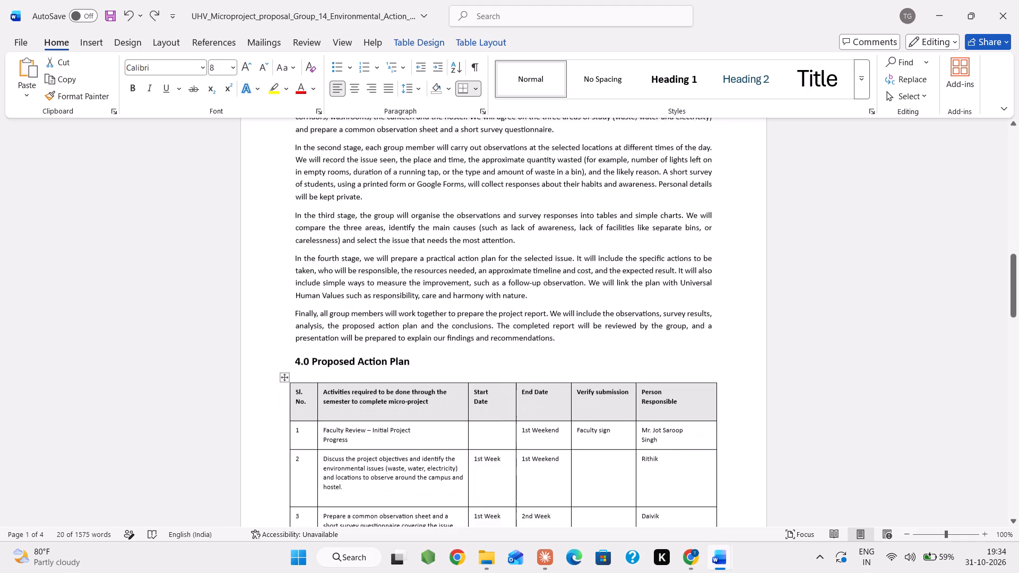
scroll(281, 347, "down", 3)
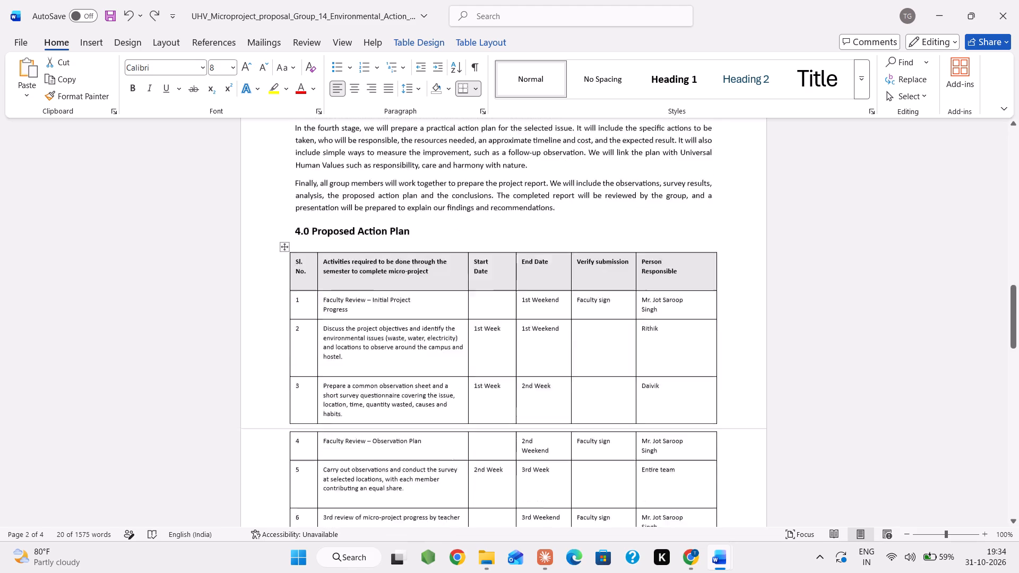
scroll(286, 363, "down", 9)
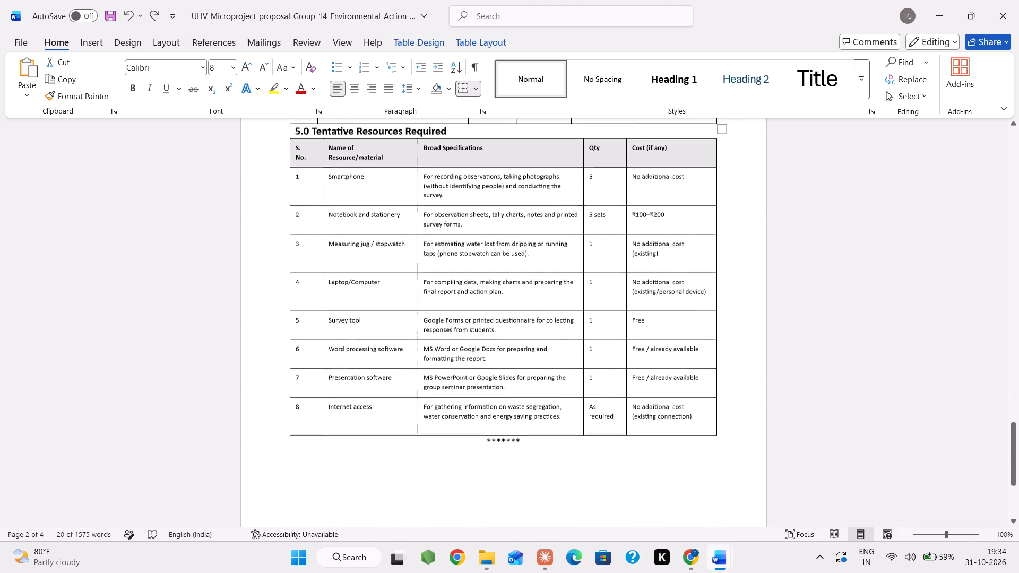
scroll(286, 363, "down", 5)
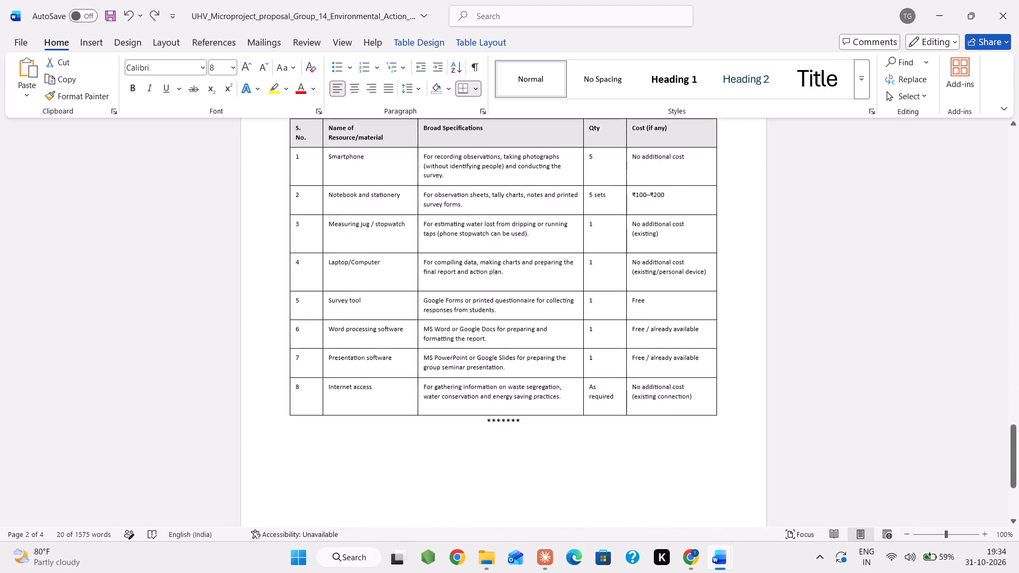
scroll(286, 363, "down", 4)
scroll(286, 363, "up", 6)
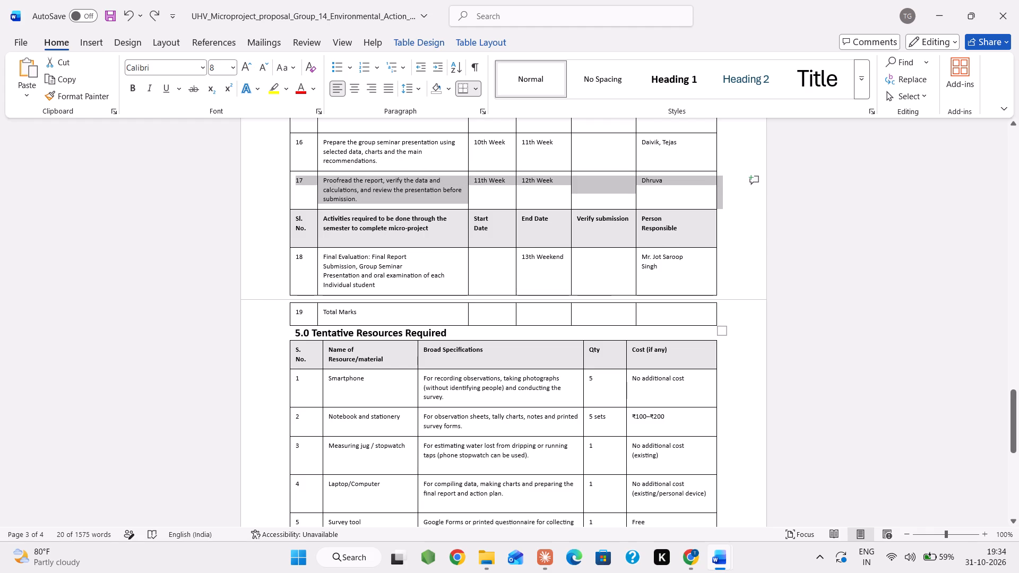
left_click(289, 342)
left_click_drag(282, 336, 286, 362)
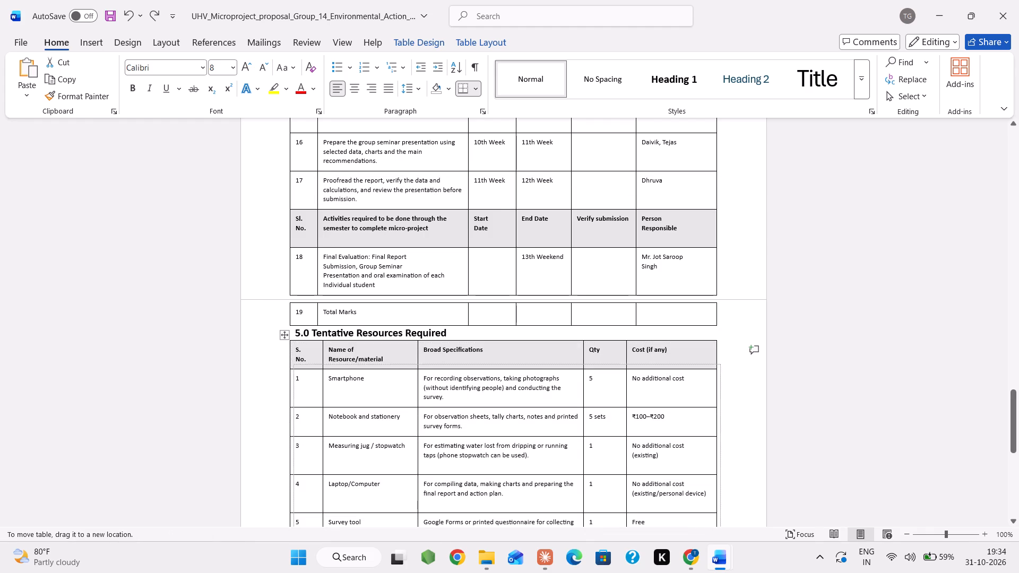
left_click_drag(286, 362, 277, 438)
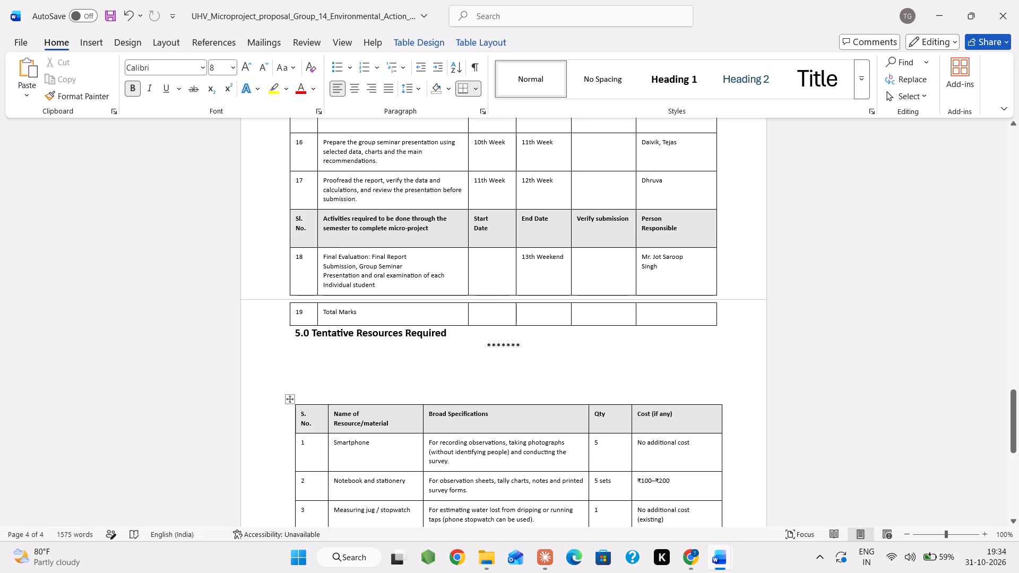
Reposition the resources table so it sits closer beneath the line of asterisks.
left_click(289, 399)
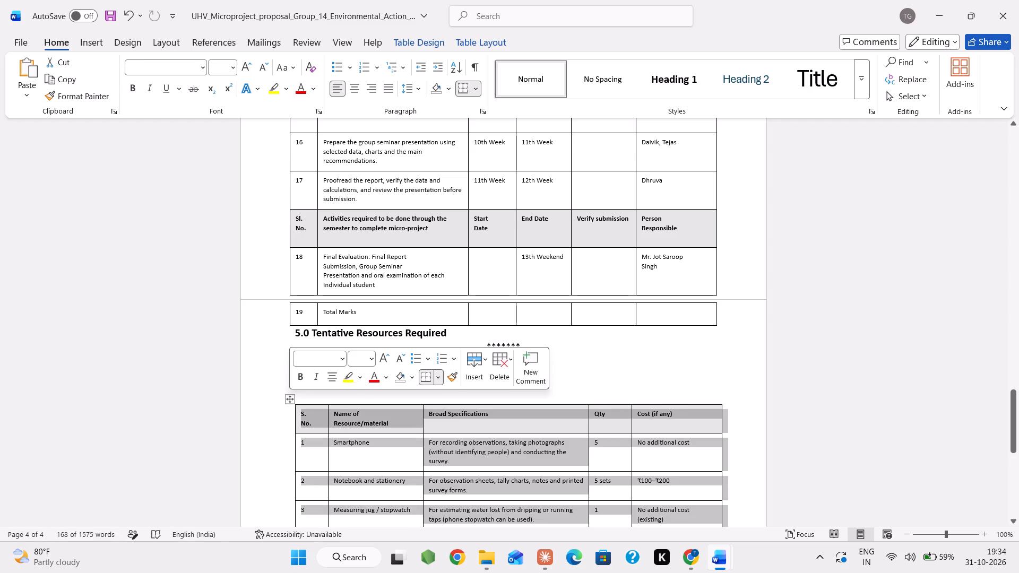
left_click(289, 400)
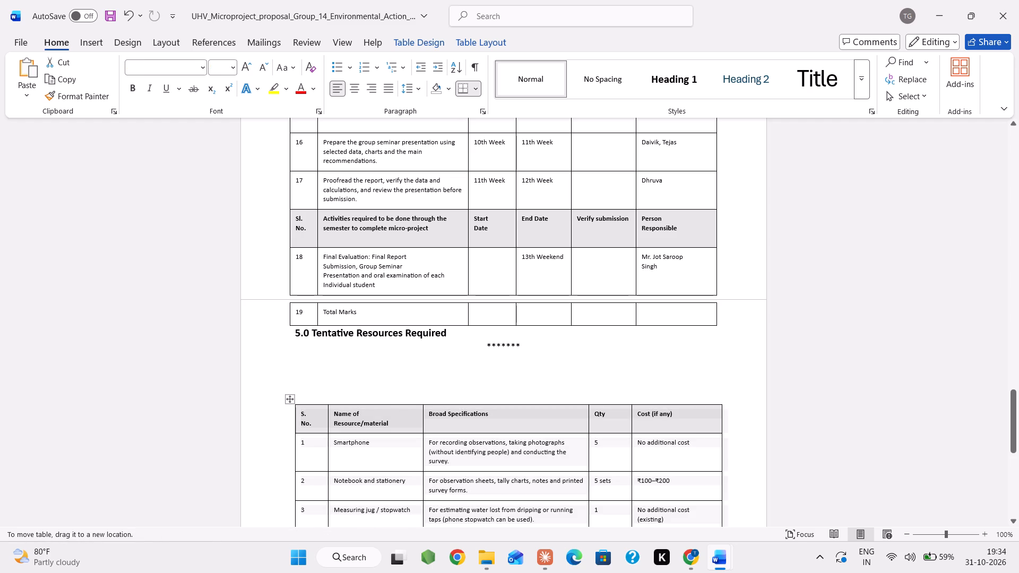
left_click(290, 399)
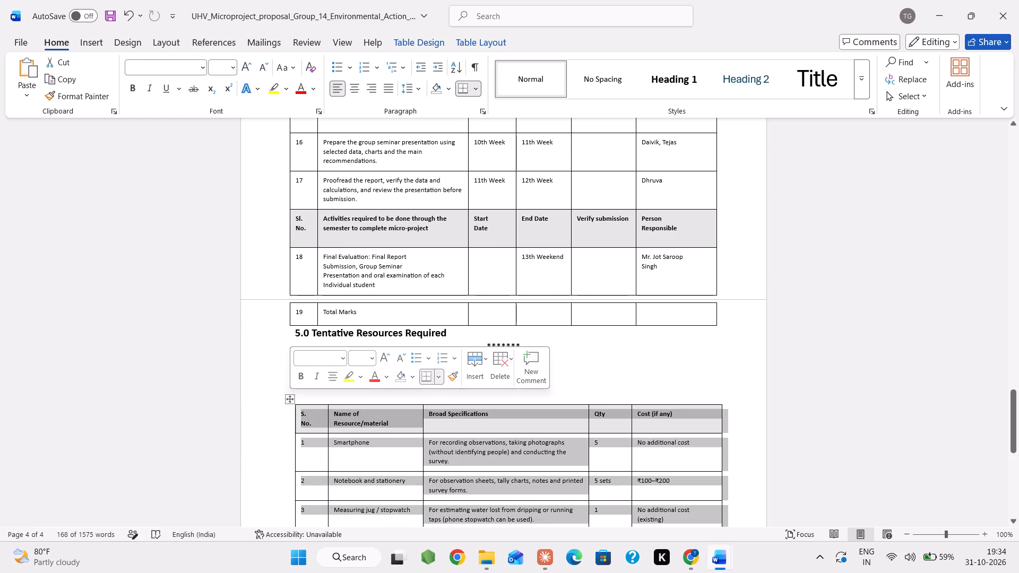
left_click_drag(289, 402, 285, 419)
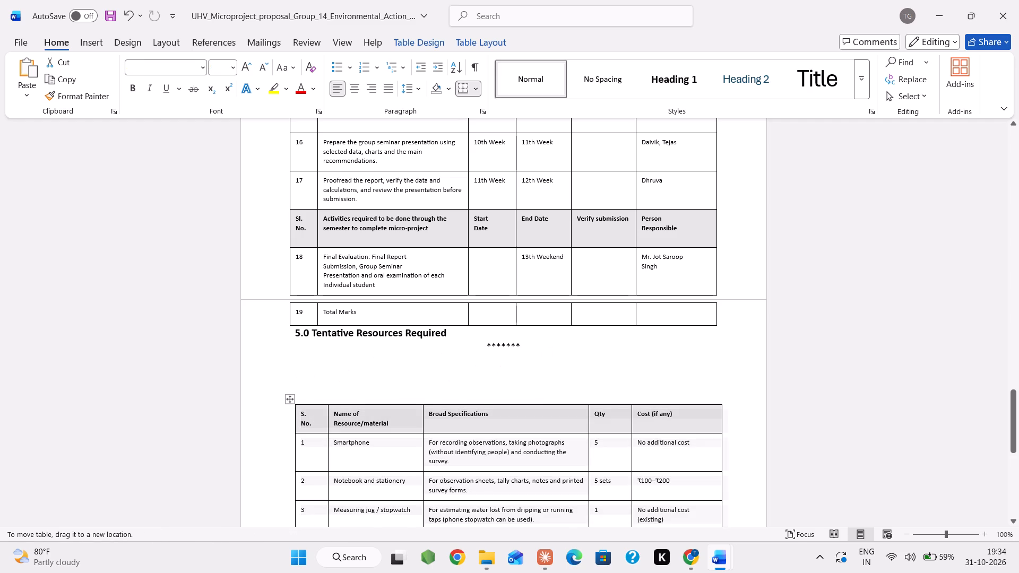
left_click_drag(285, 419, 280, 421)
left_click_drag(280, 421, 282, 421)
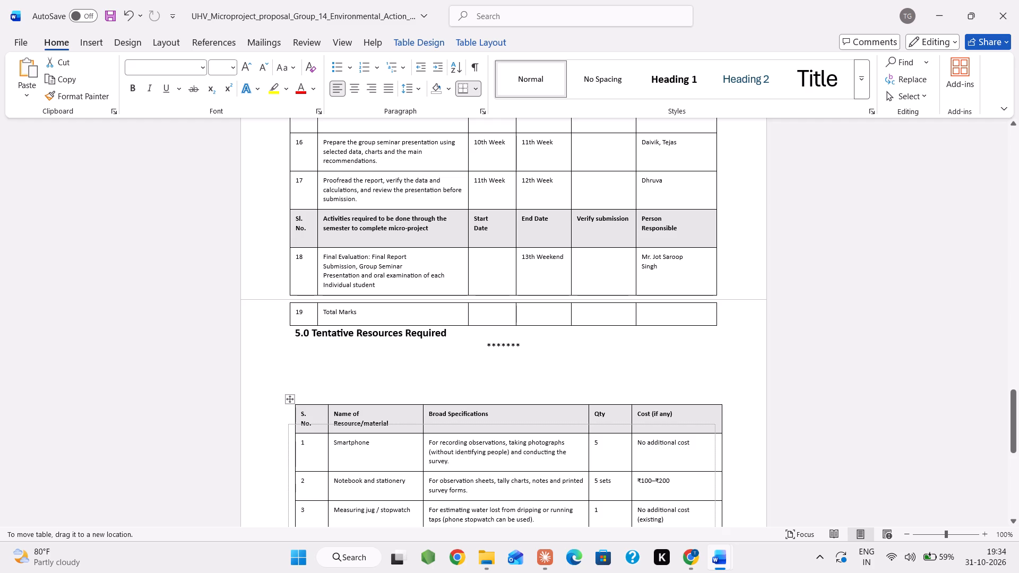
left_click_drag(282, 421, 280, 421)
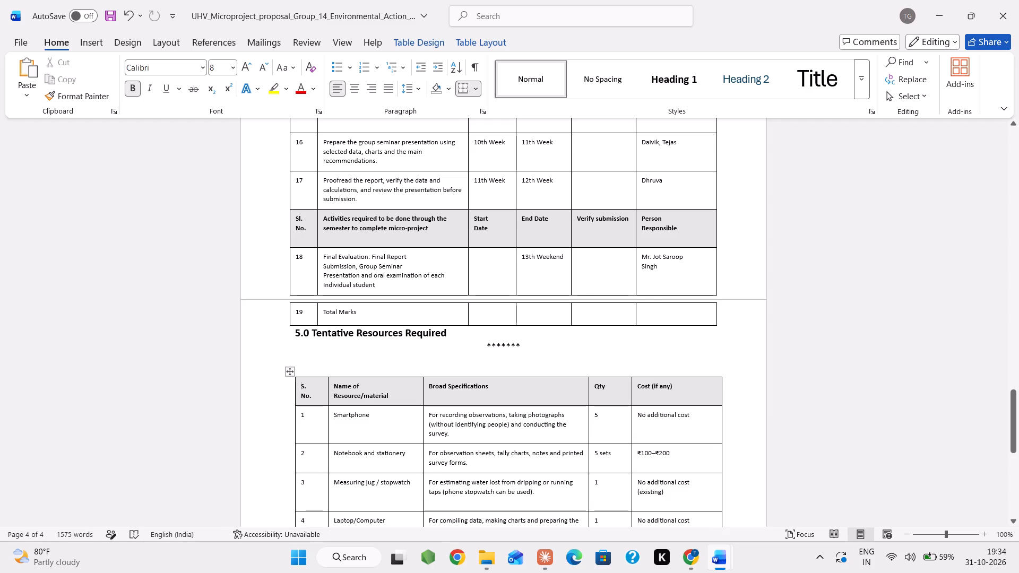
Move the resources table down in several shifts, leaving a wide gap beneath the line of asterisks.
left_click(291, 372)
left_click_drag(291, 372, 284, 398)
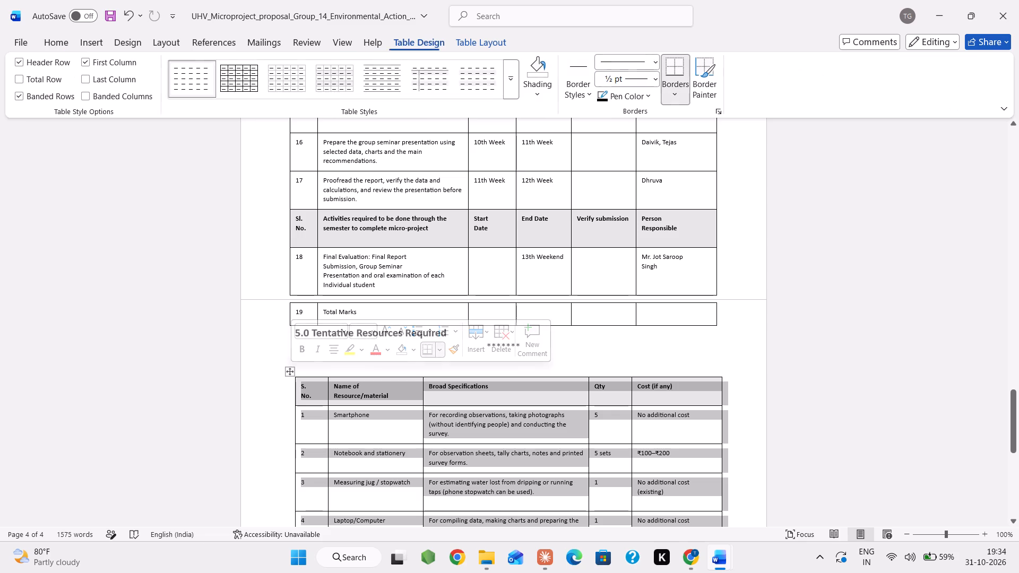
left_click_drag(284, 398, 289, 366)
left_click_drag(289, 369, 277, 395)
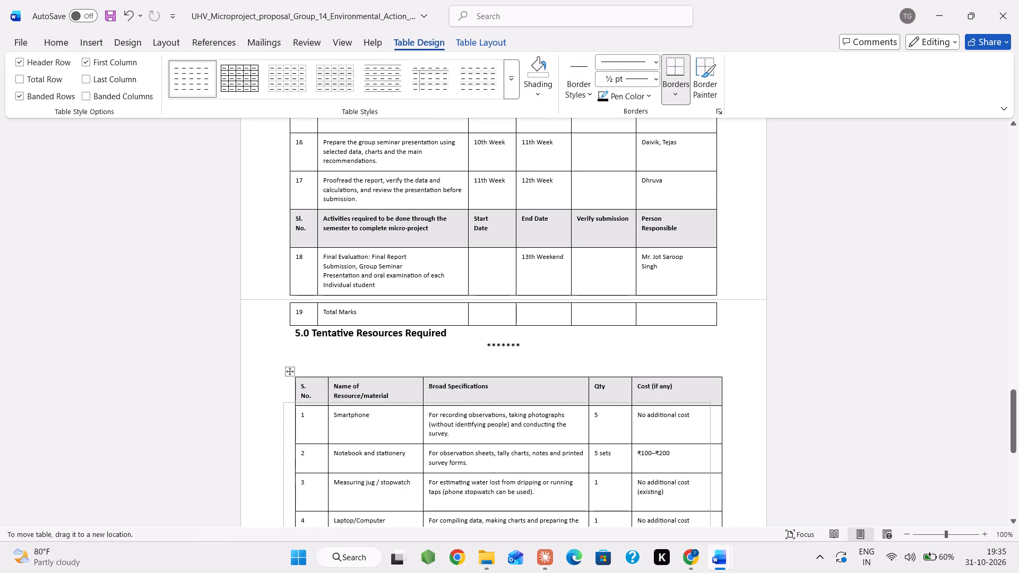
left_click_drag(277, 395, 279, 403)
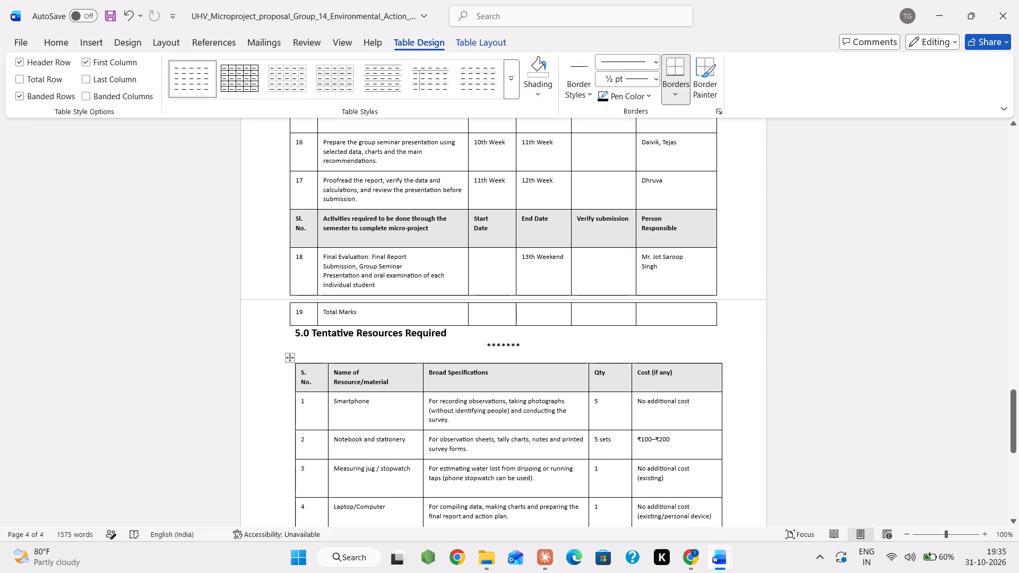
left_click_drag(290, 359, 281, 420)
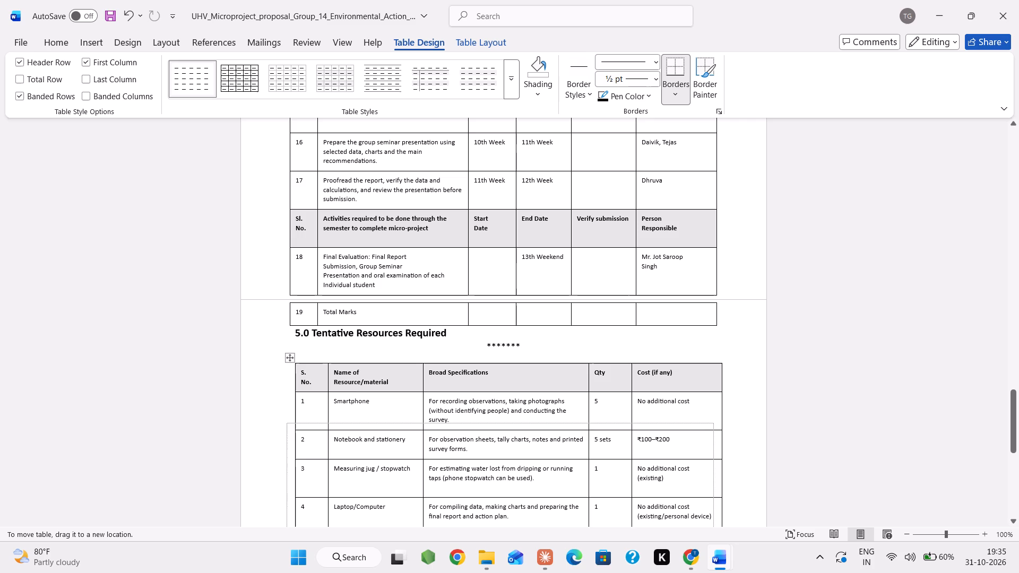
left_click_drag(281, 420, 281, 426)
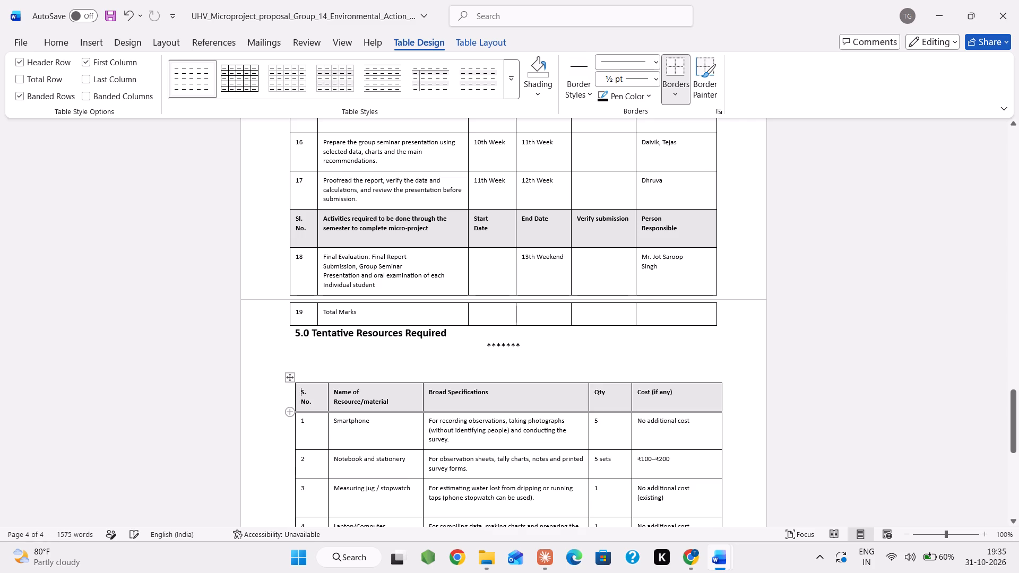
left_click_drag(290, 378, 281, 440)
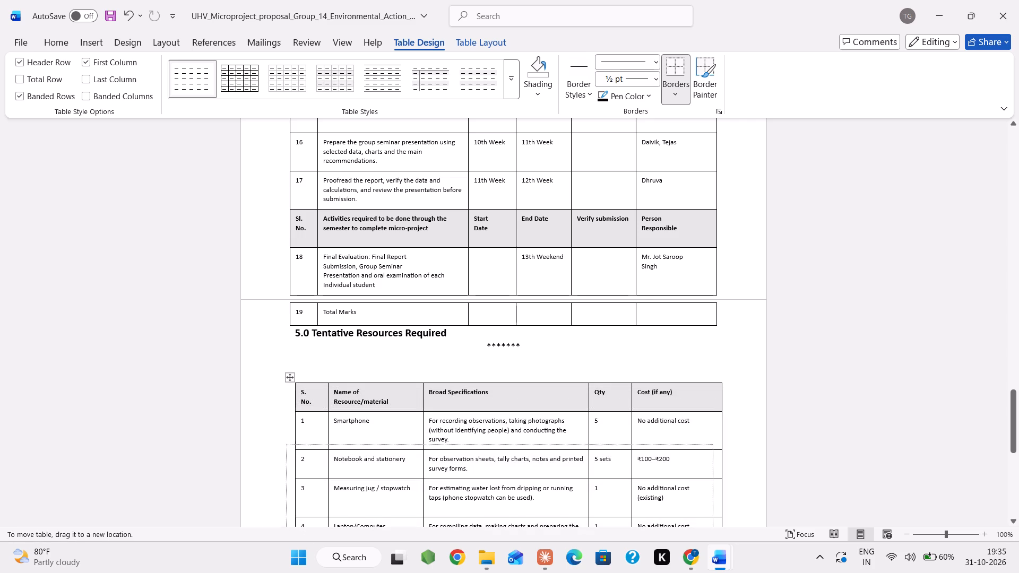
left_click_drag(281, 440, 281, 485)
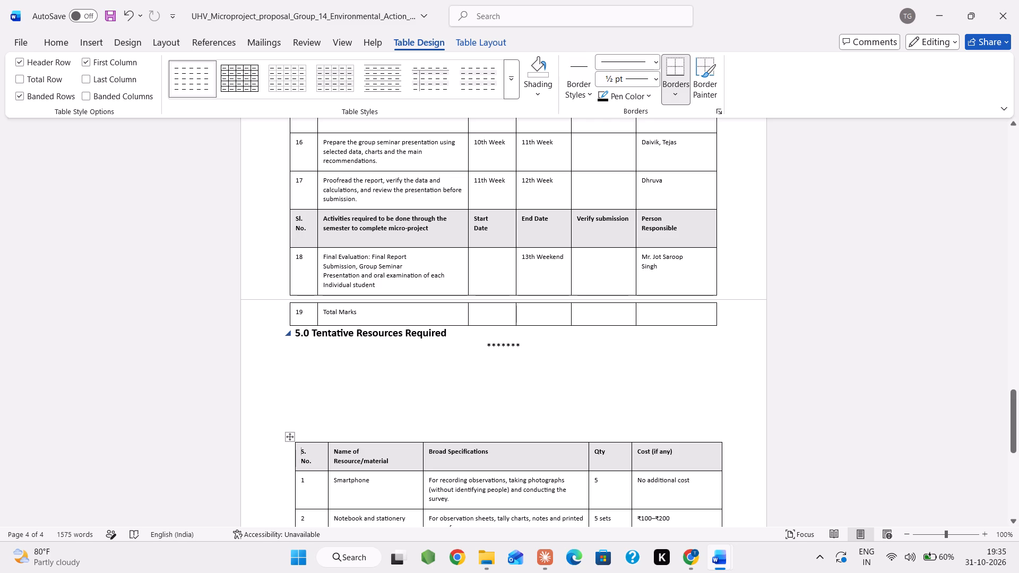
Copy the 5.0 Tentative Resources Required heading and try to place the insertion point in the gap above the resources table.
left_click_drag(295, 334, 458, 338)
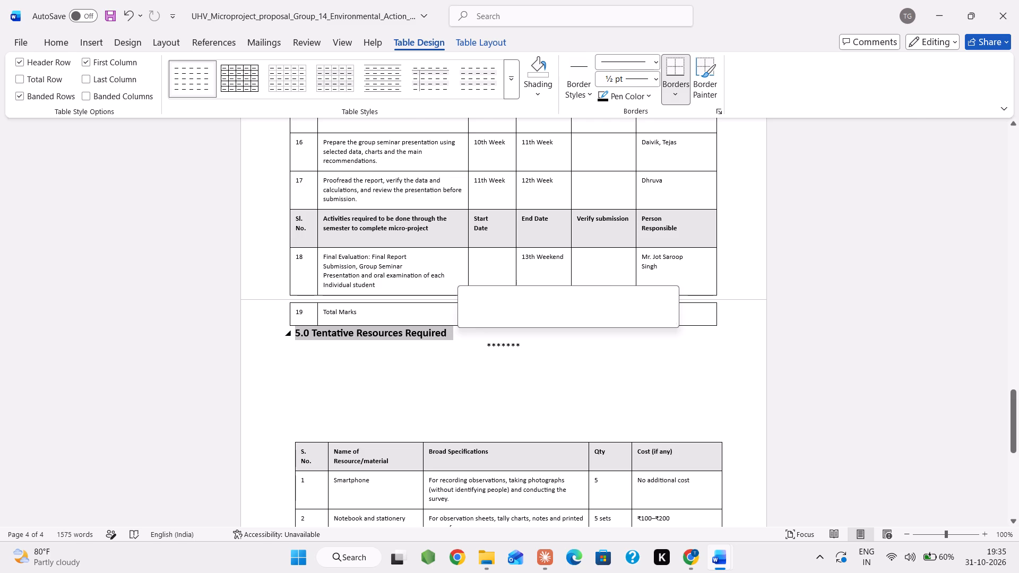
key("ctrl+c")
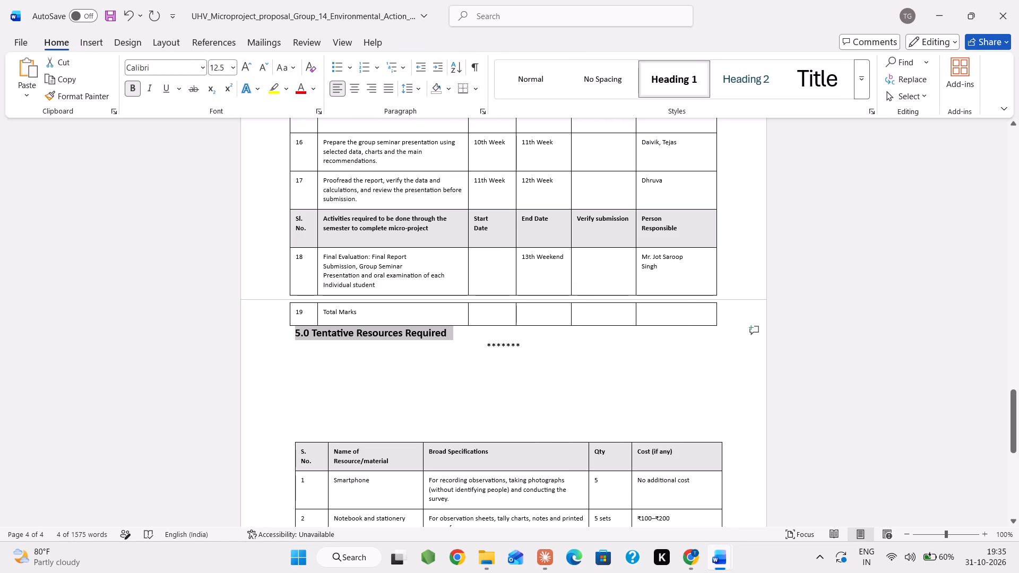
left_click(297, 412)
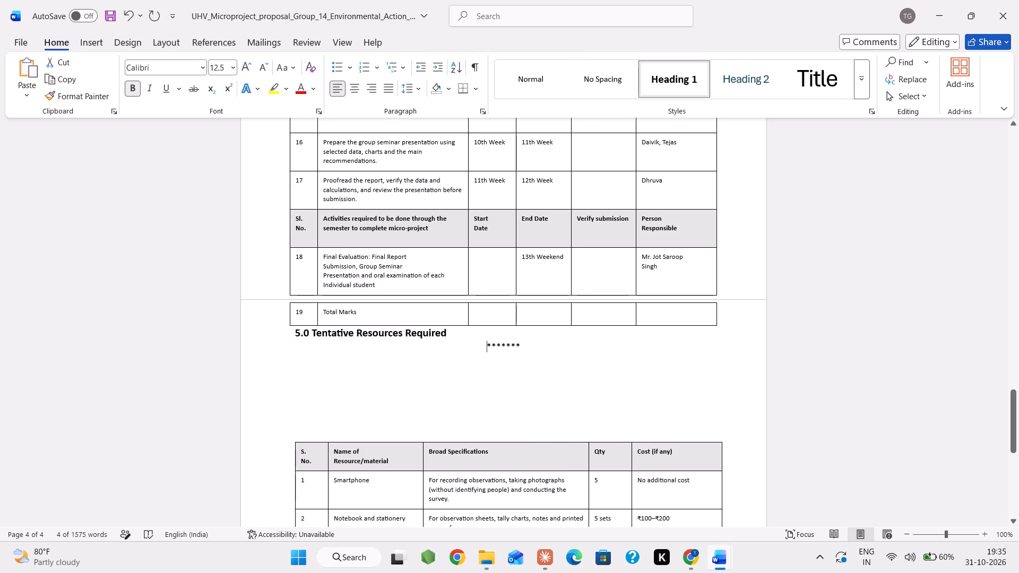
Move the resources table further down towards the foot of the last page, keeping it aligned with the left margin.
scroll(294, 415, "down", 2)
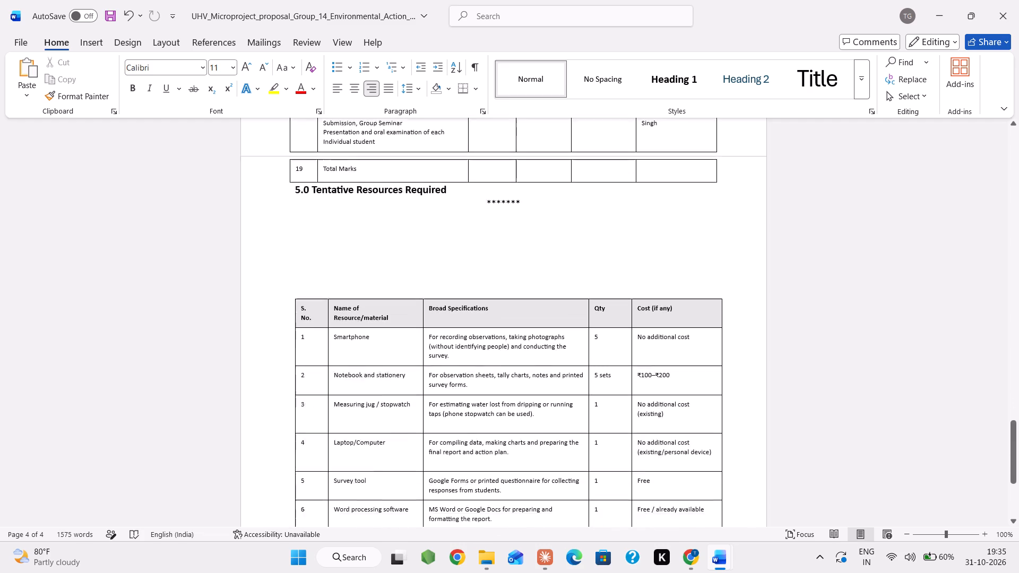
scroll(294, 415, "down", 3)
scroll(291, 214, "up", 1)
scroll(291, 214, "down", 1, "ctrl")
scroll(291, 214, "up", 1, "ctrl")
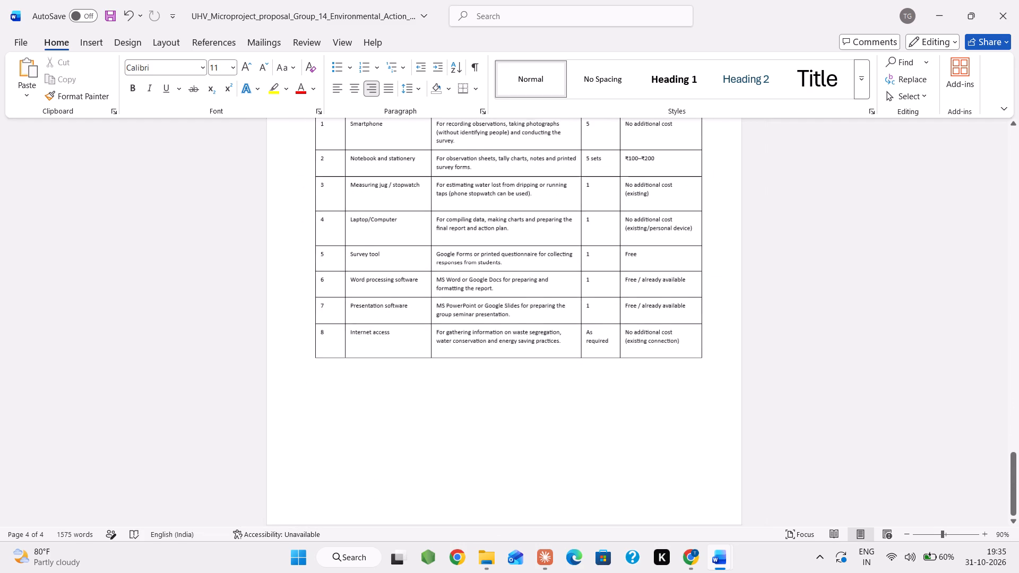
scroll(291, 214, "up", 1, "ctrl")
scroll(291, 214, "down", 4, "ctrl")
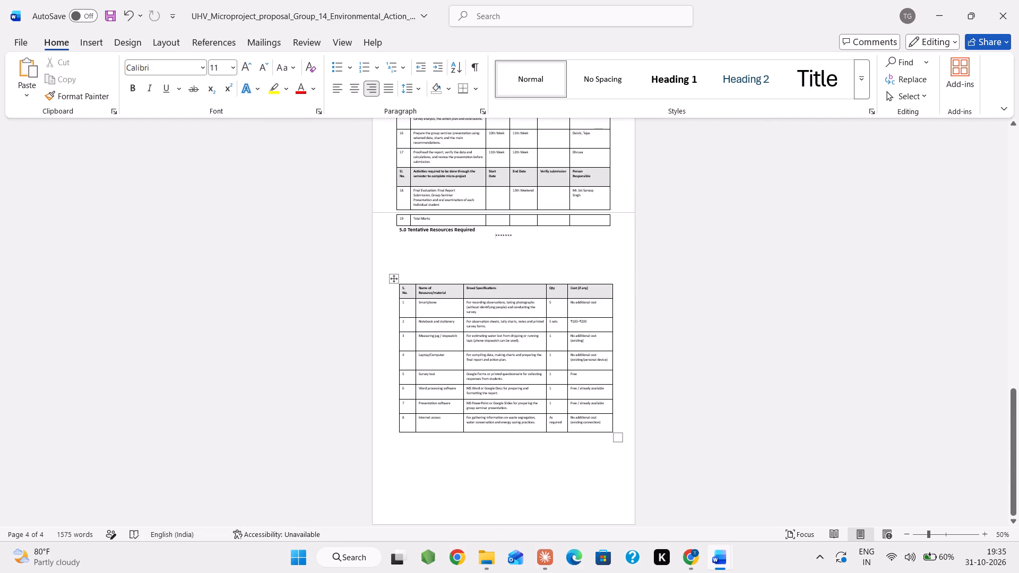
left_click_drag(394, 277, 382, 353)
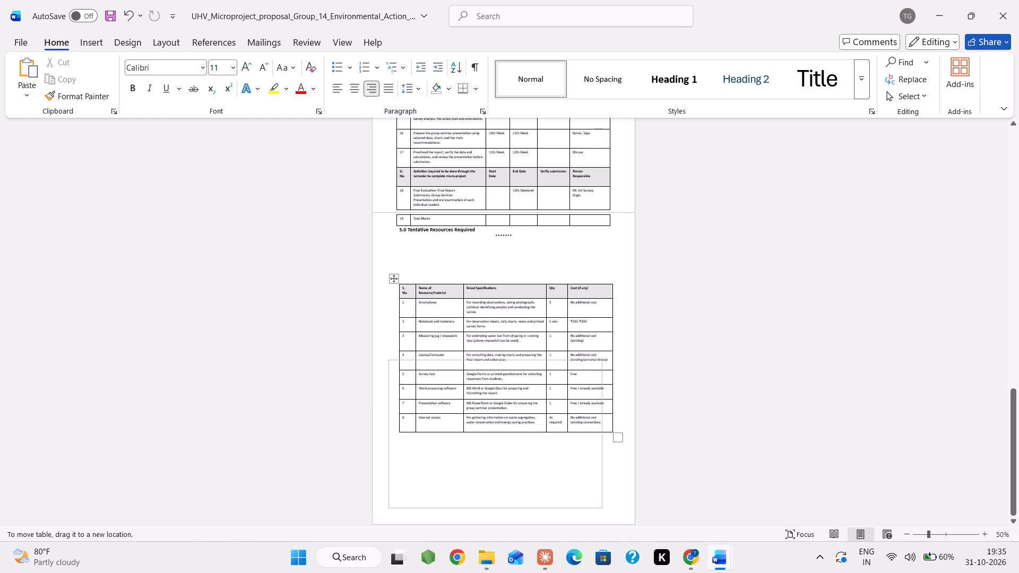
left_click_drag(382, 353, 393, 357)
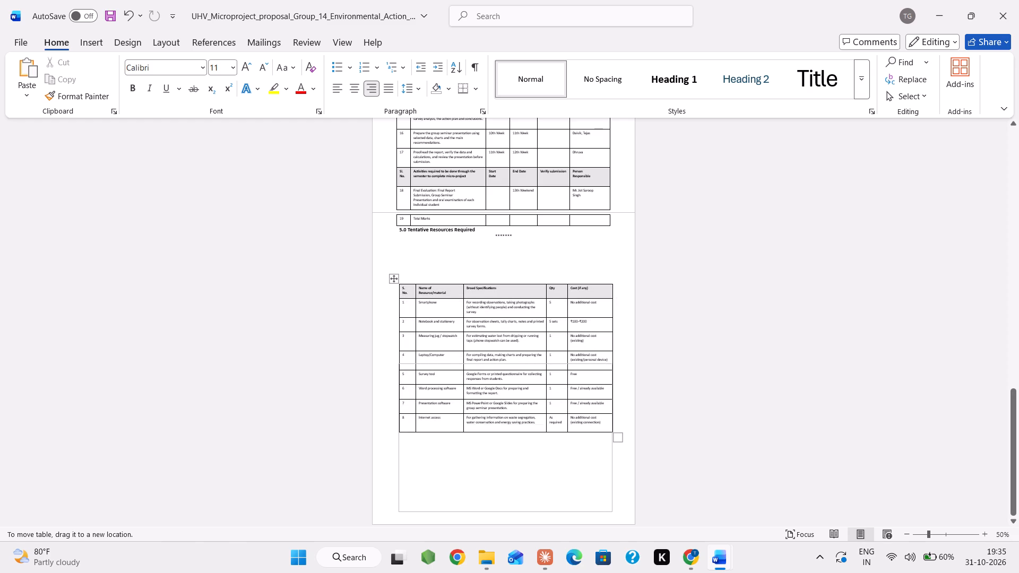
left_click_drag(393, 357, 392, 357)
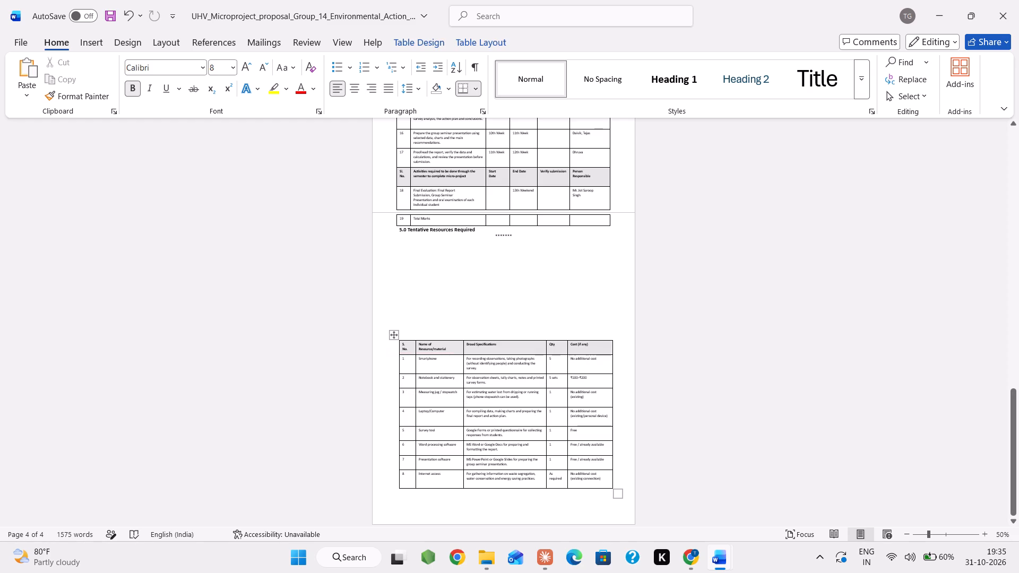
left_click_drag(393, 332, 387, 356)
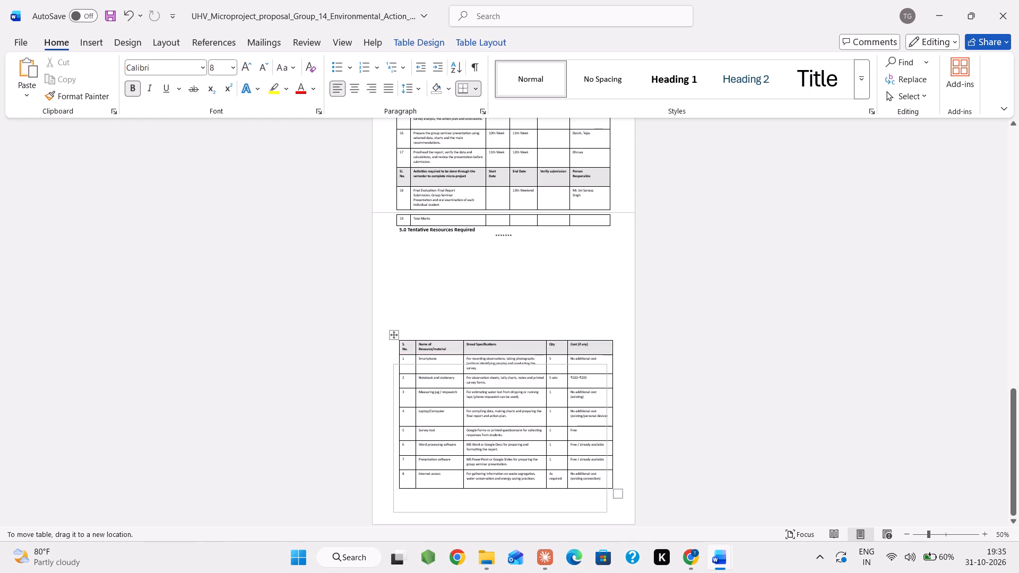
left_click_drag(387, 356, 392, 352)
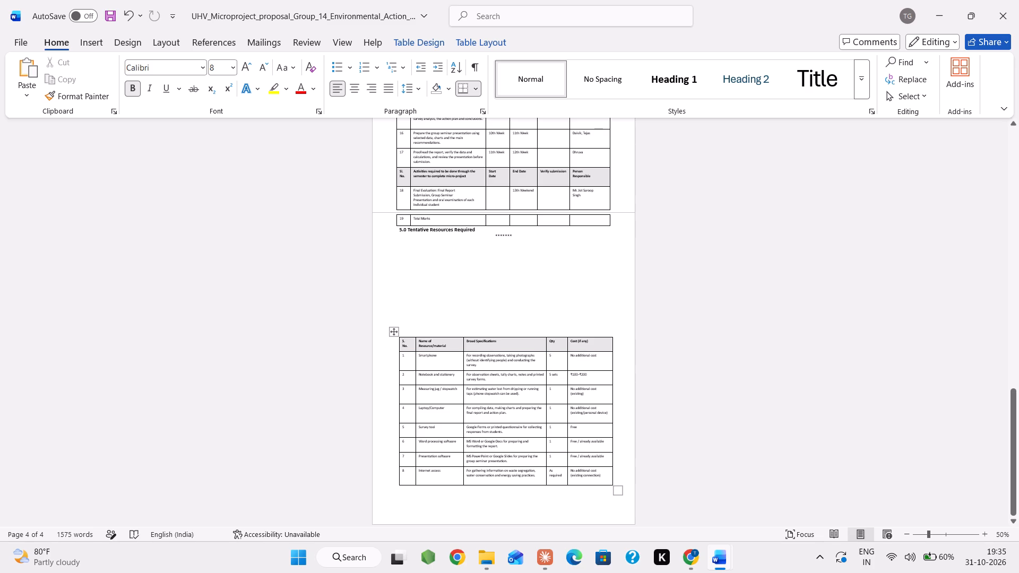
Enlarge the resources table slightly in width and height towards the foot of the page.
left_click_drag(619, 492, 619, 506)
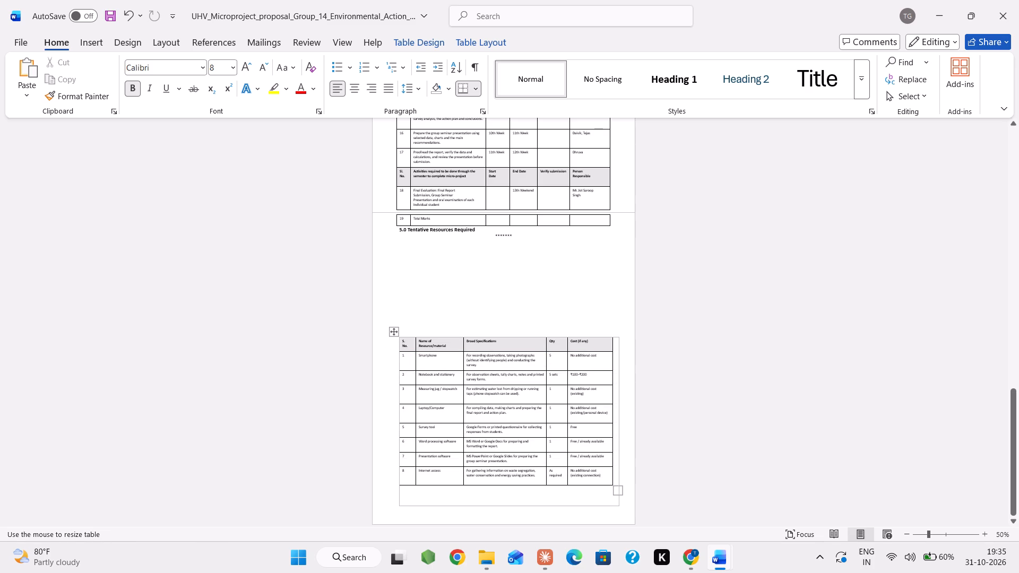
left_click_drag(619, 506, 616, 510)
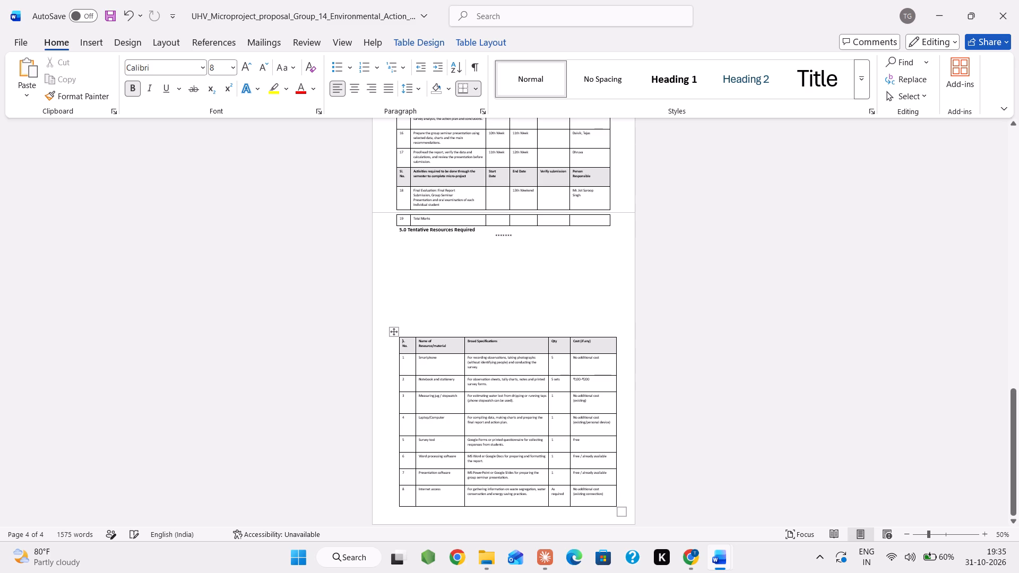
Reposition the enlarged resources table in the lower part of the last page, keeping room above it for a heading.
left_click(397, 331)
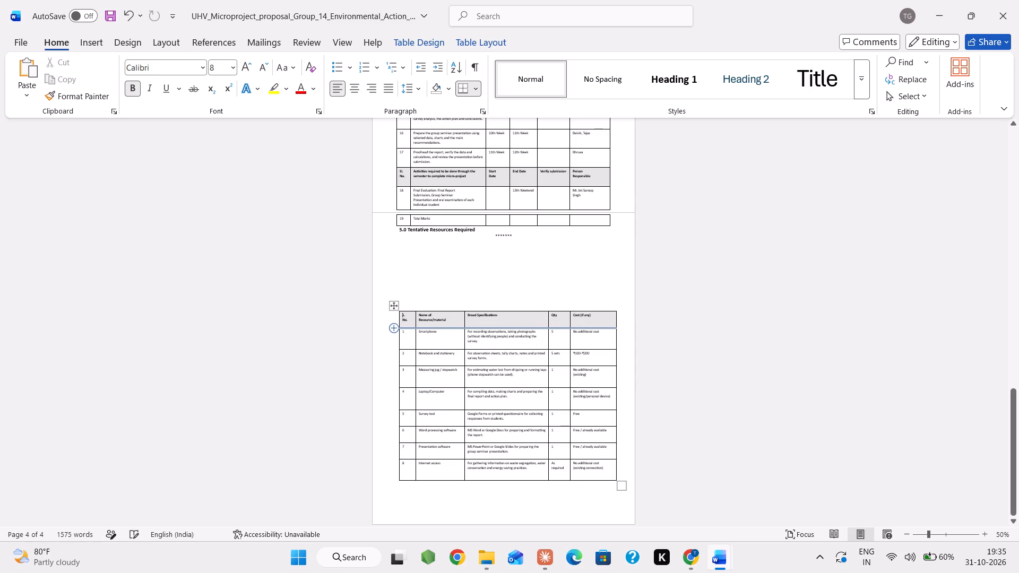
left_click_drag(393, 304, 393, 327)
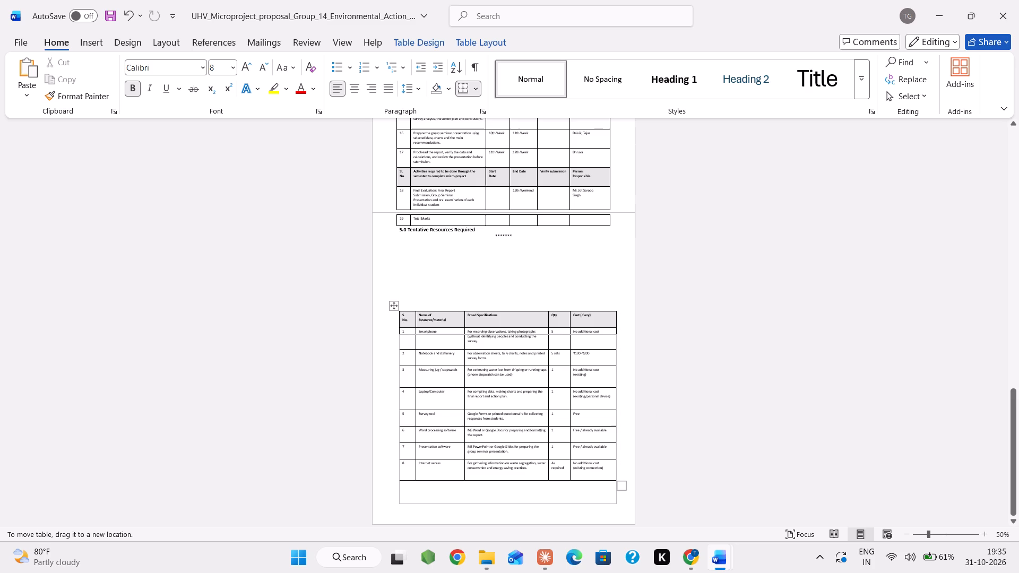
left_click_drag(393, 327, 392, 334)
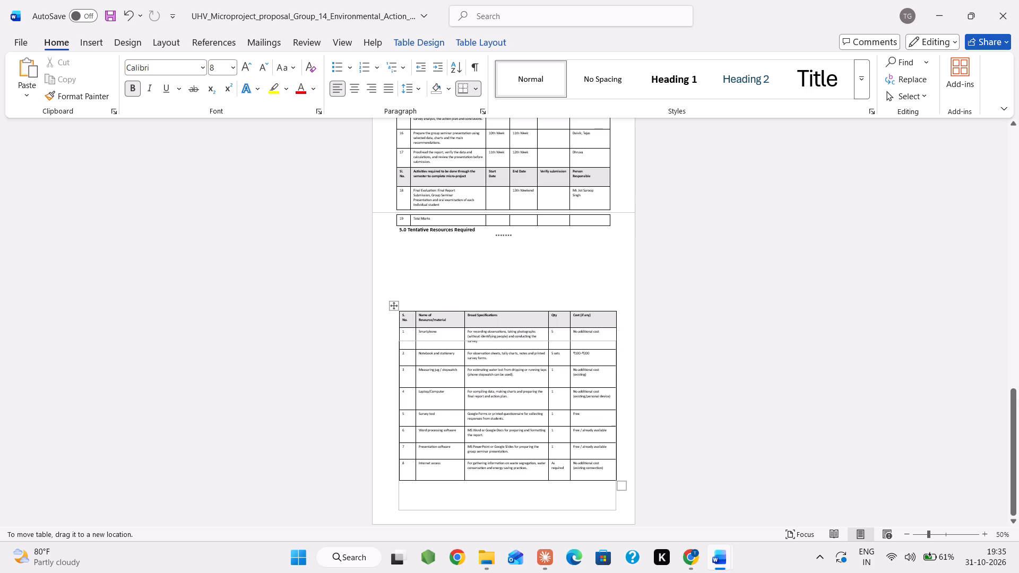
left_click_drag(392, 334, 392, 334)
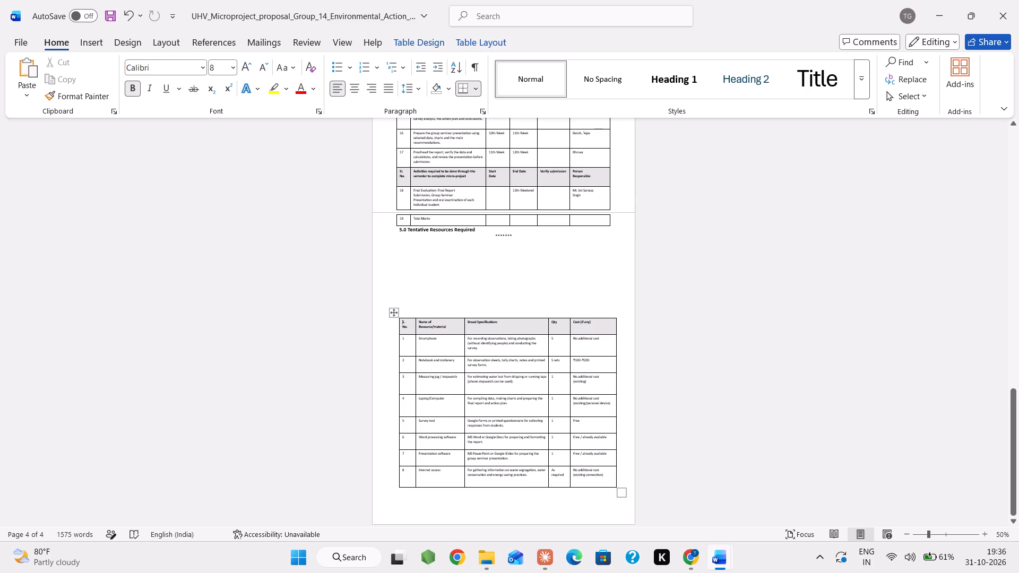
left_click_drag(395, 311, 392, 329)
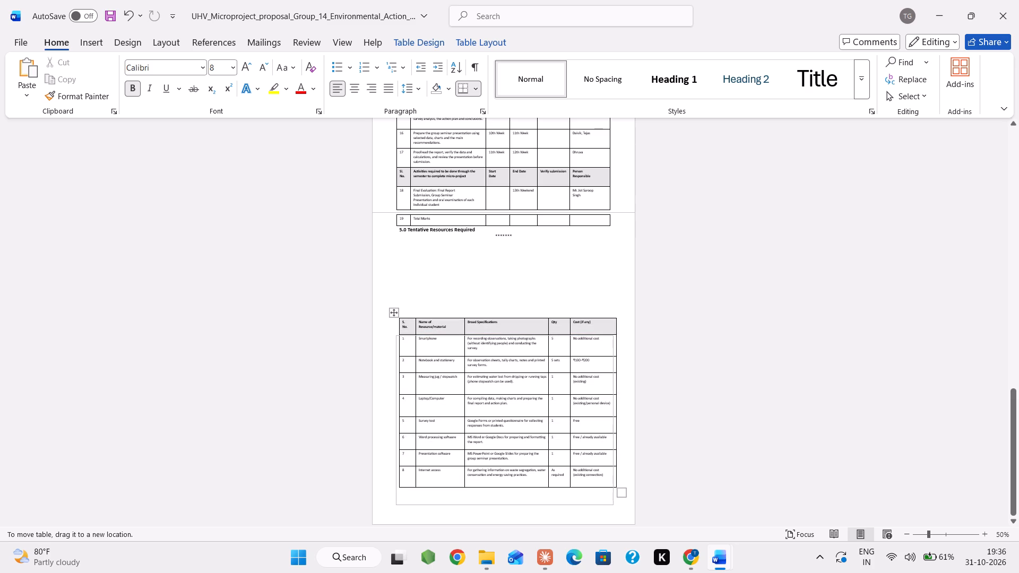
left_click_drag(392, 329, 393, 330)
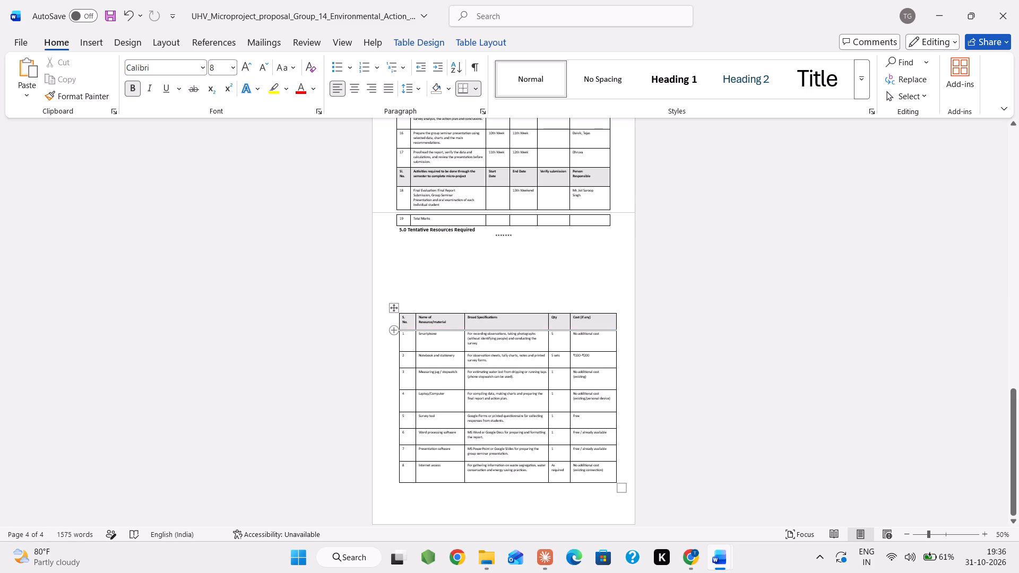
left_click_drag(393, 311, 393, 333)
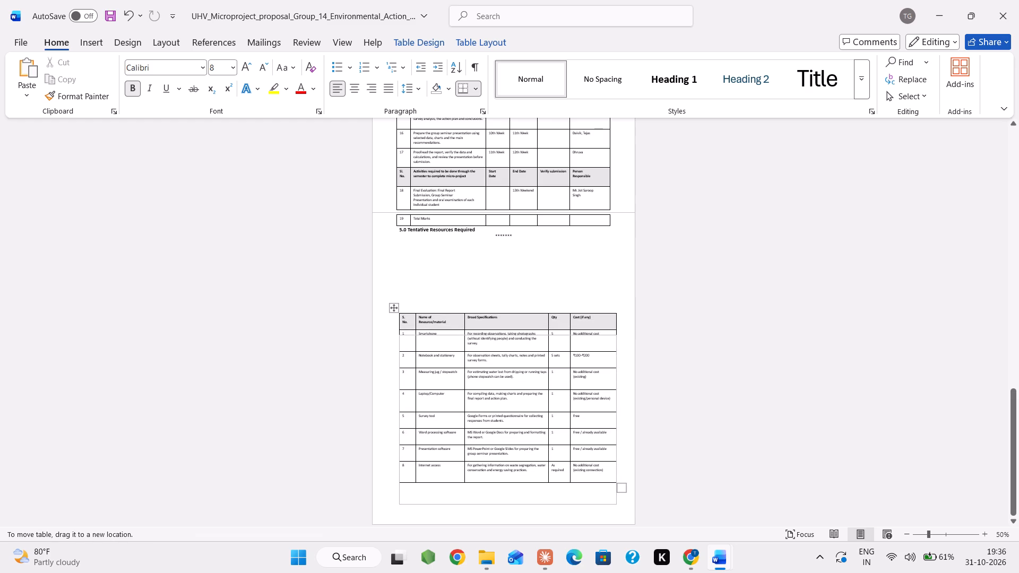
left_click_drag(393, 333, 393, 337)
Copy the 5.0 Tentative Resources Required heading and paste it in the gap directly above the resources table.
scroll(422, 274, "up", 1)
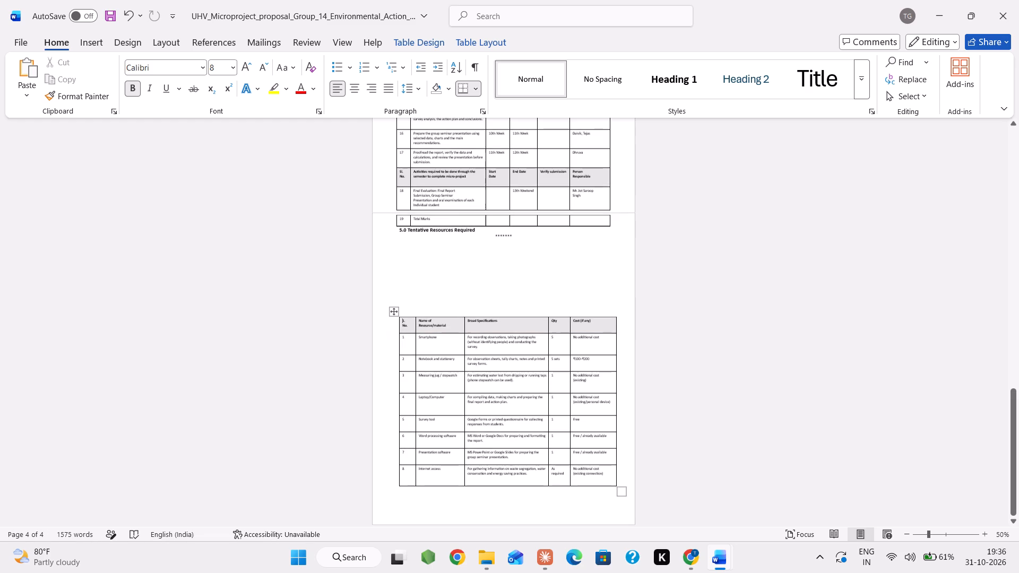
scroll(422, 274, "up", 2)
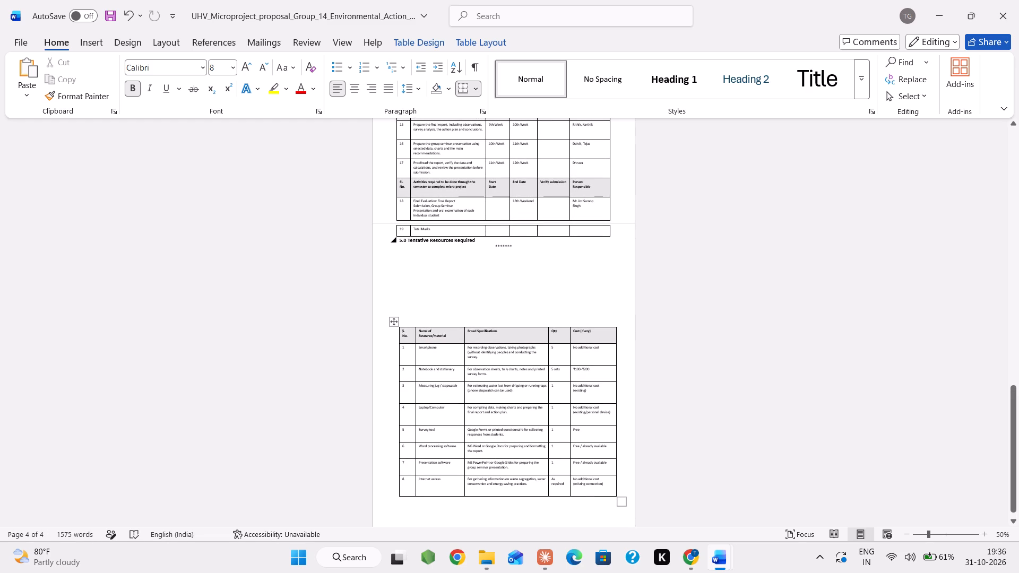
left_click_drag(488, 242, 396, 242)
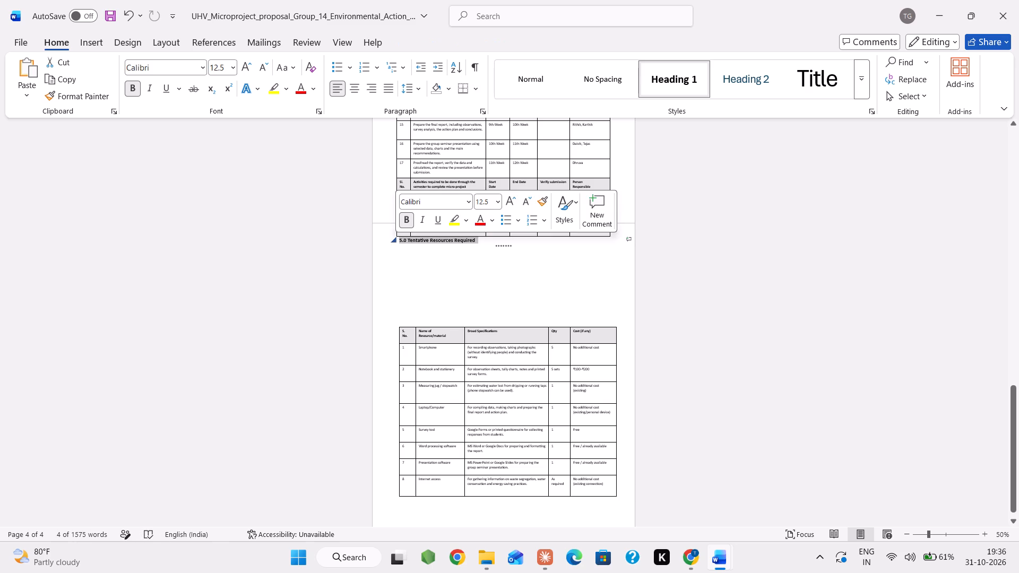
key("ctrl+c")
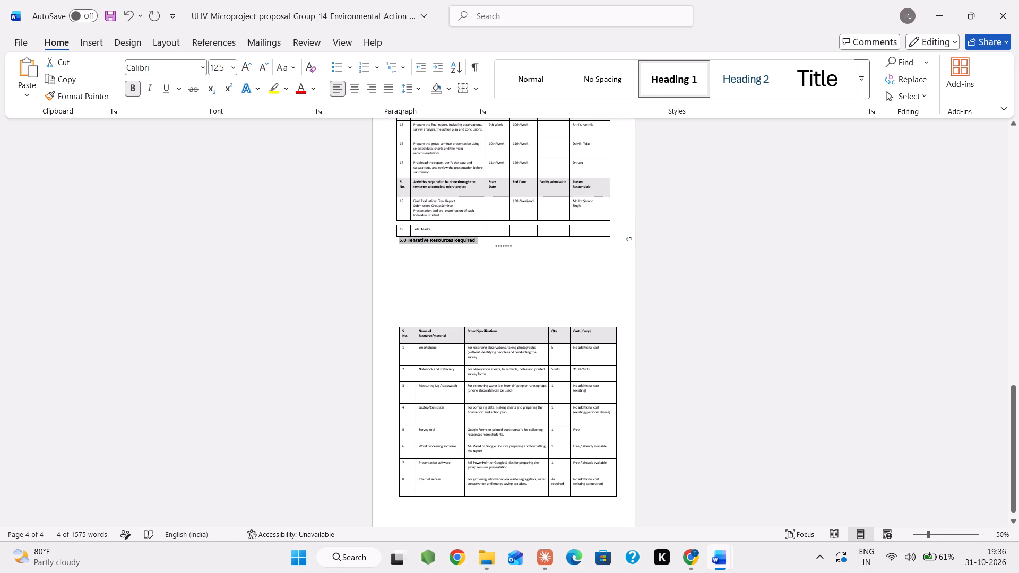
left_click(404, 308)
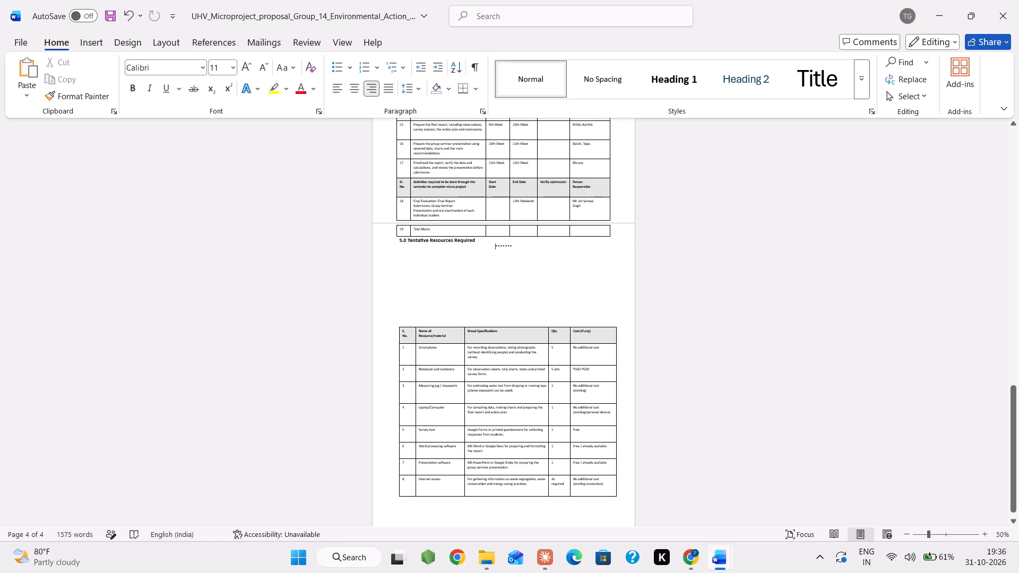
double_click(400, 311)
key("ctrl+v")
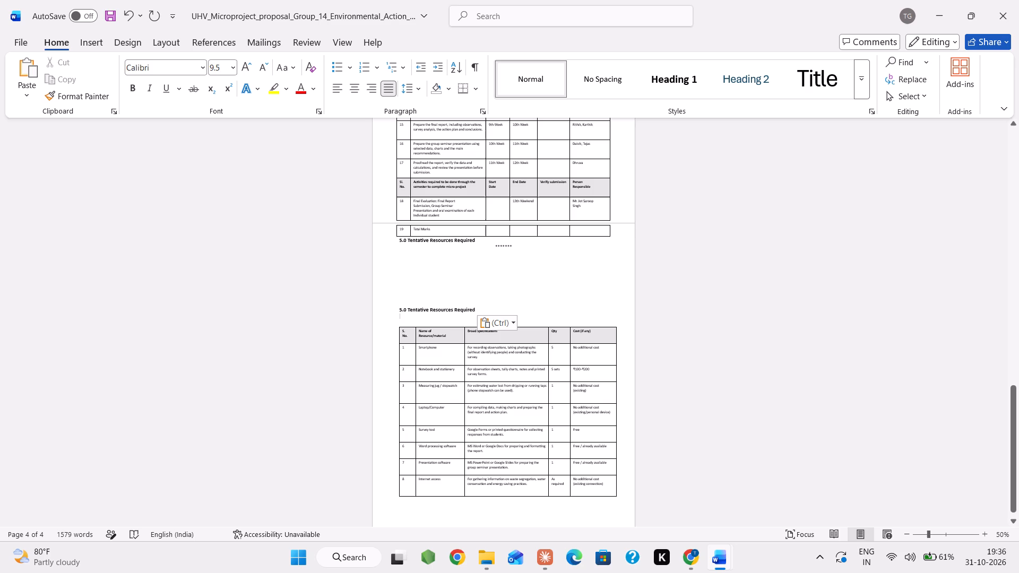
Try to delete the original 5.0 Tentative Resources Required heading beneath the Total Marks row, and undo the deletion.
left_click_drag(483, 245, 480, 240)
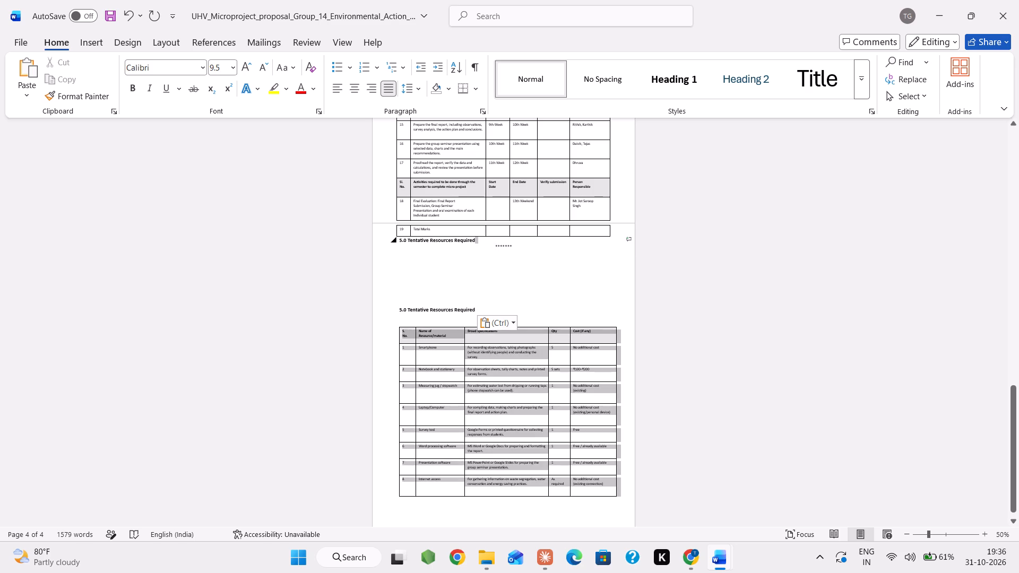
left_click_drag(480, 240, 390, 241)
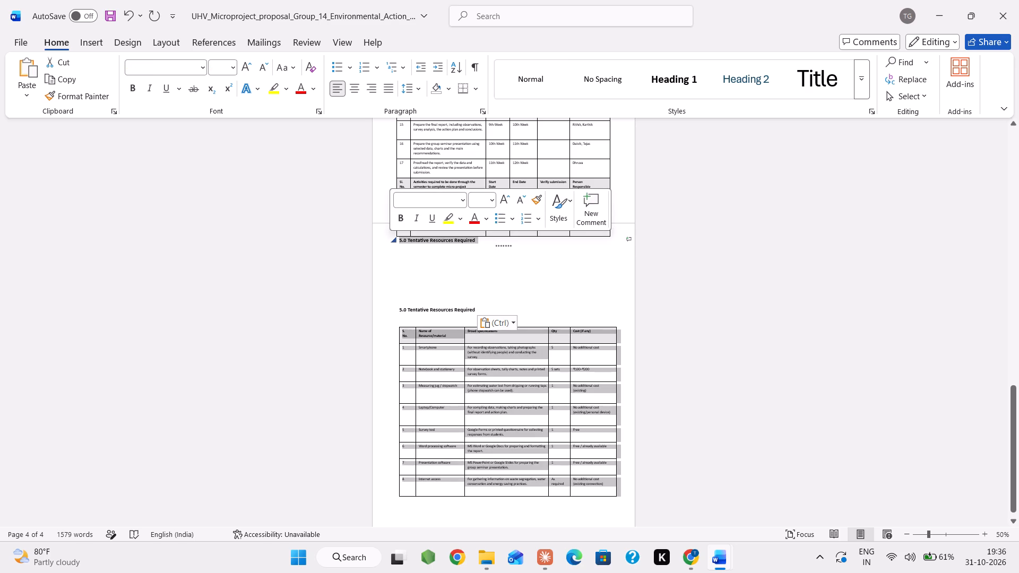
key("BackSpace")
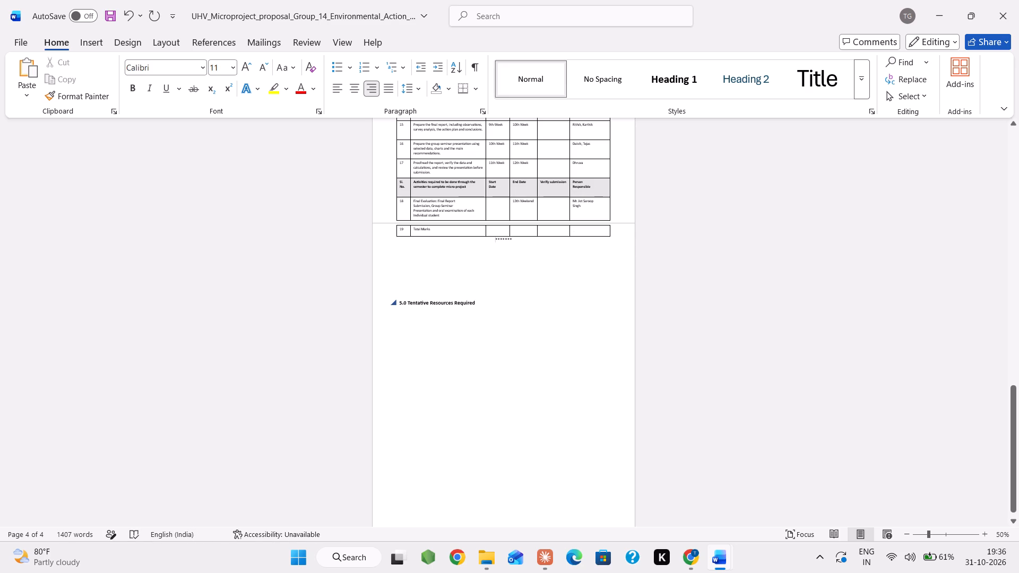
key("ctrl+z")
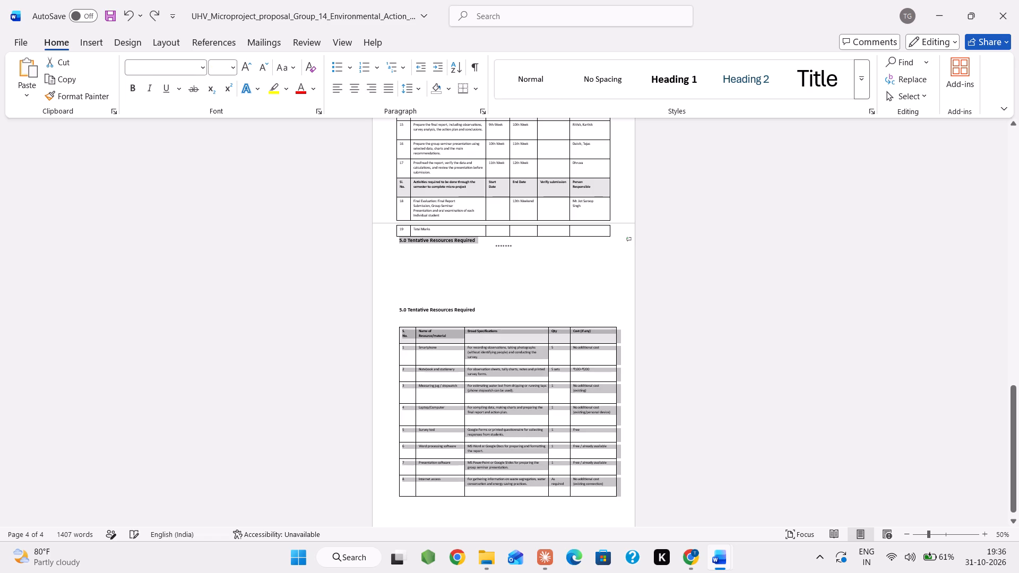
Move the original 5.0 Tentative Resources Required heading from beneath the Total Marks row into the resources table's first header cell.
left_click_drag(474, 273, 478, 236)
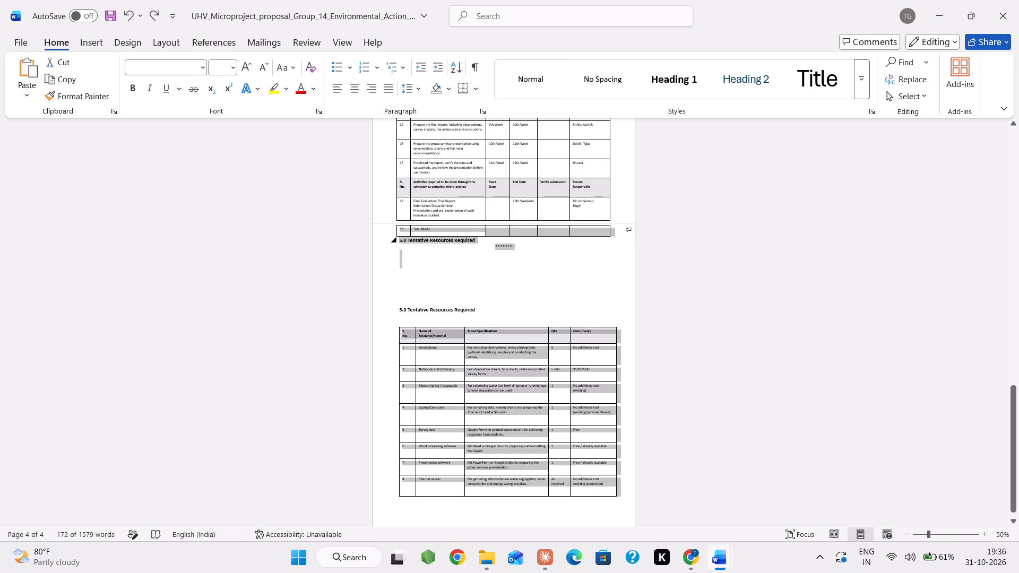
left_click_drag(478, 236, 478, 242)
left_click(478, 242)
left_click_drag(478, 242, 481, 237)
left_click_drag(481, 237, 445, 237)
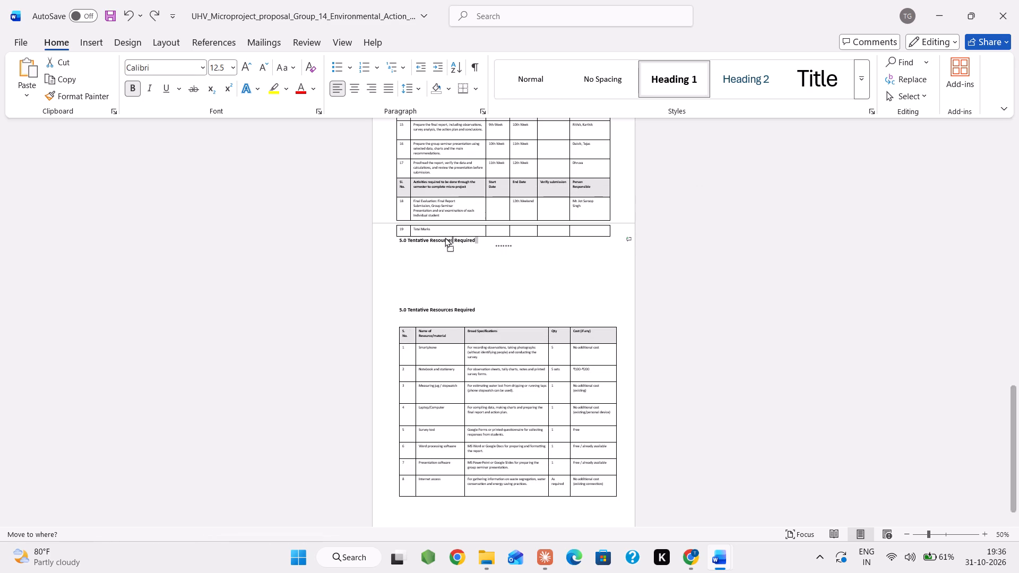
left_click_drag(445, 237, 397, 238)
left_click_drag(397, 238, 426, 238)
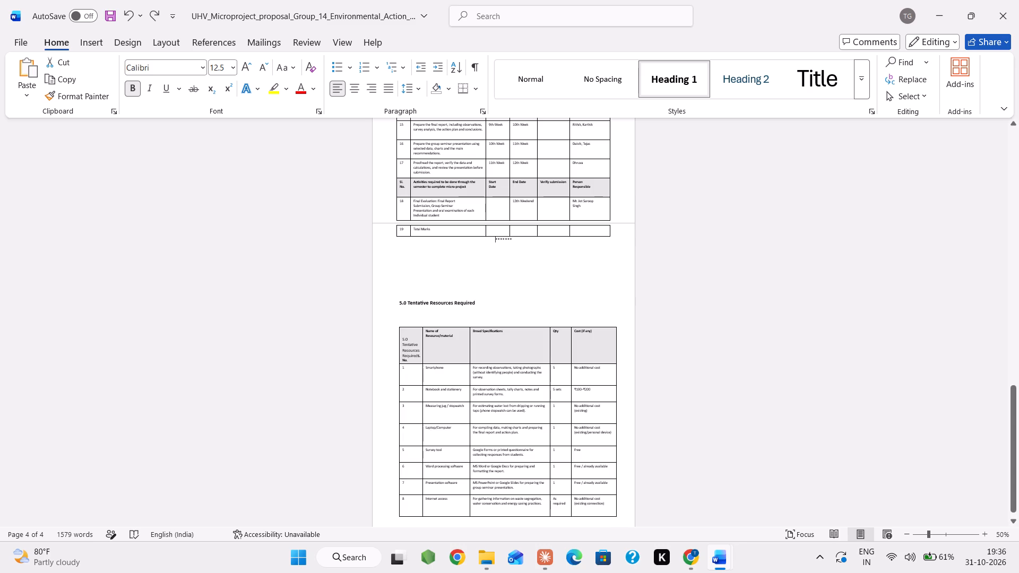
left_click_drag(426, 238, 447, 263)
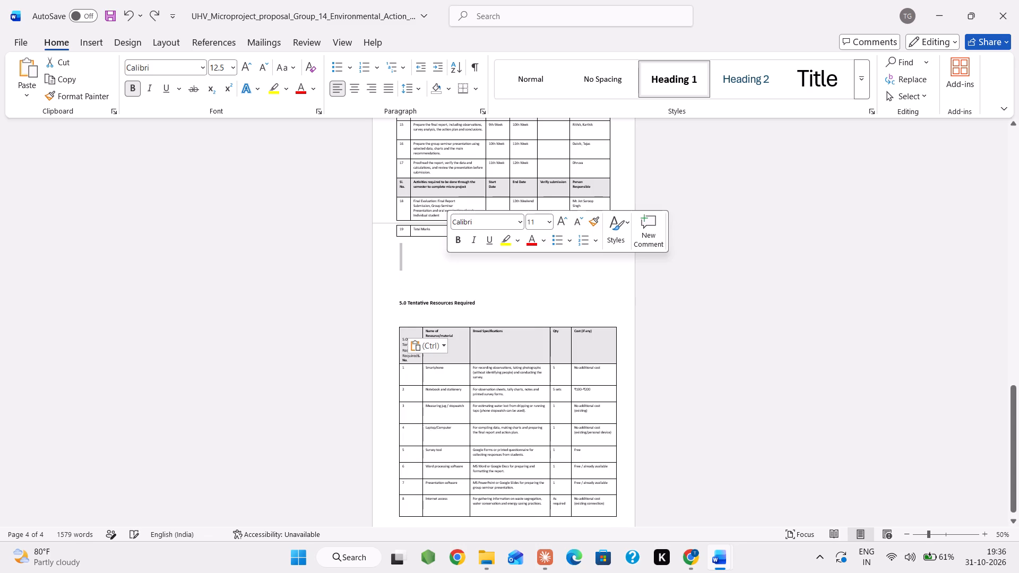
left_click(424, 257)
Enlarge the 4.0 Proposed Action Plan table slightly in width and height from its bottom corner by the Total Marks row.
scroll(445, 257, "up", 1)
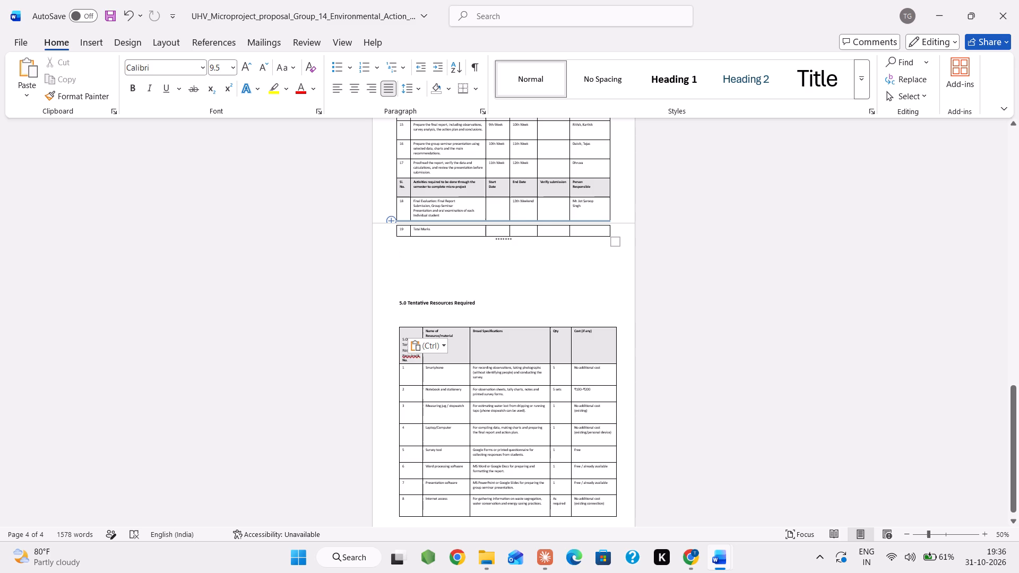
scroll(391, 228, "up", 2)
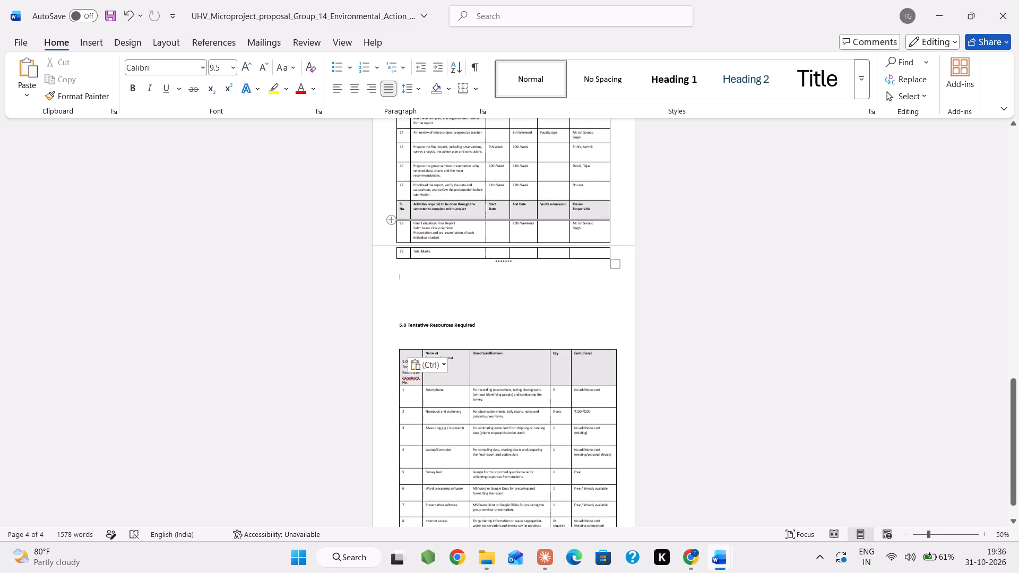
scroll(391, 228, "up", 3)
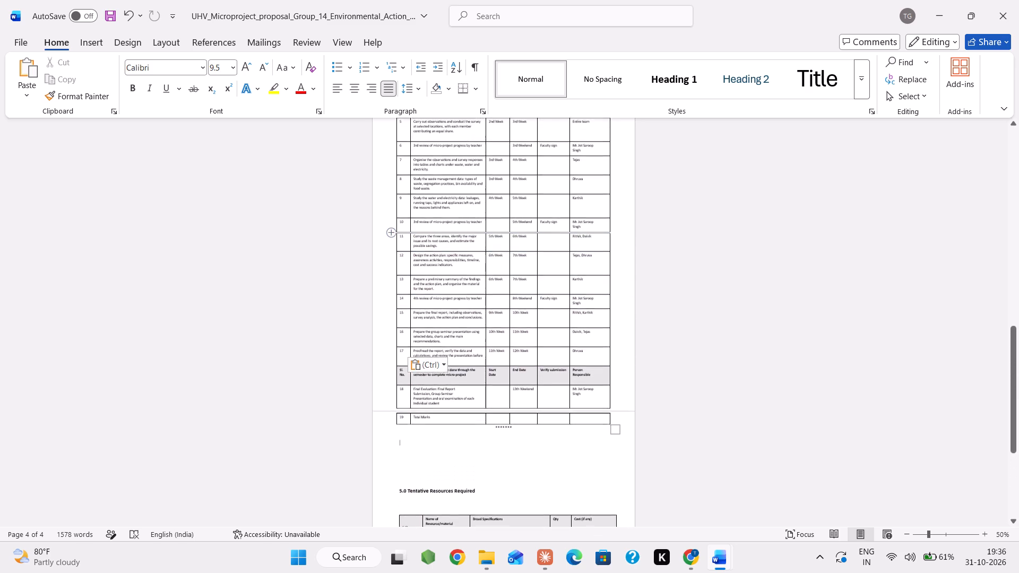
scroll(391, 228, "up", 3)
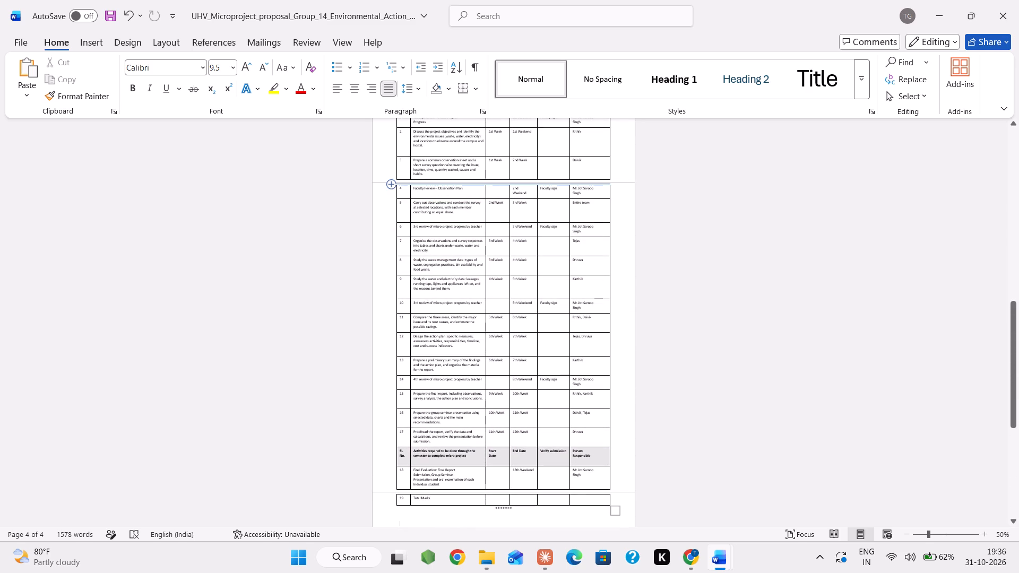
left_click(391, 185)
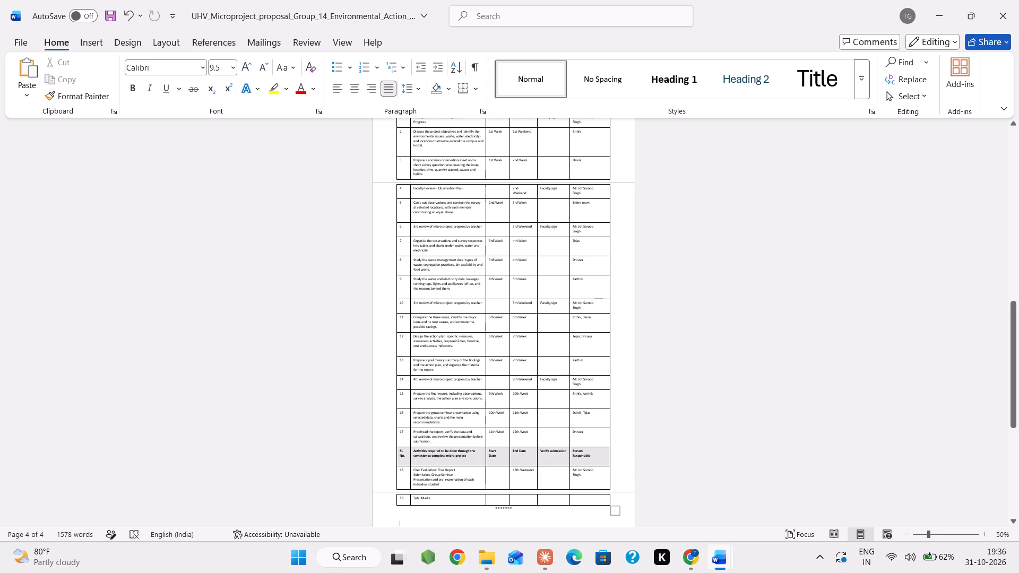
left_click(615, 508)
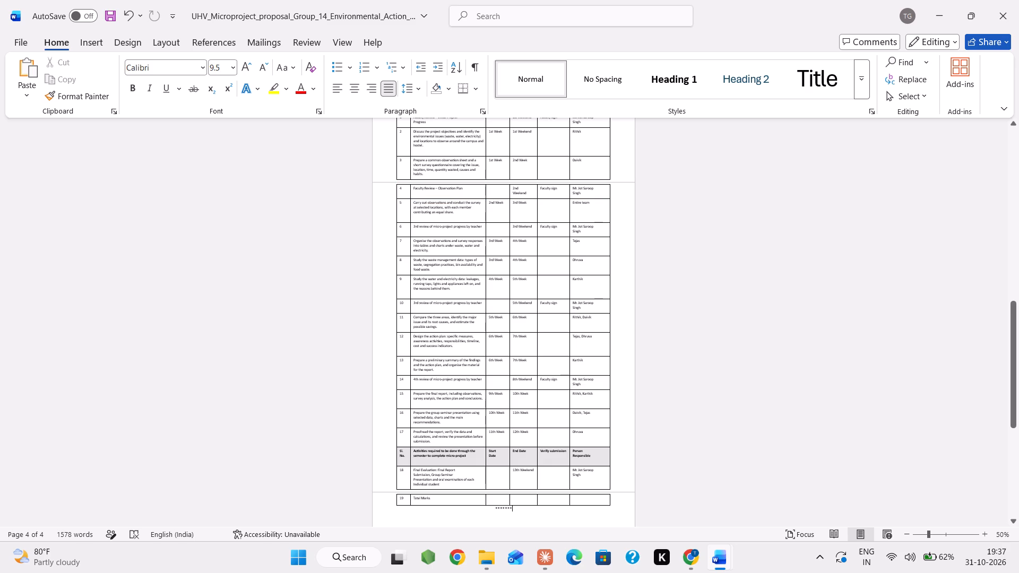
left_click(612, 503)
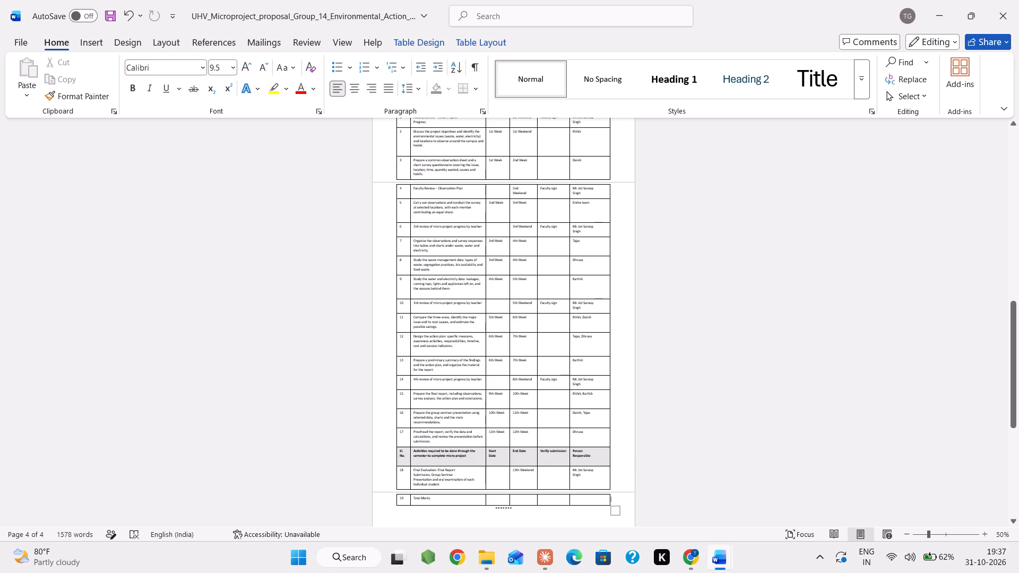
left_click_drag(616, 511, 618, 528)
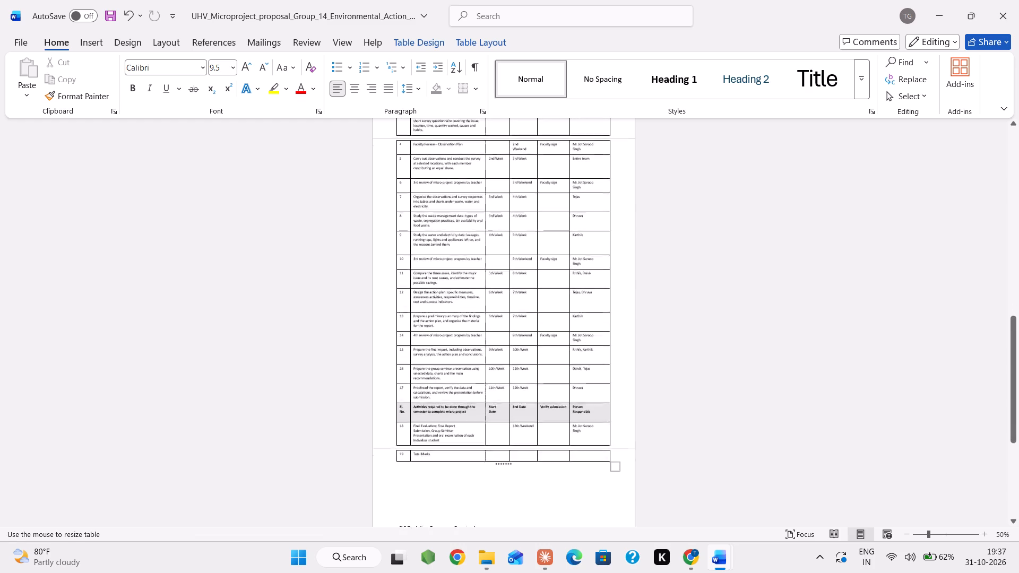
left_click_drag(618, 528, 618, 446)
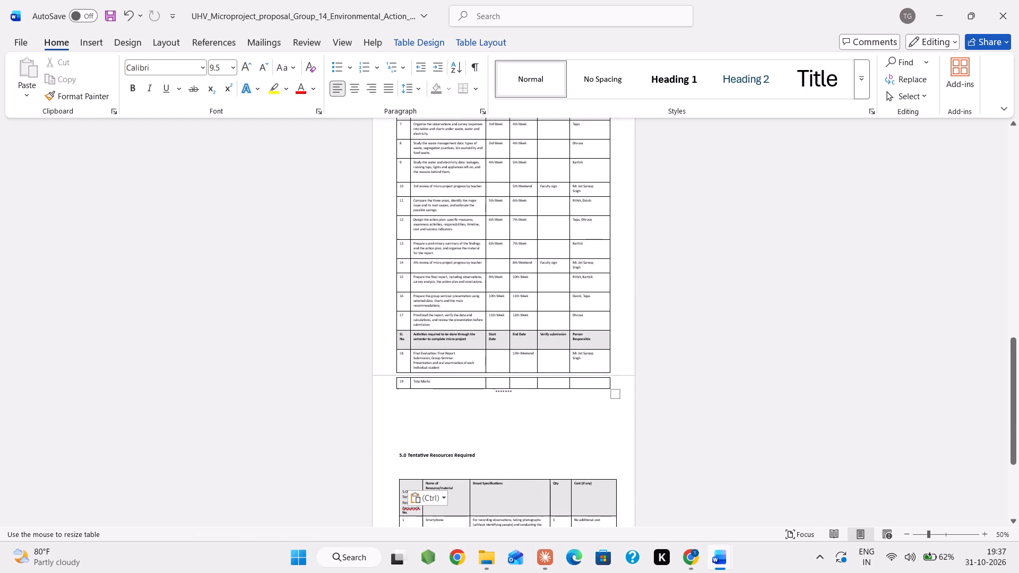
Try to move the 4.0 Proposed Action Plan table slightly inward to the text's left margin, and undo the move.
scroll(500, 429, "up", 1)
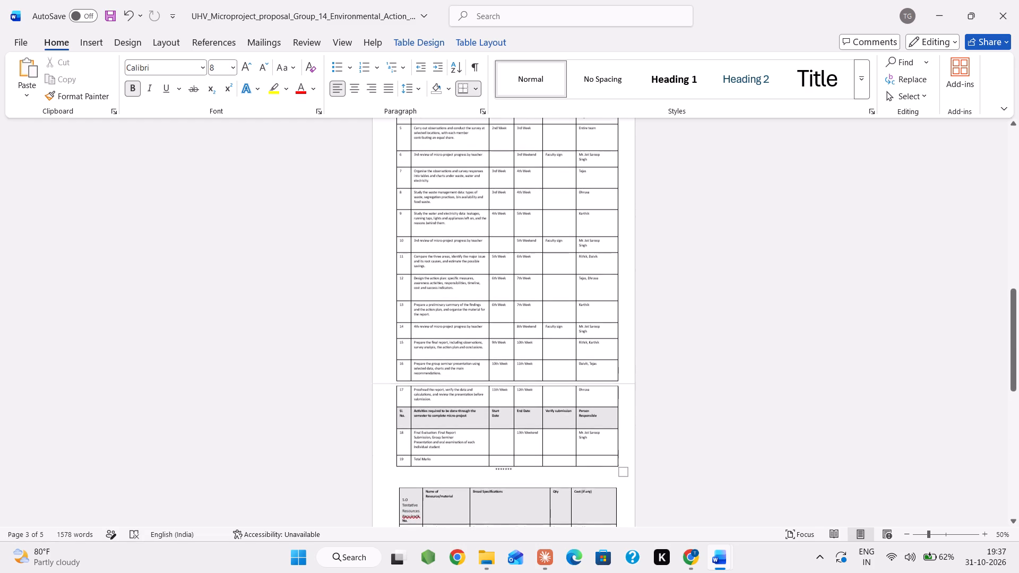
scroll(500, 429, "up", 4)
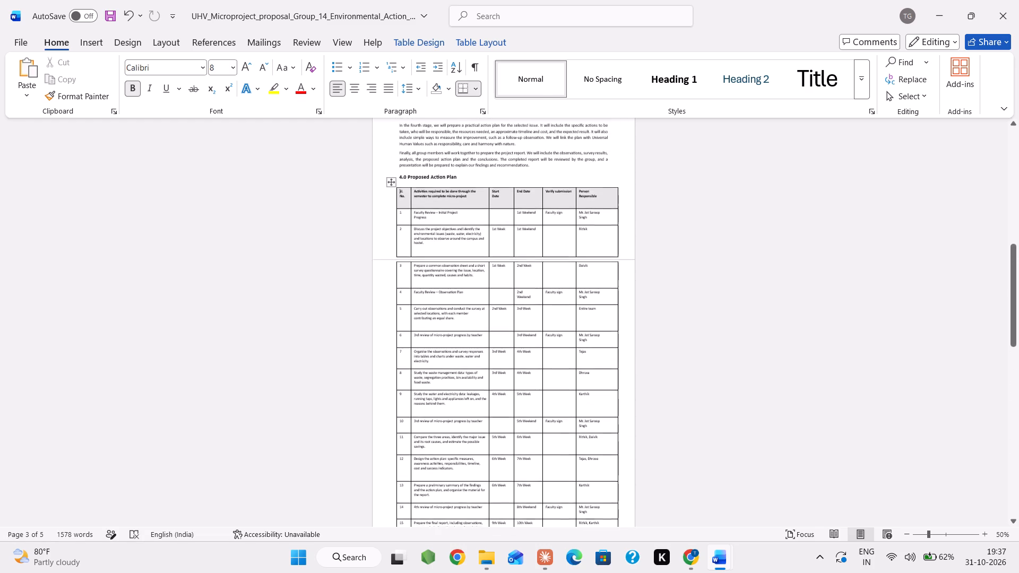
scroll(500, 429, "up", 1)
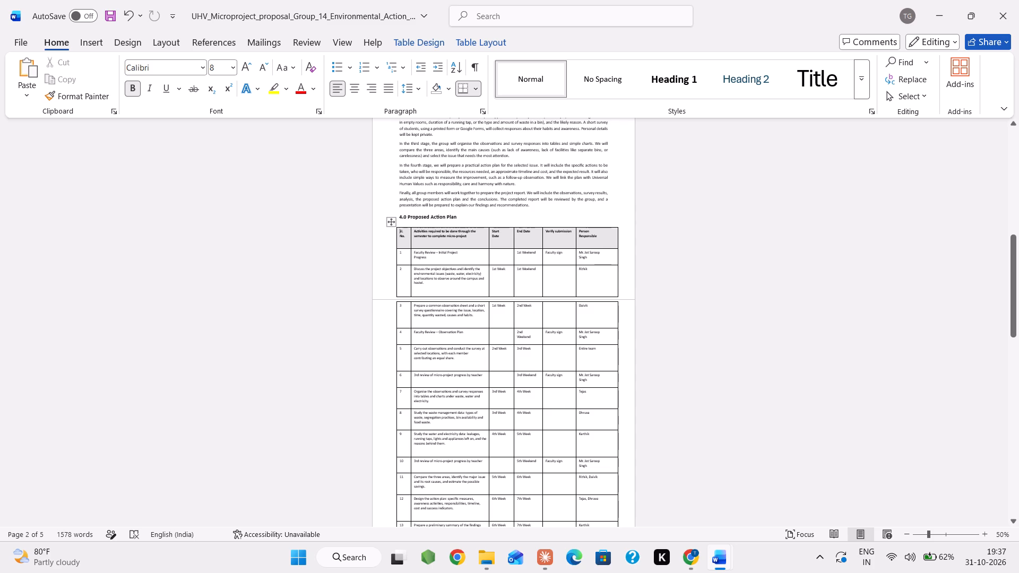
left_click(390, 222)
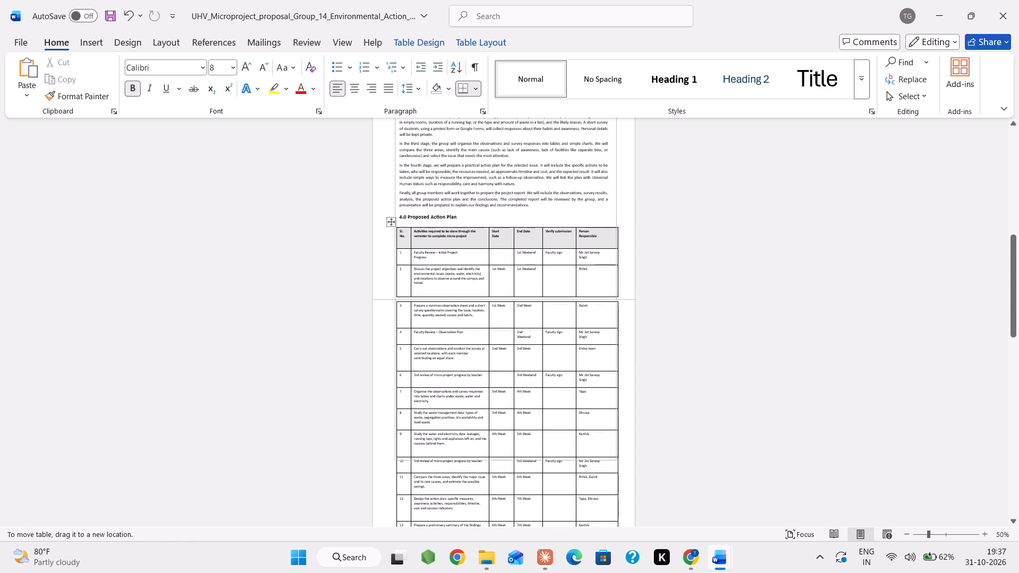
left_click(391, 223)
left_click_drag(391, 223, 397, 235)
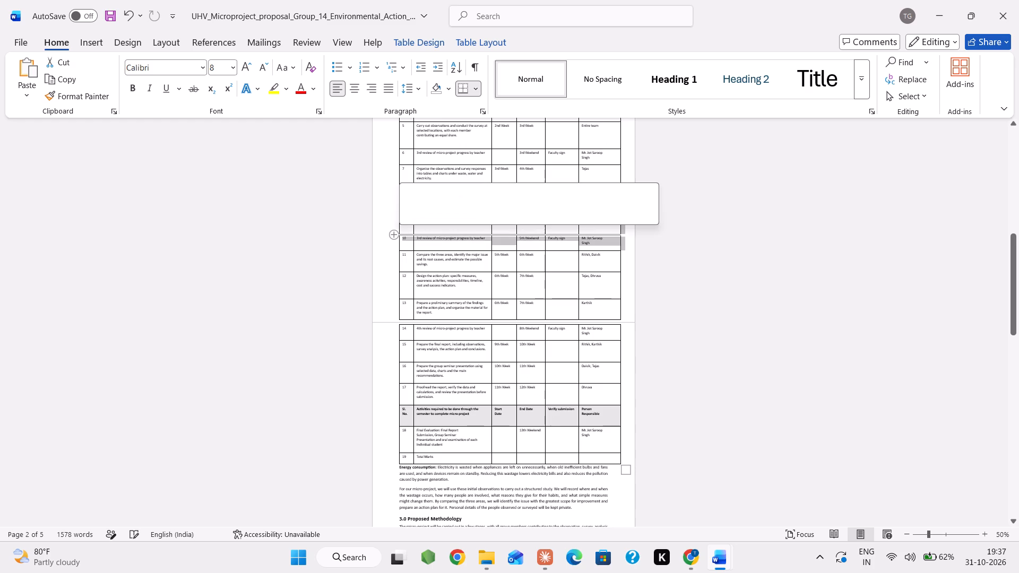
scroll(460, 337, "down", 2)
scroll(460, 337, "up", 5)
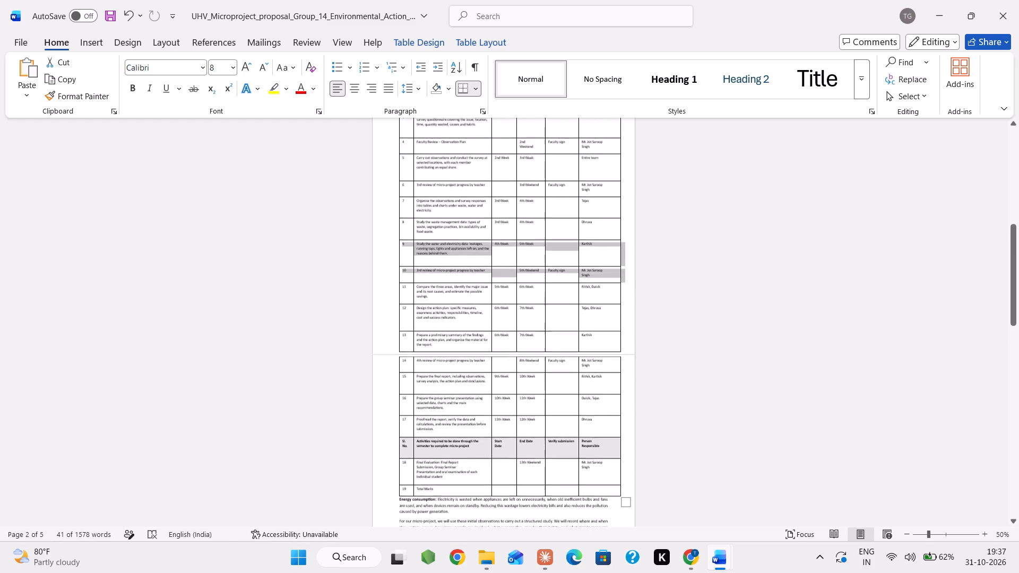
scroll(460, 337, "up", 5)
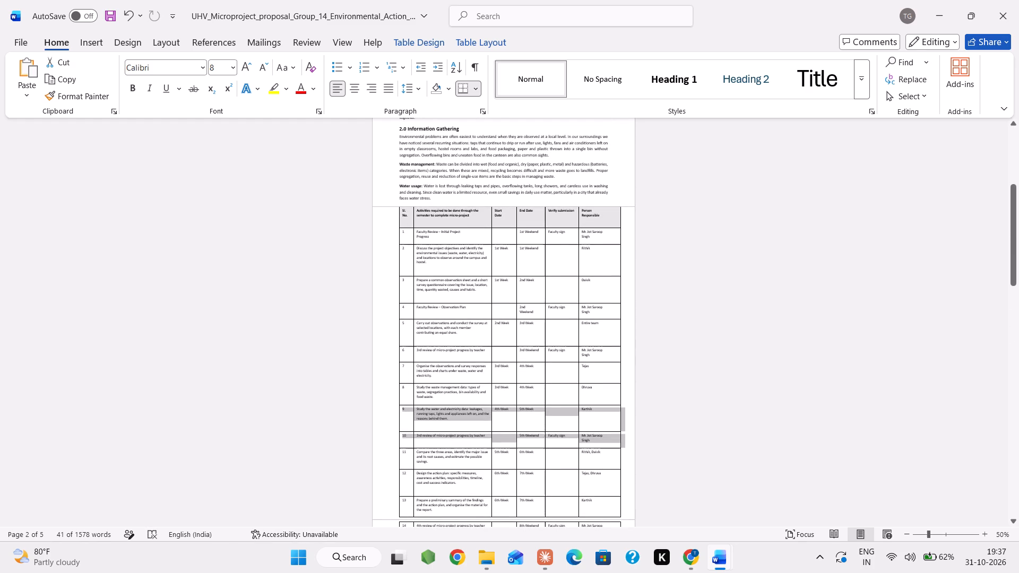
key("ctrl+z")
Examine how the enlarged action plan table, the resources table and the 5.0 heading are laid out across the last pages.
scroll(411, 398, "down", 1)
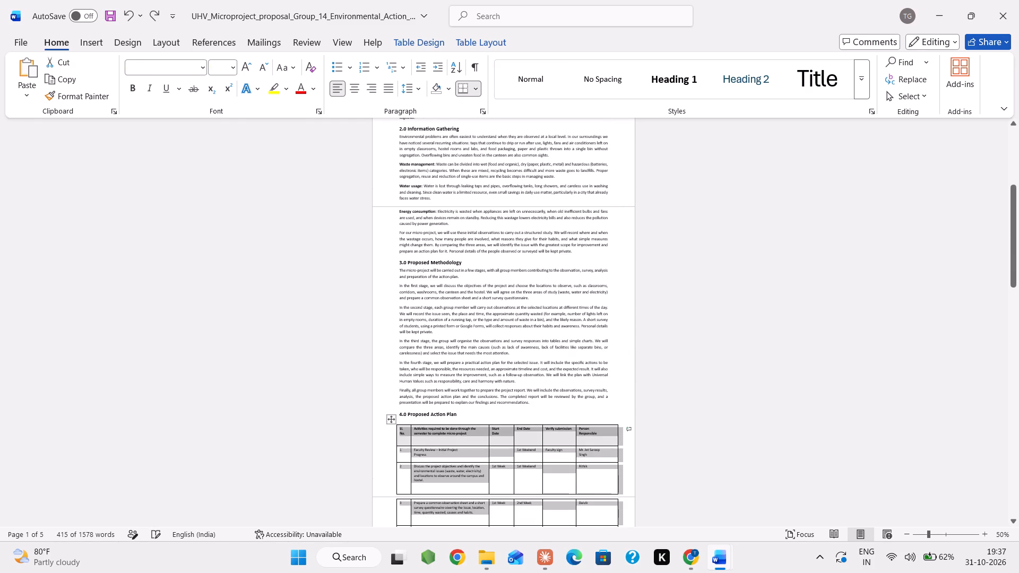
scroll(411, 398, "down", 7)
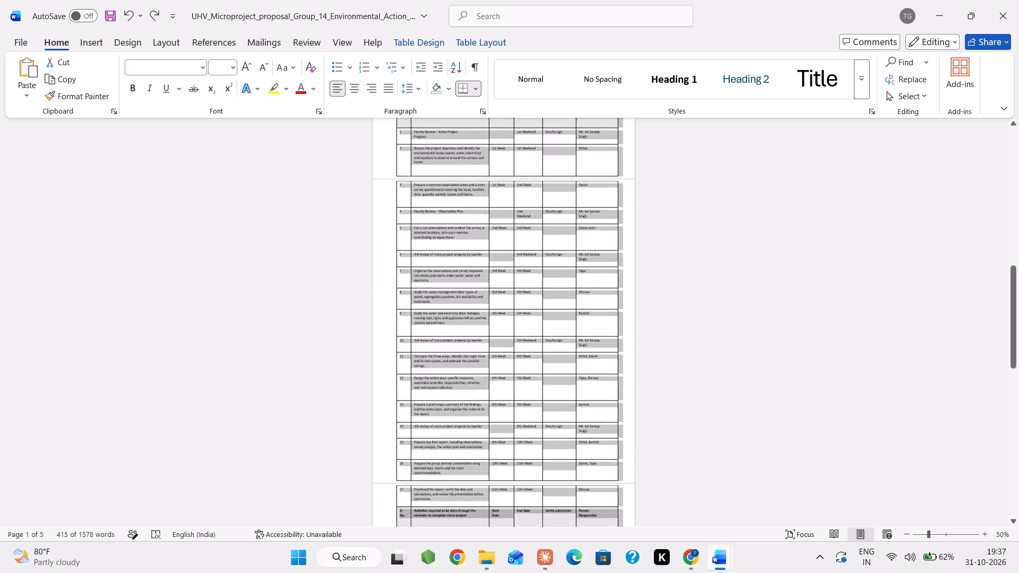
scroll(411, 398, "down", 8)
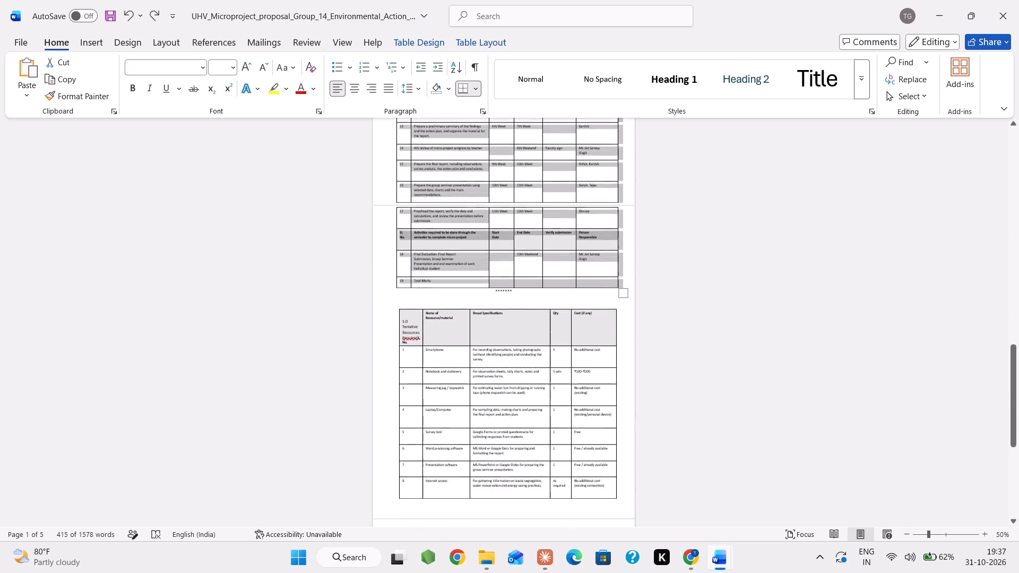
scroll(411, 398, "down", 3)
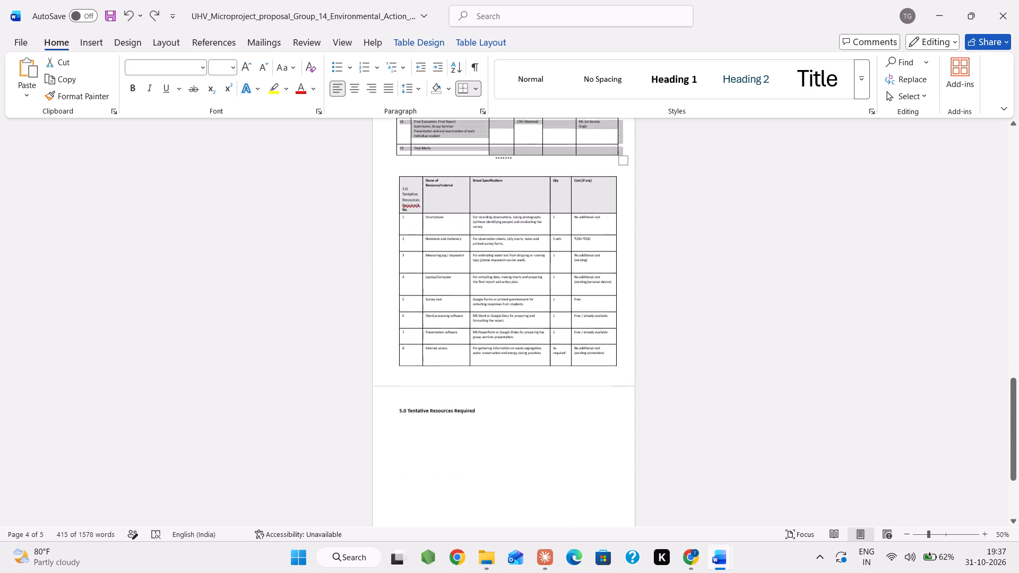
scroll(411, 398, "down", 2)
scroll(411, 398, "up", 3)
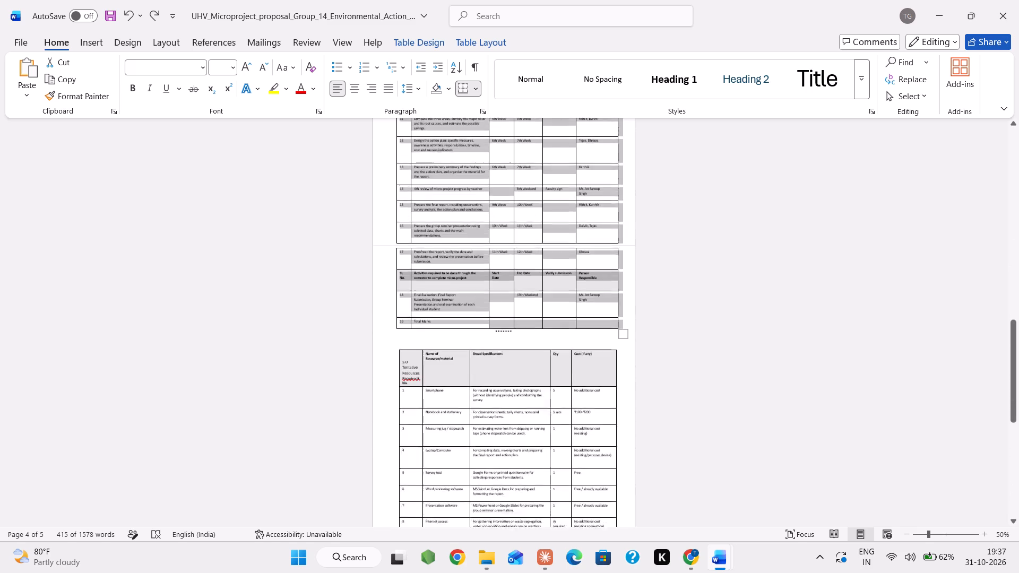
scroll(411, 398, "down", 1)
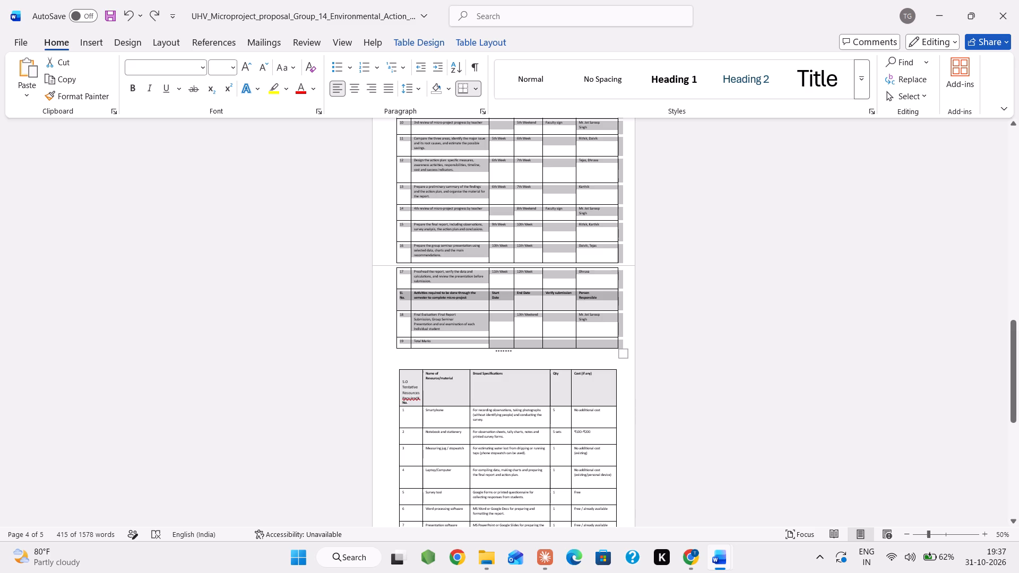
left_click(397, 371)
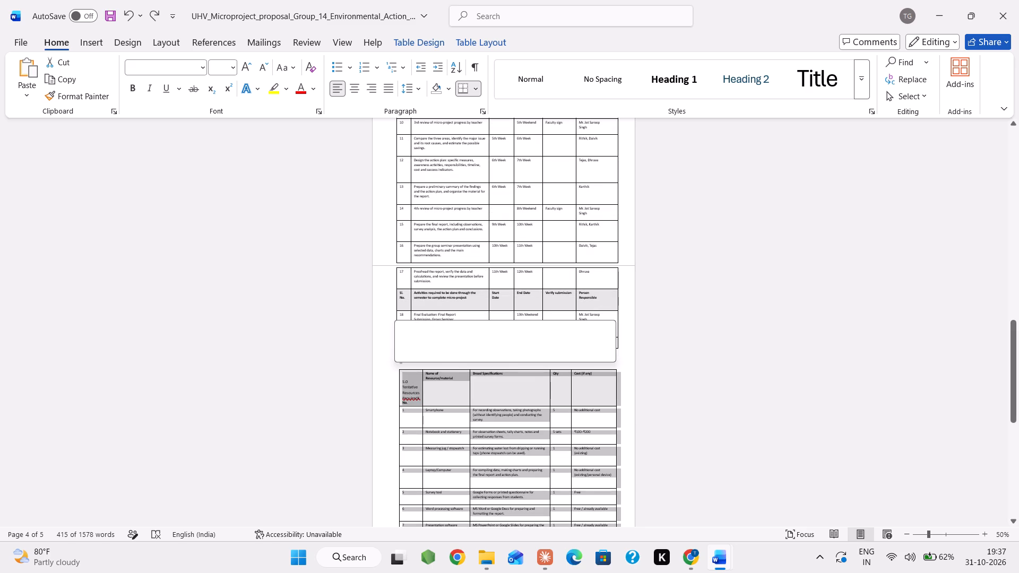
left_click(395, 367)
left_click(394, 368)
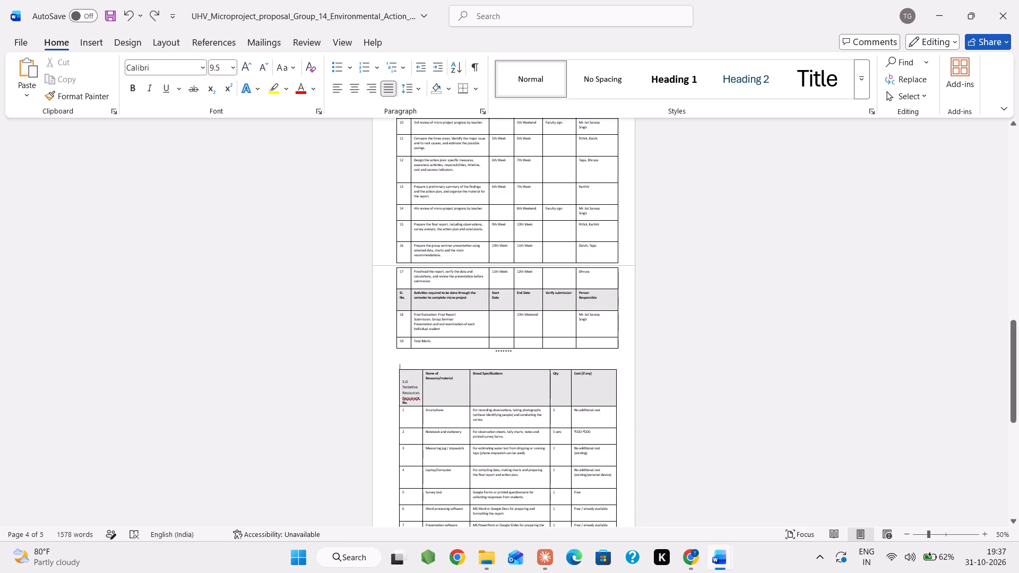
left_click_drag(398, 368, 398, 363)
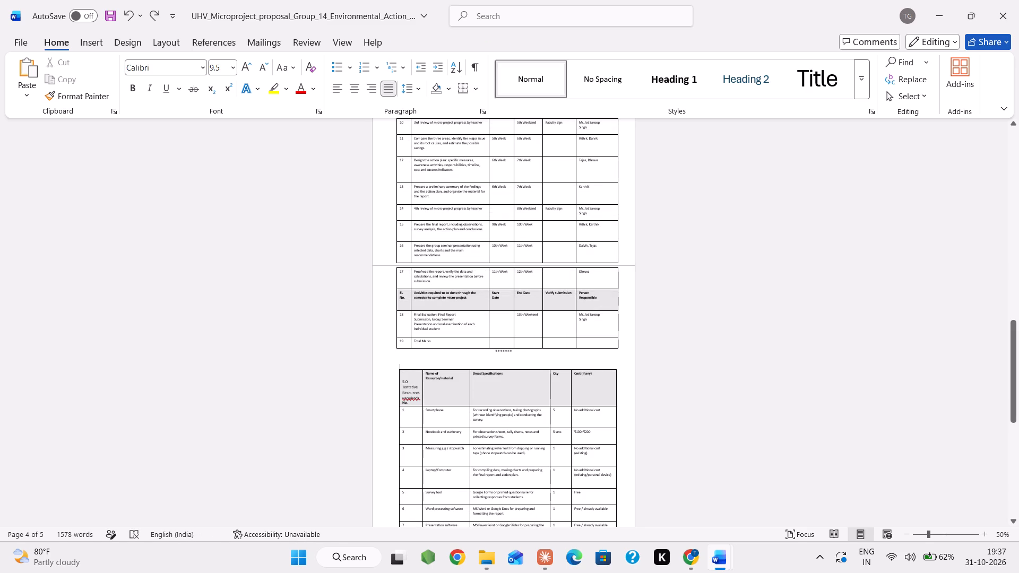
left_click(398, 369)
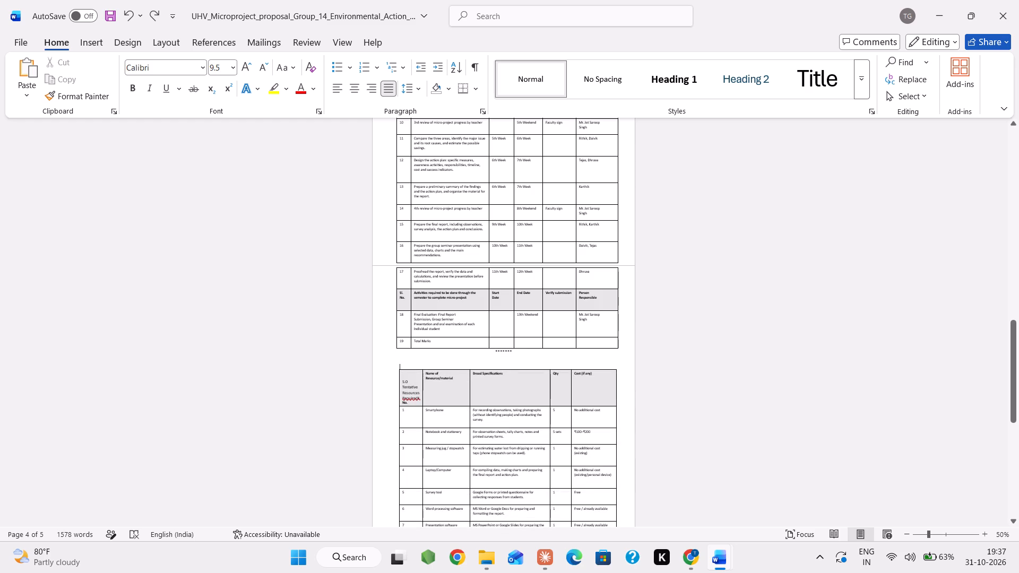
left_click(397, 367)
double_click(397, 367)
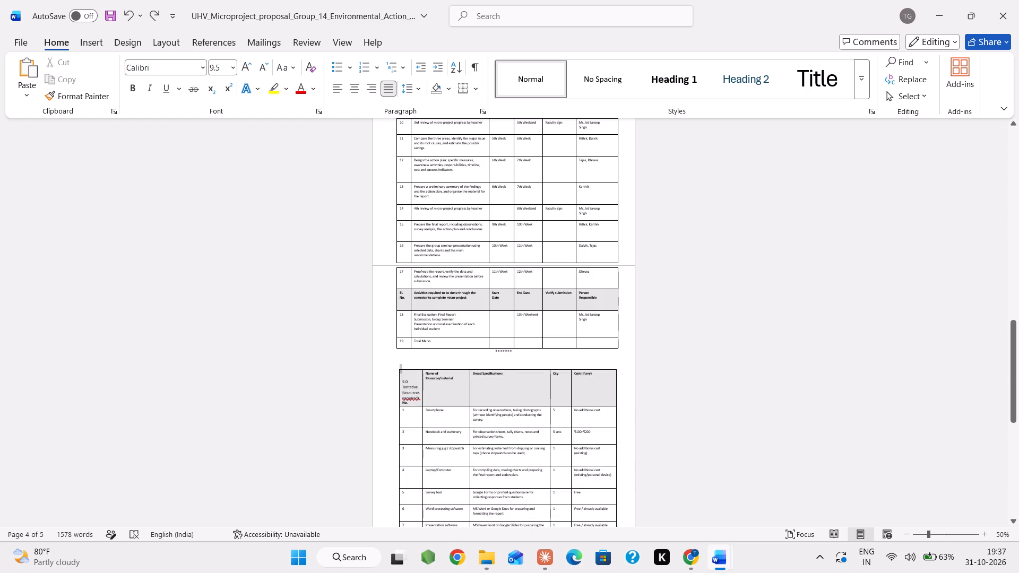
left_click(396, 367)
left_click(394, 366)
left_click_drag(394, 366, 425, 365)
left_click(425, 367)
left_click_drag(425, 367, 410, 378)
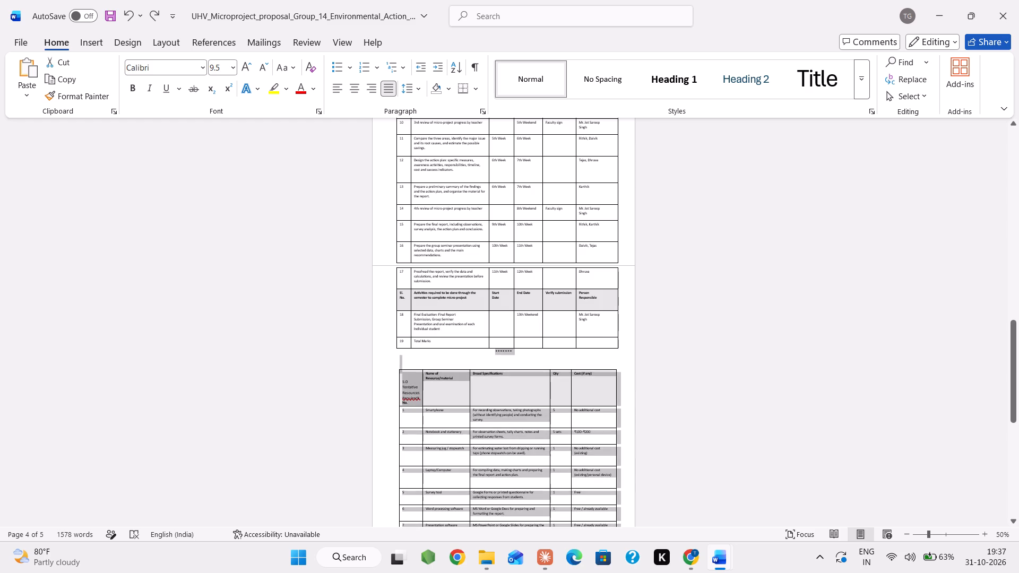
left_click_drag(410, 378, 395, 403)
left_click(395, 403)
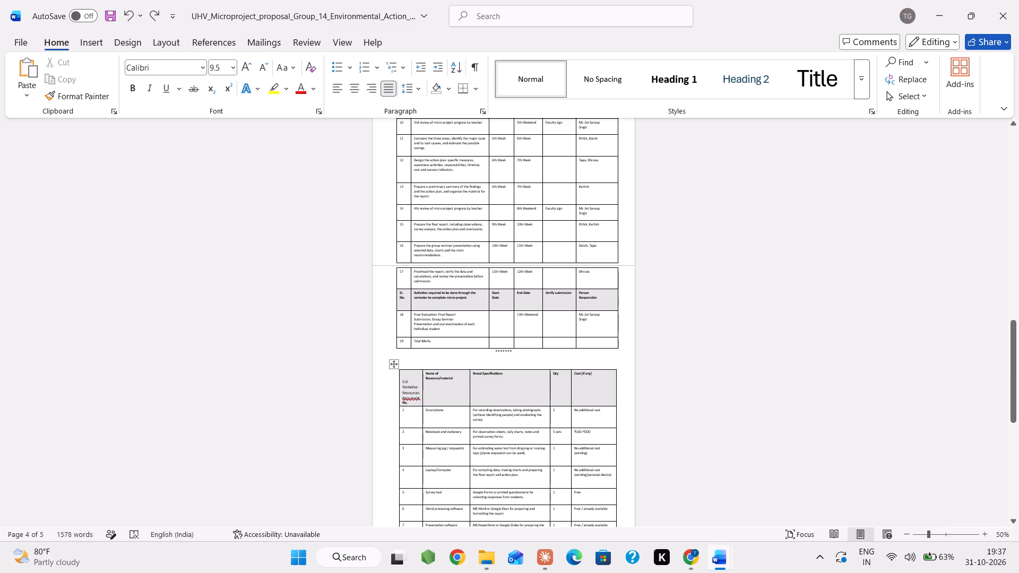
Move the whole resources table onto the last page, beneath the 5.0 Tentative Resources Required heading.
left_click_drag(395, 364, 391, 417)
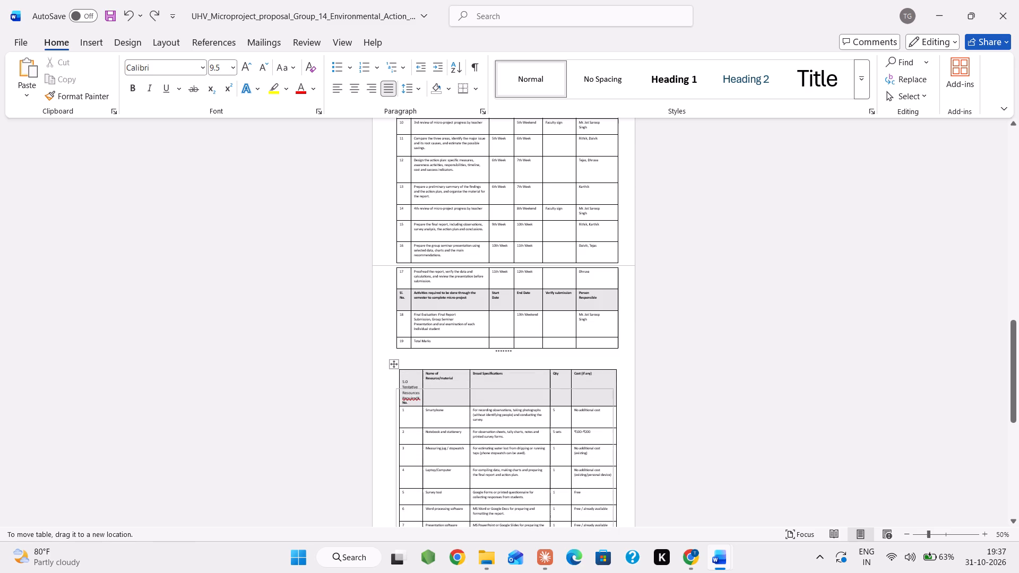
left_click_drag(391, 417, 398, 387)
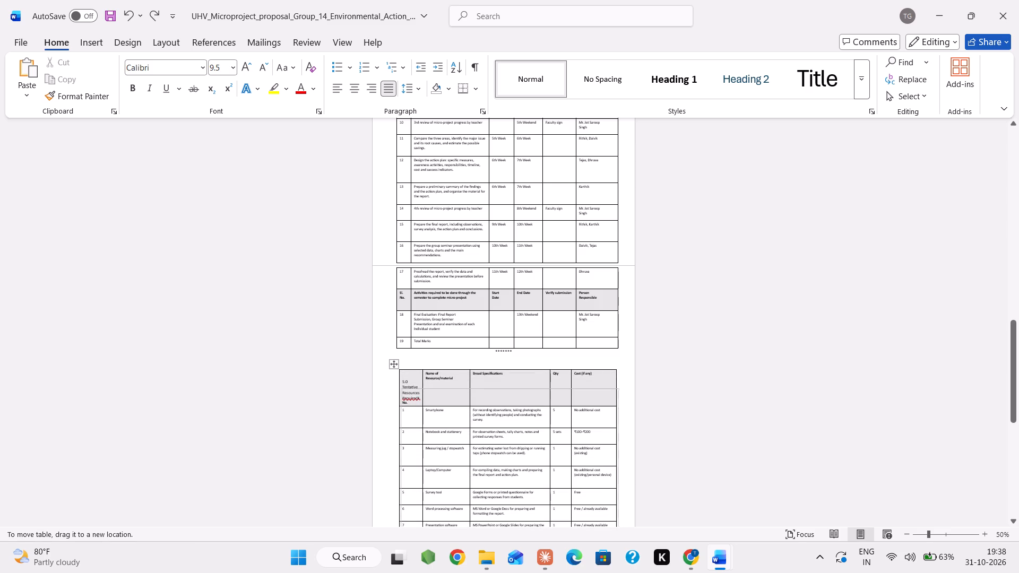
left_click_drag(398, 387, 398, 386)
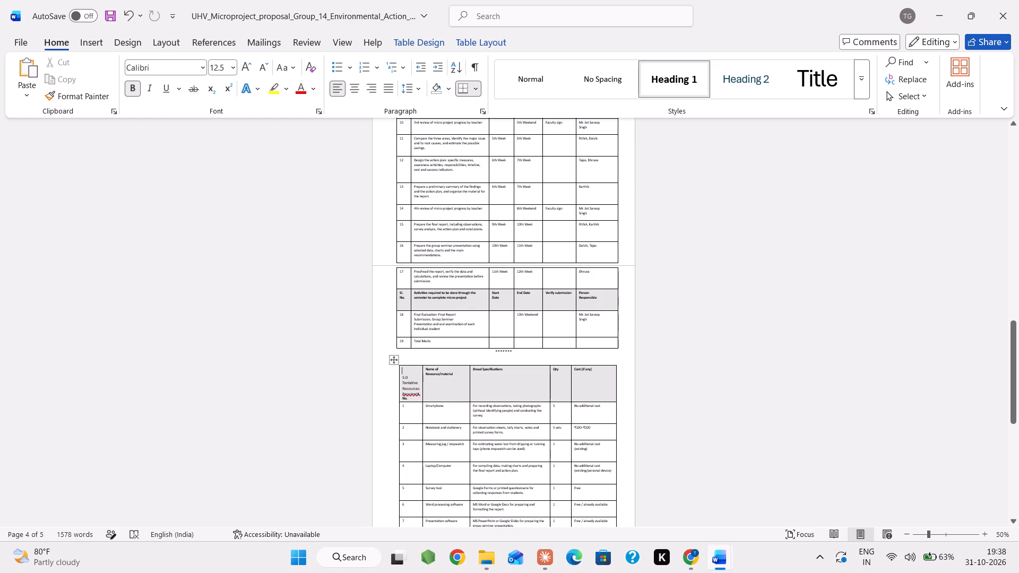
left_click_drag(394, 360, 383, 356)
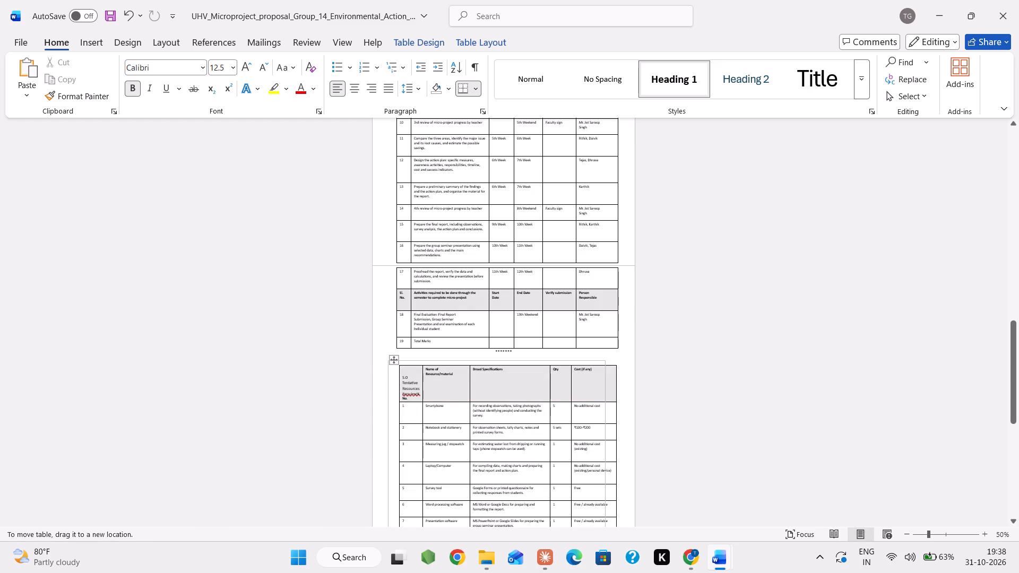
left_click_drag(383, 356, 383, 477)
left_click_drag(383, 477, 383, 529)
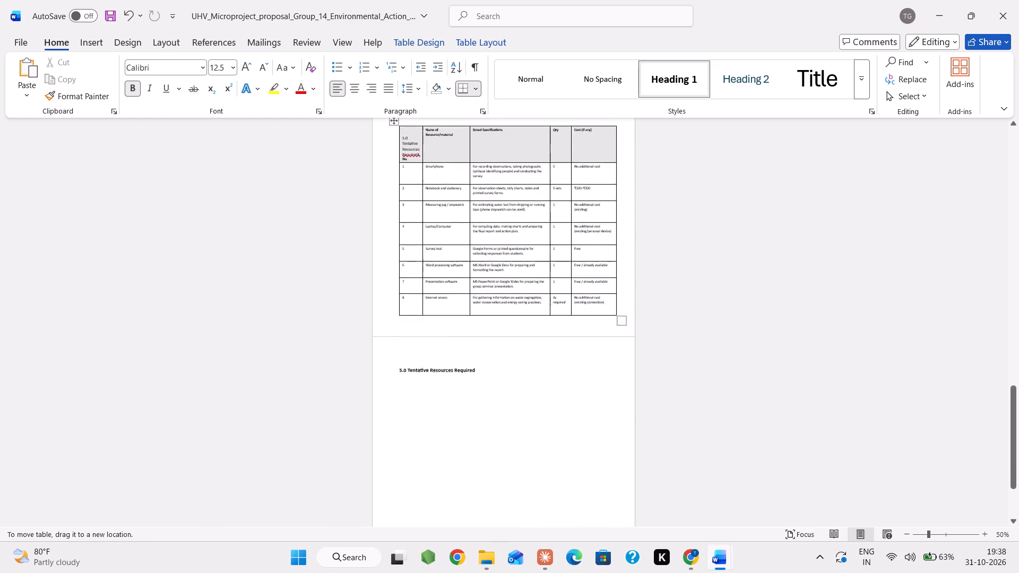
left_click_drag(383, 529, 392, 342)
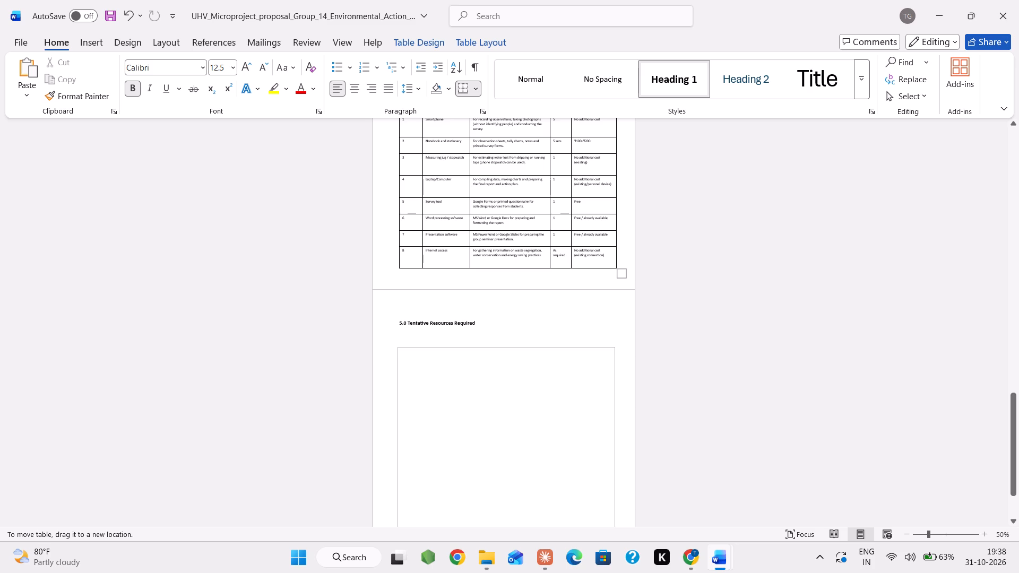
left_click_drag(392, 342, 389, 338)
Move the resources table further down the last page, leaving a wide gap beneath the 5.0 Tentative Resources Required heading.
scroll(414, 307, "up", 2)
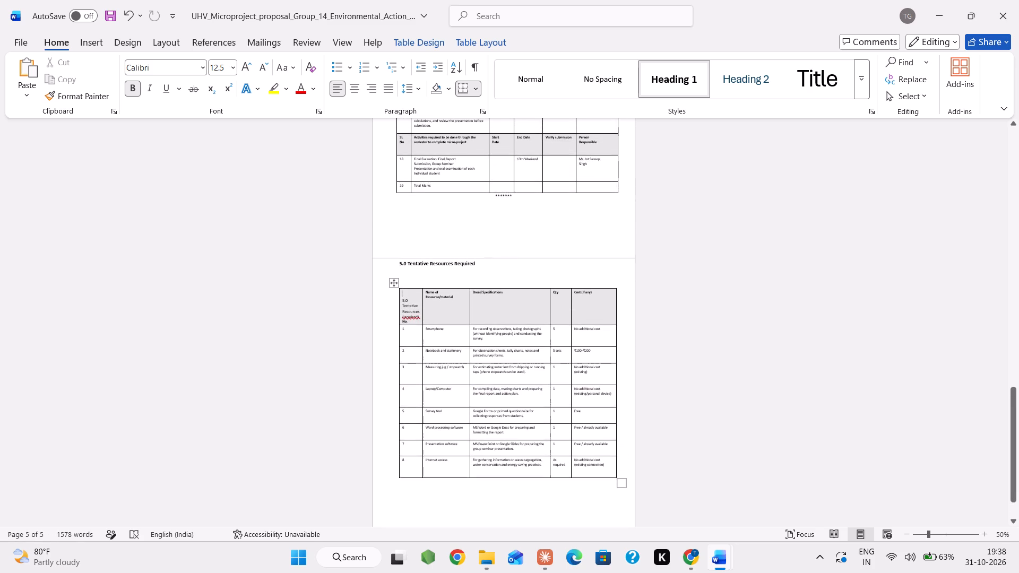
scroll(414, 307, "up", 1)
scroll(414, 307, "down", 1)
scroll(414, 307, "up", 1)
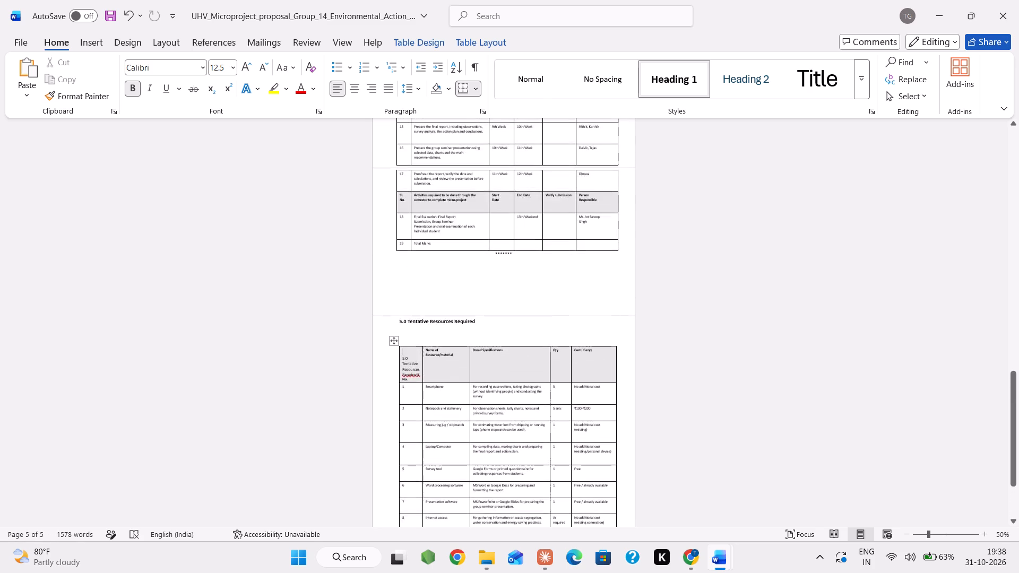
scroll(414, 307, "up", 5)
scroll(414, 307, "down", 3)
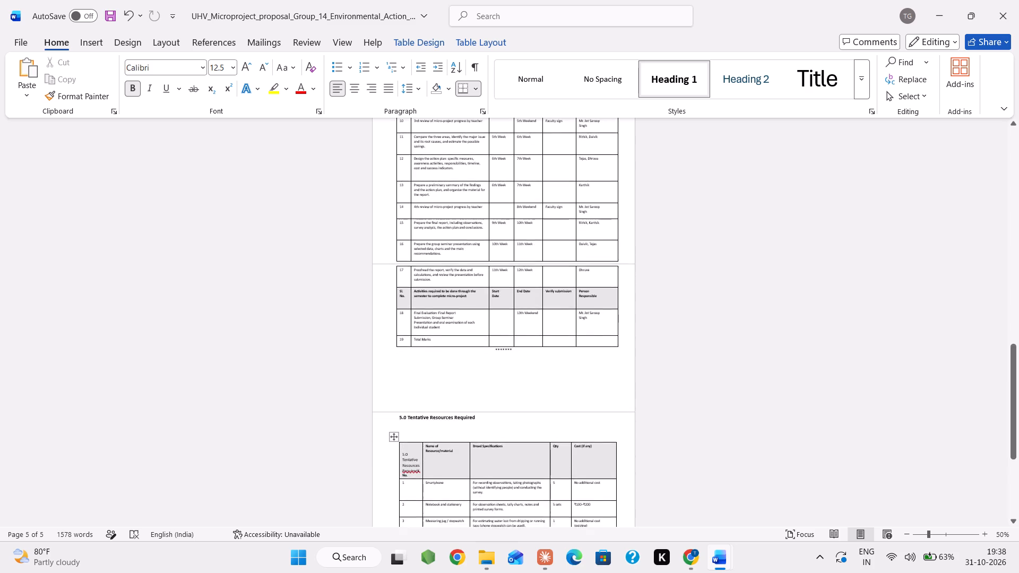
scroll(414, 307, "down", 9)
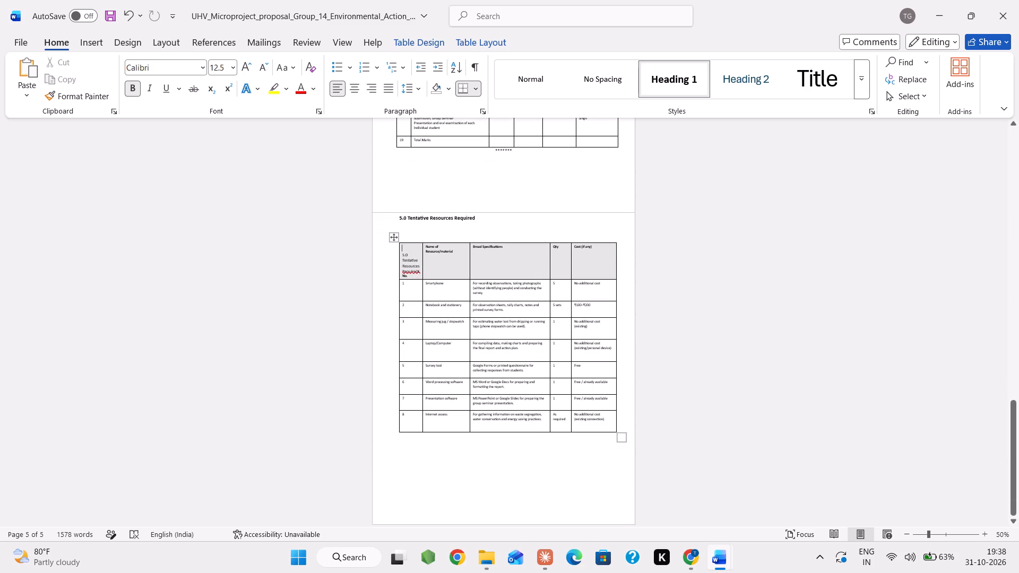
left_click_drag(394, 236, 388, 315)
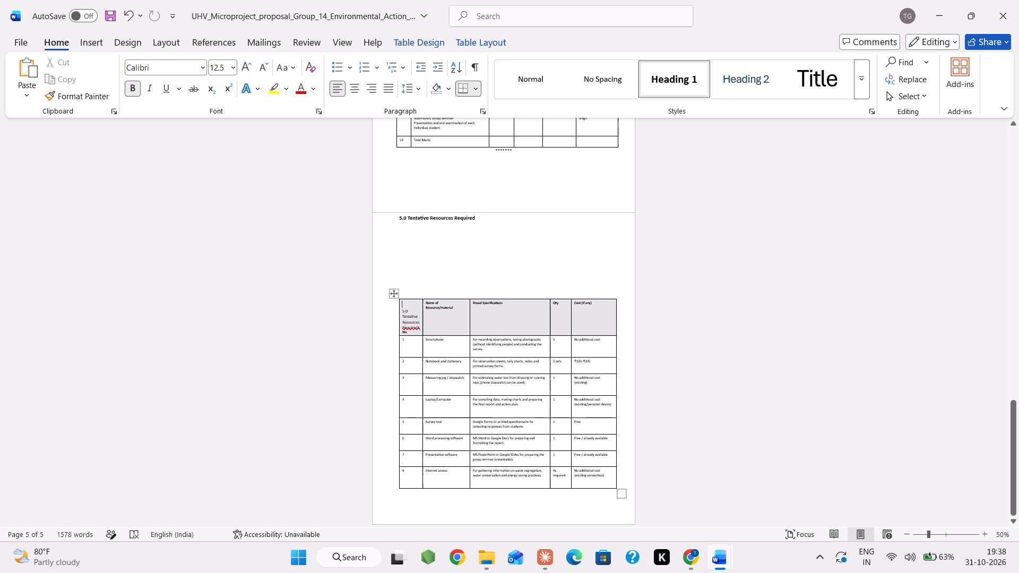
left_click_drag(394, 293, 390, 318)
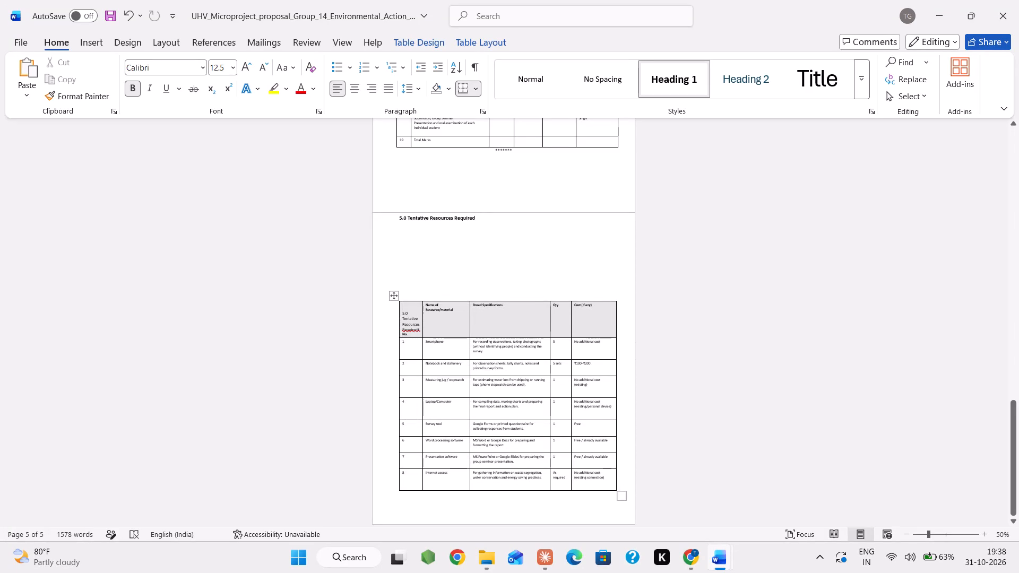
left_click_drag(394, 299, 389, 317)
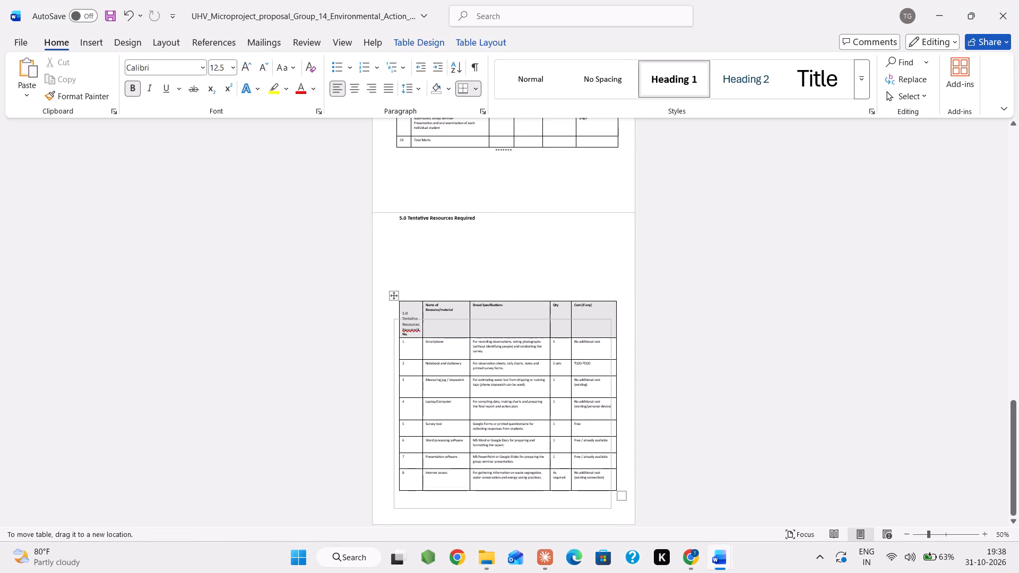
left_click_drag(389, 317, 391, 324)
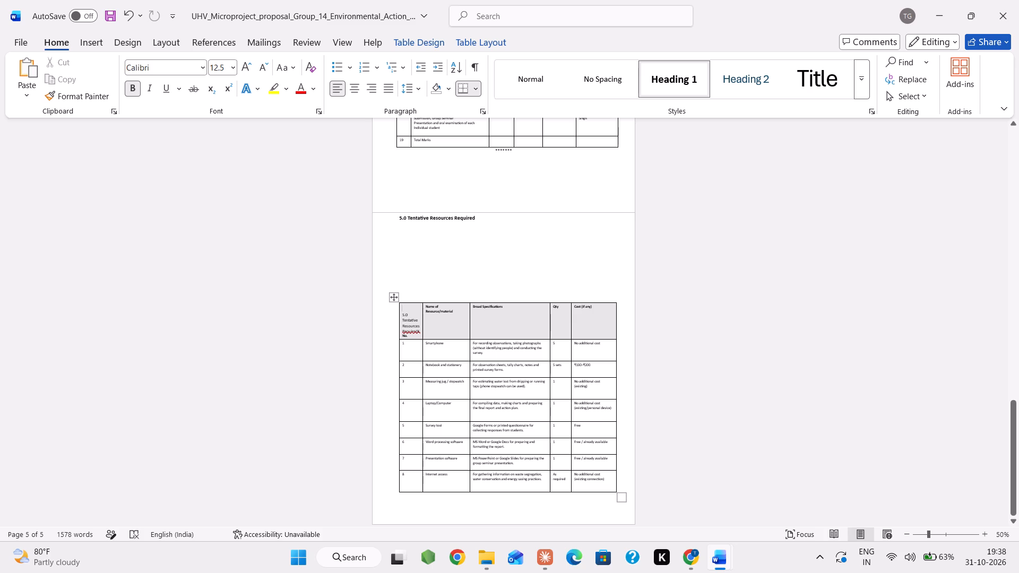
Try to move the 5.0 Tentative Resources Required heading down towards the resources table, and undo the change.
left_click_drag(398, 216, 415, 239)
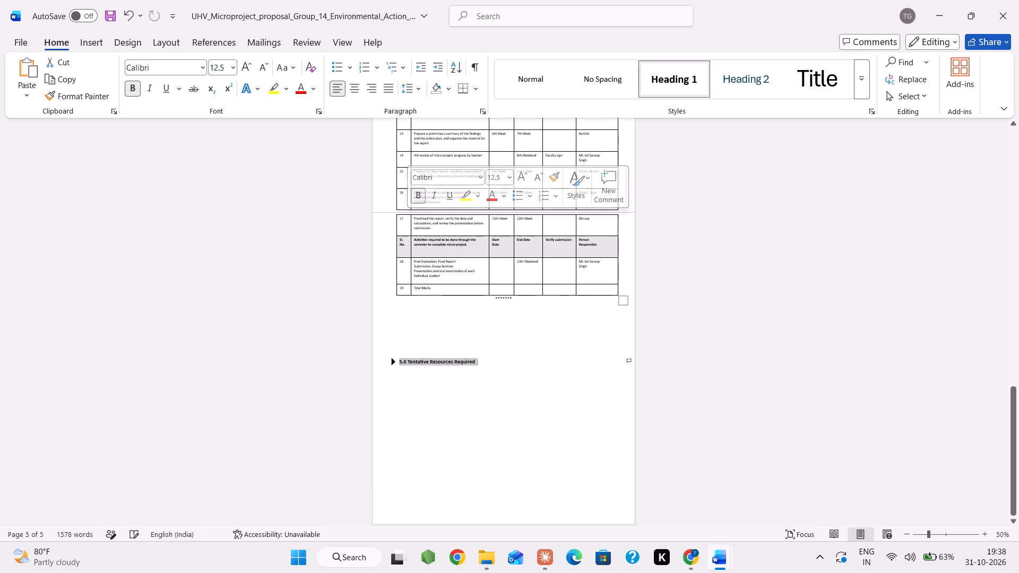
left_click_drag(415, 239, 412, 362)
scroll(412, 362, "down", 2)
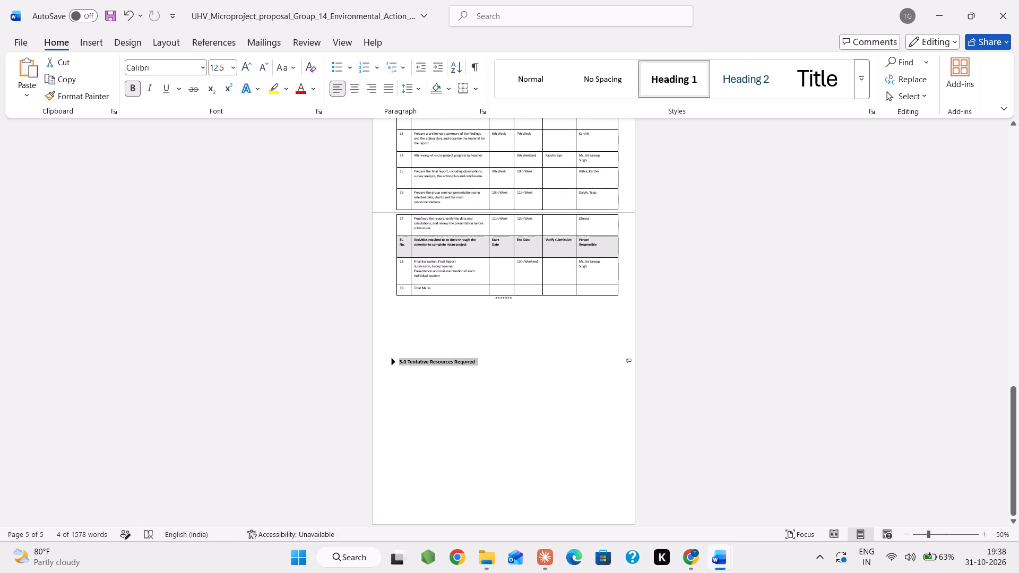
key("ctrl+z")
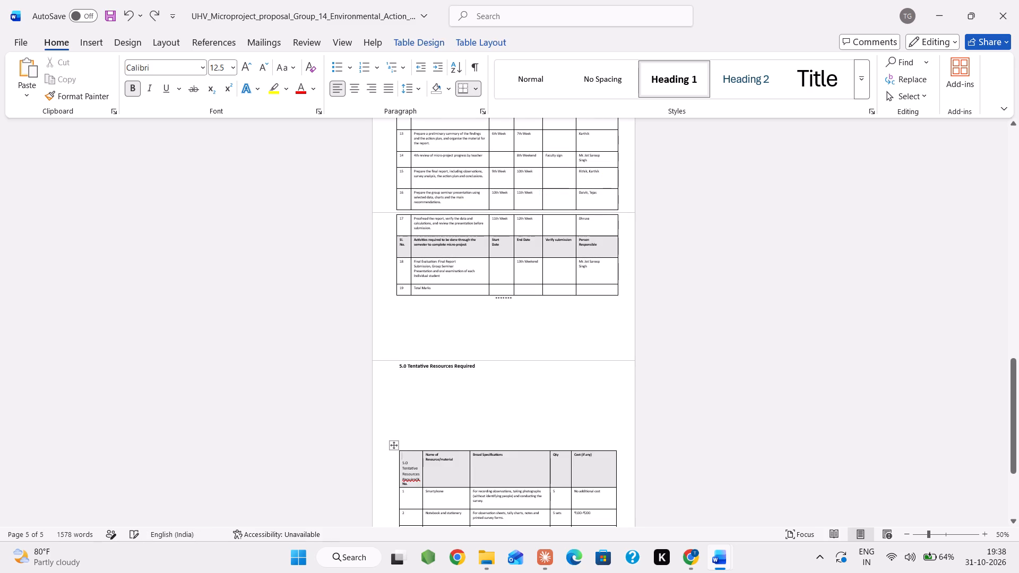
Nudge the resources table slightly up on the last page.
scroll(415, 383, "down", 7)
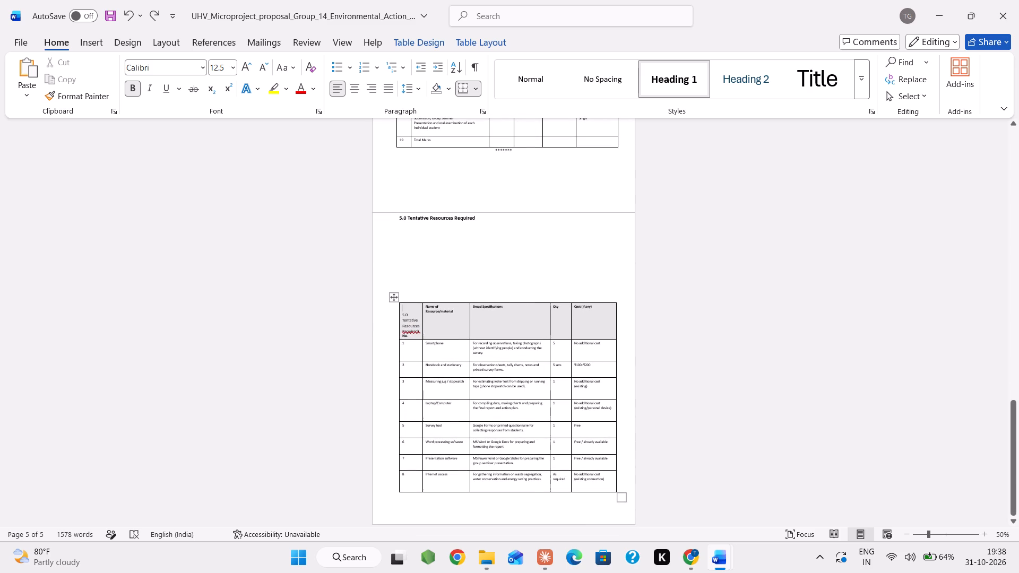
left_click_drag(395, 298, 395, 308)
left_click_drag(395, 308, 391, 320)
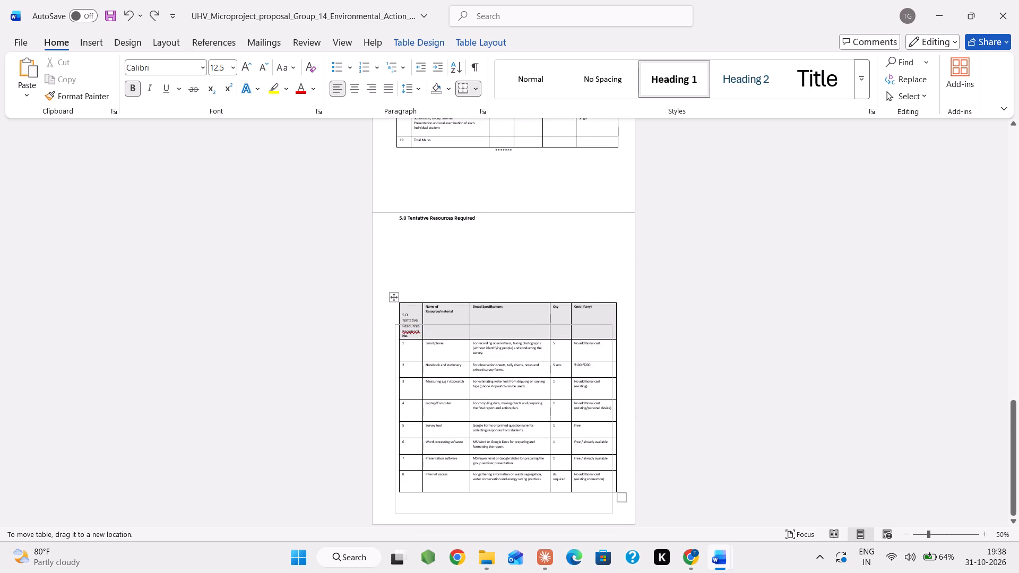
left_click_drag(391, 320, 392, 317)
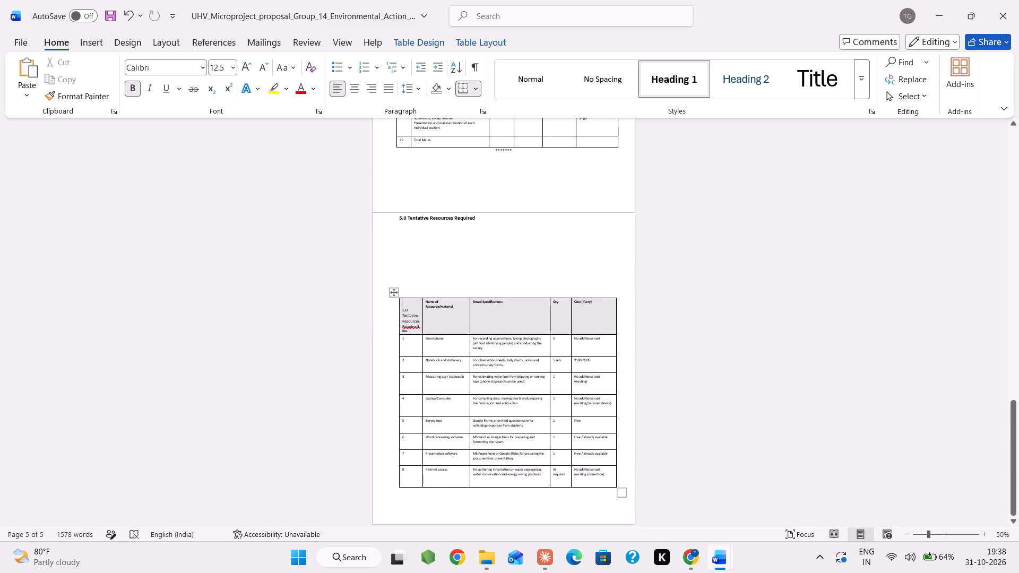
Enlarge the resources table slightly in width and height from its bottom corner by the Internet access row.
left_click_drag(623, 494, 617, 501)
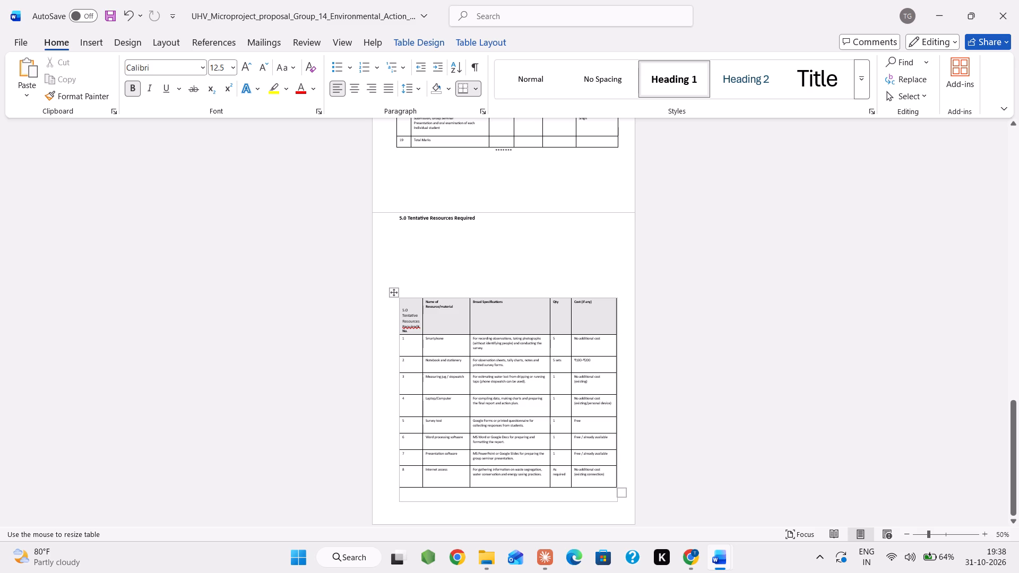
left_click_drag(617, 501, 617, 507)
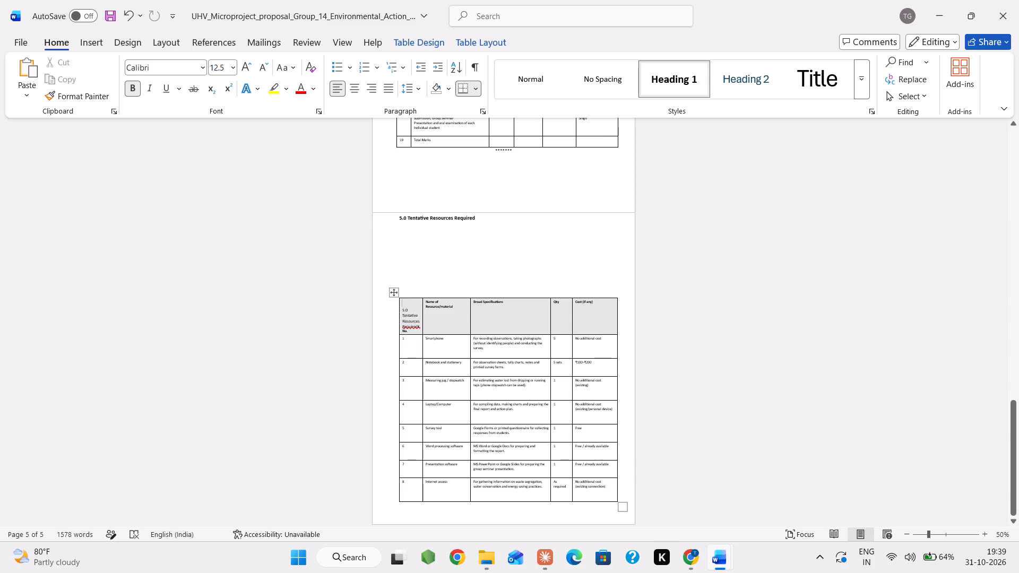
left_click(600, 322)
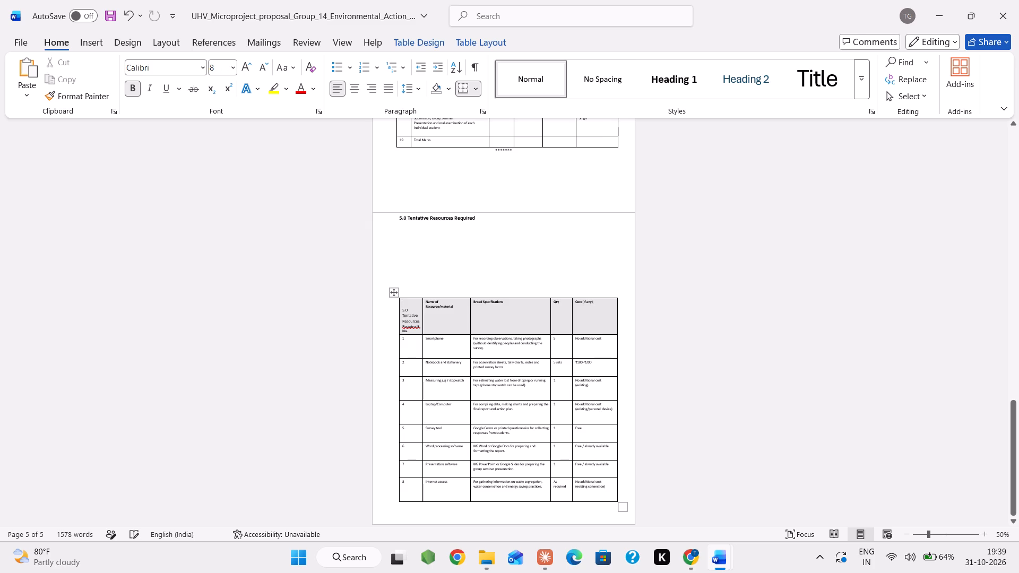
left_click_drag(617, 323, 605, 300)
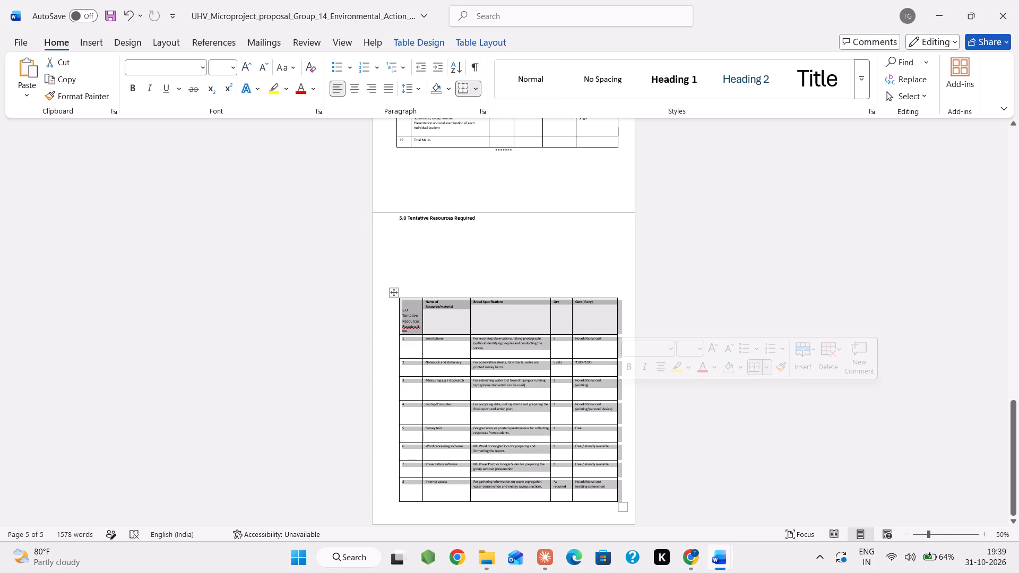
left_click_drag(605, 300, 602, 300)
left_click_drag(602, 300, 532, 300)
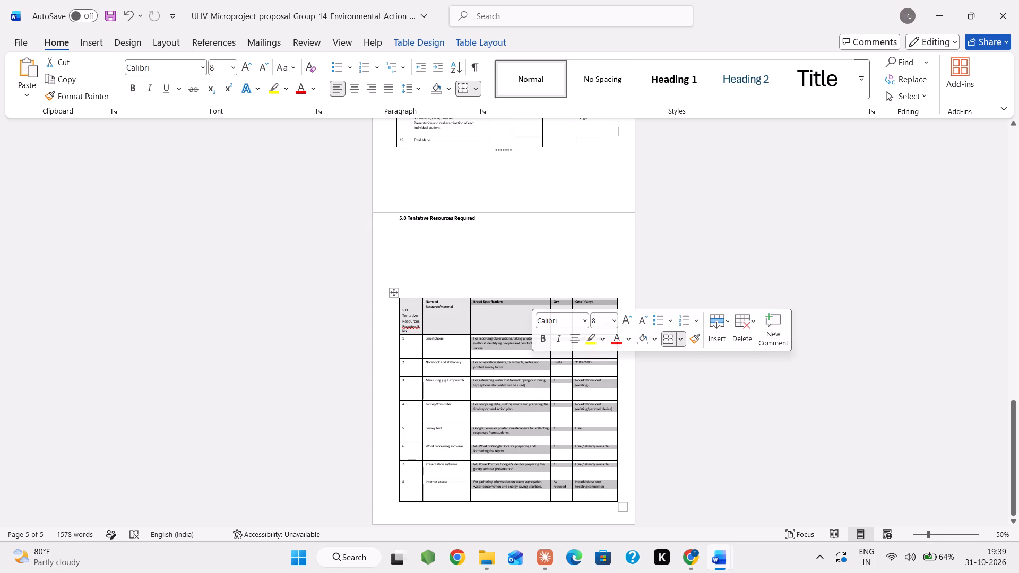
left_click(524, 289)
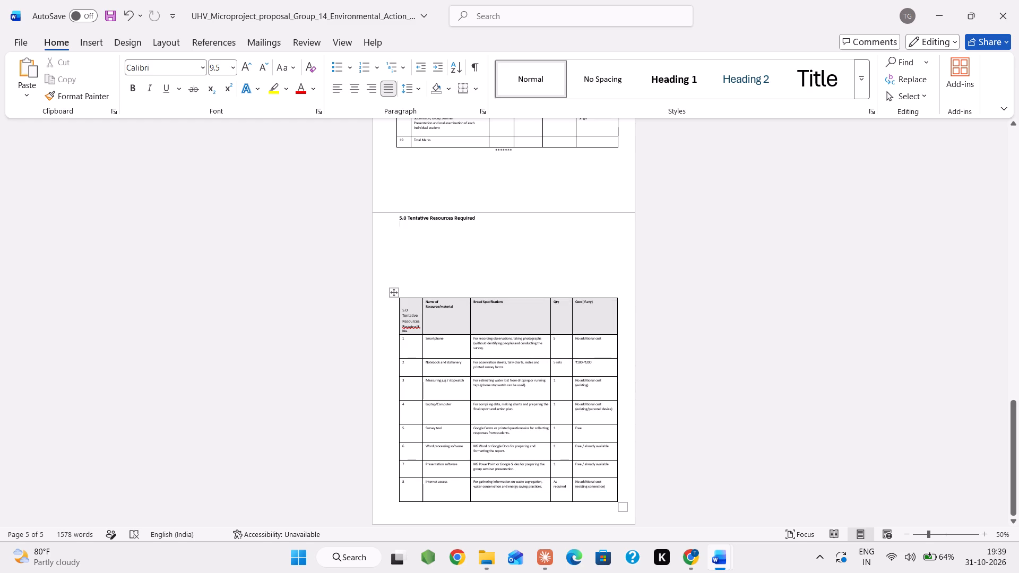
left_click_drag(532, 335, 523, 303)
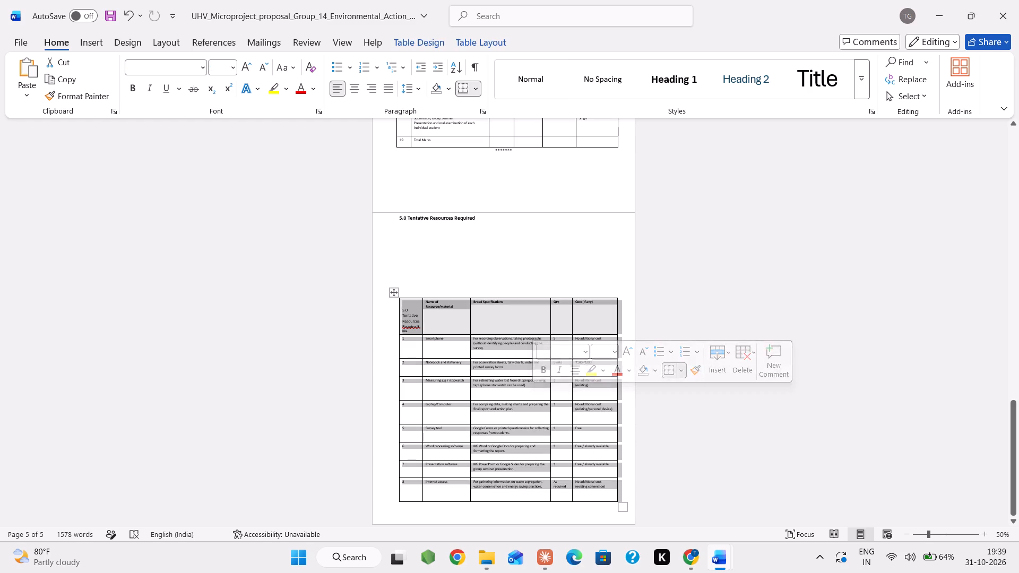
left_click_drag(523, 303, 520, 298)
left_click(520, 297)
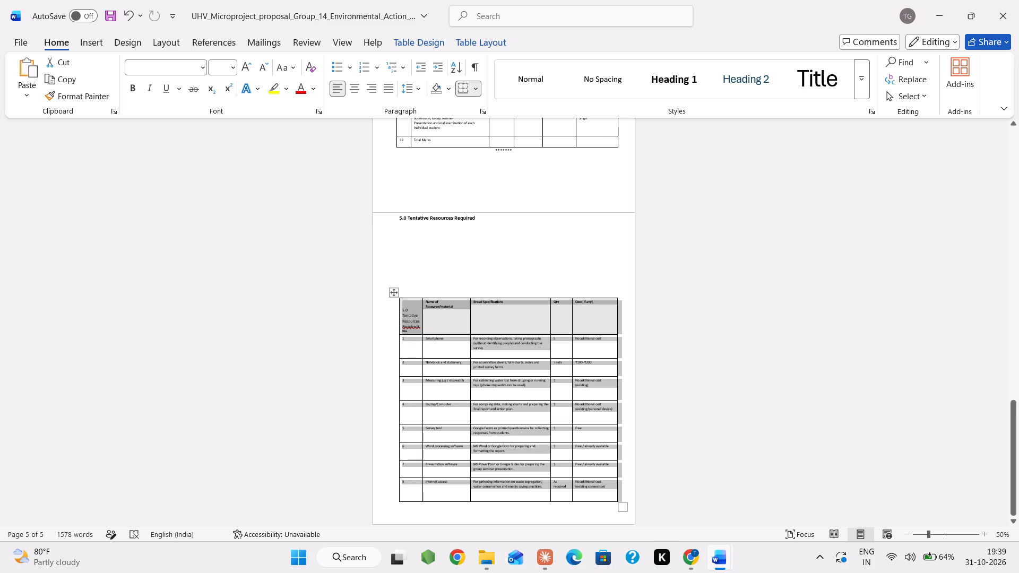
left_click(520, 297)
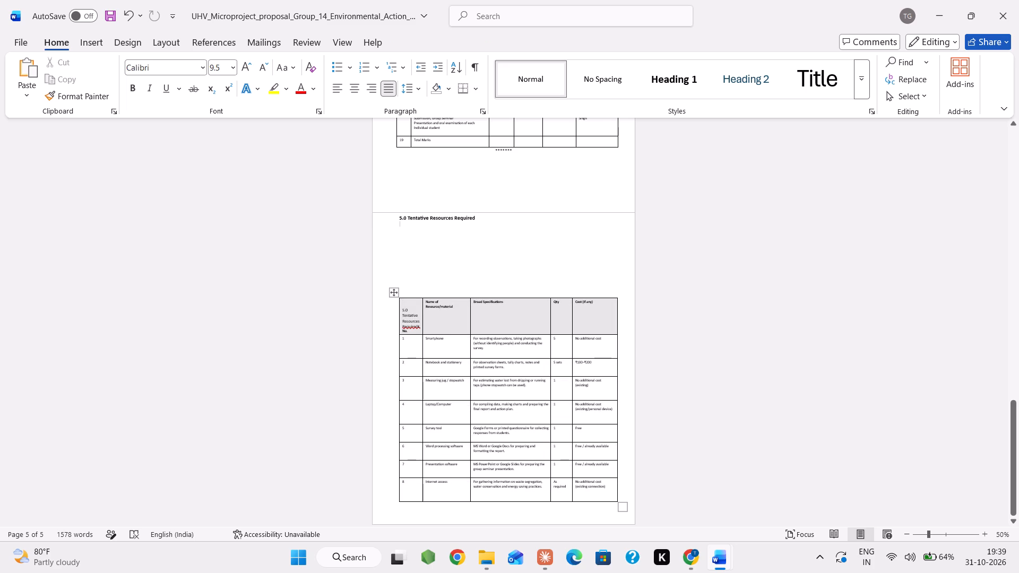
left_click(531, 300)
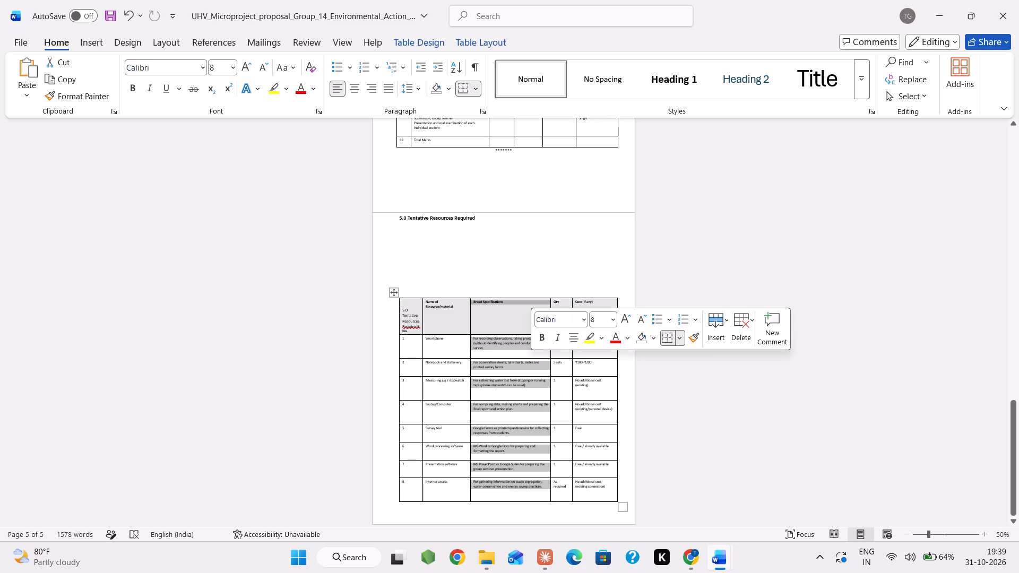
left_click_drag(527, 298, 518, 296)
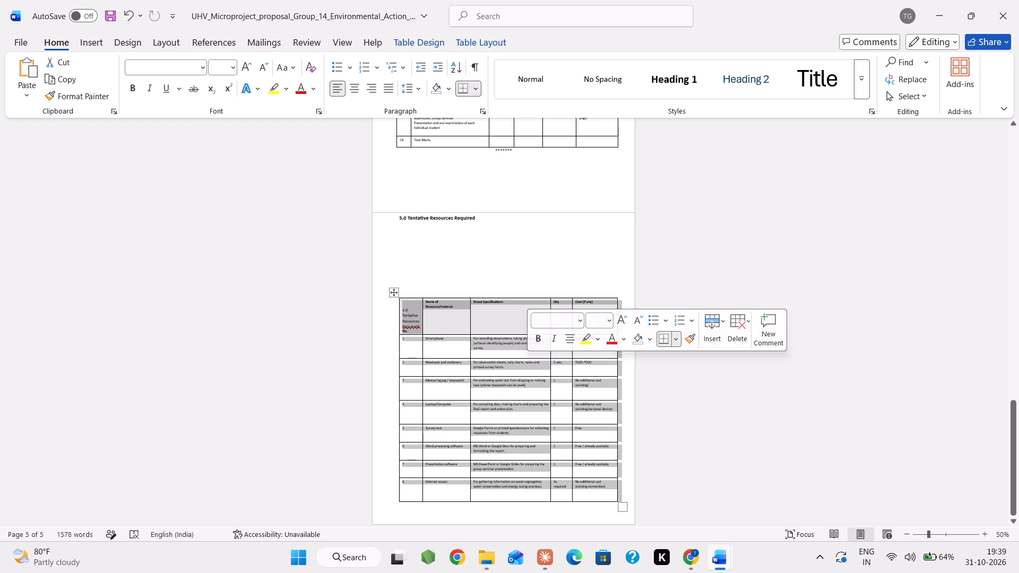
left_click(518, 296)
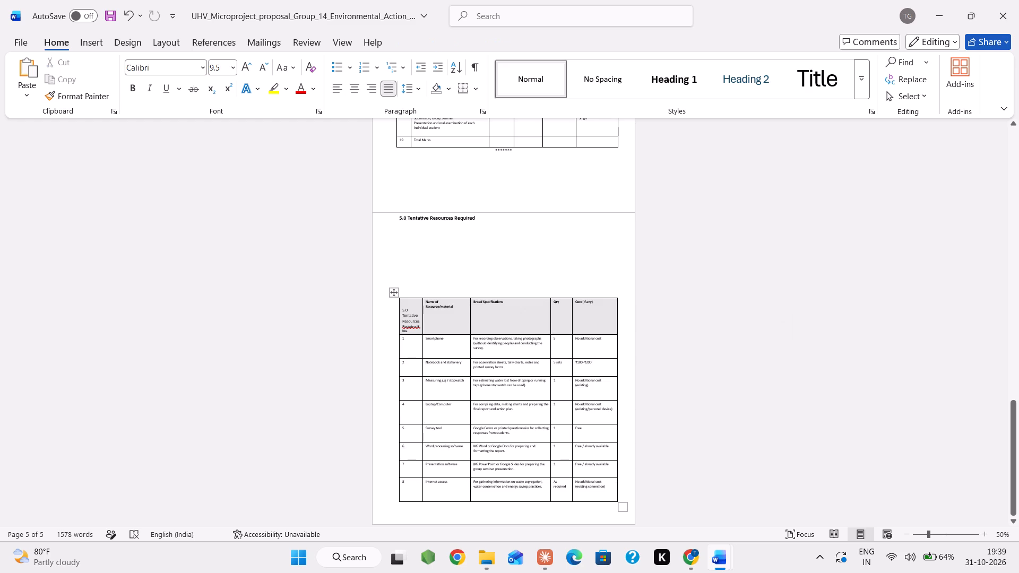
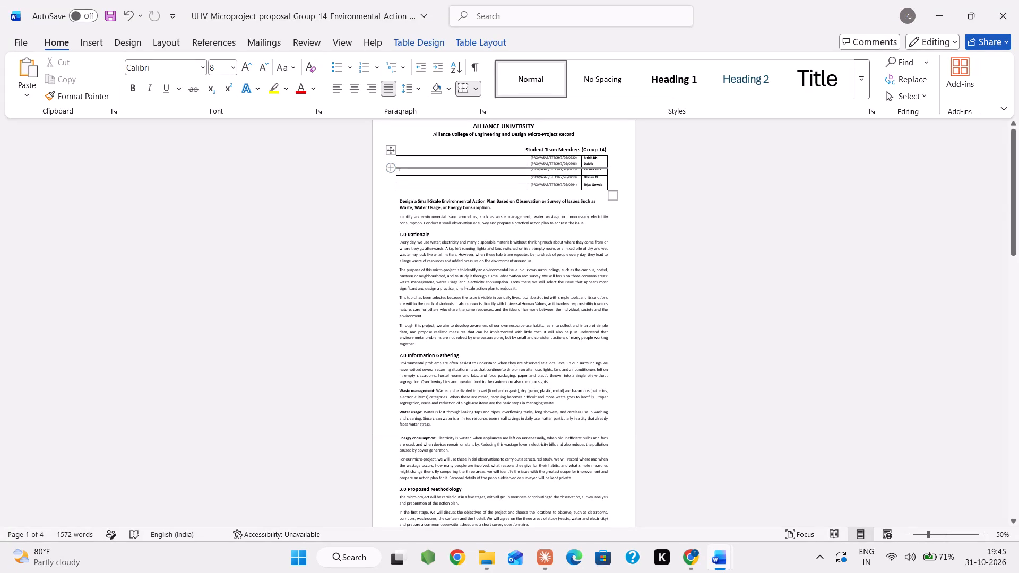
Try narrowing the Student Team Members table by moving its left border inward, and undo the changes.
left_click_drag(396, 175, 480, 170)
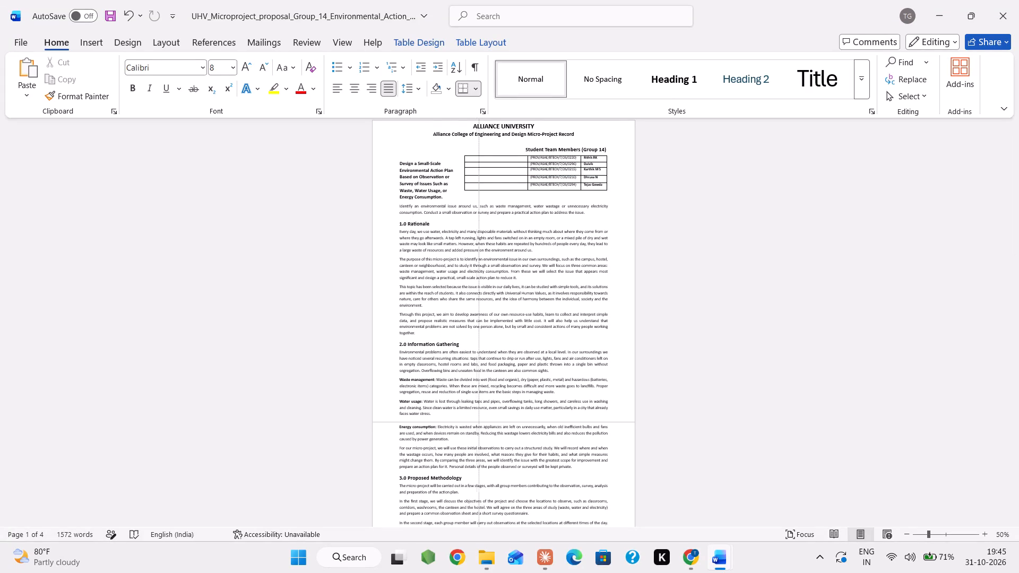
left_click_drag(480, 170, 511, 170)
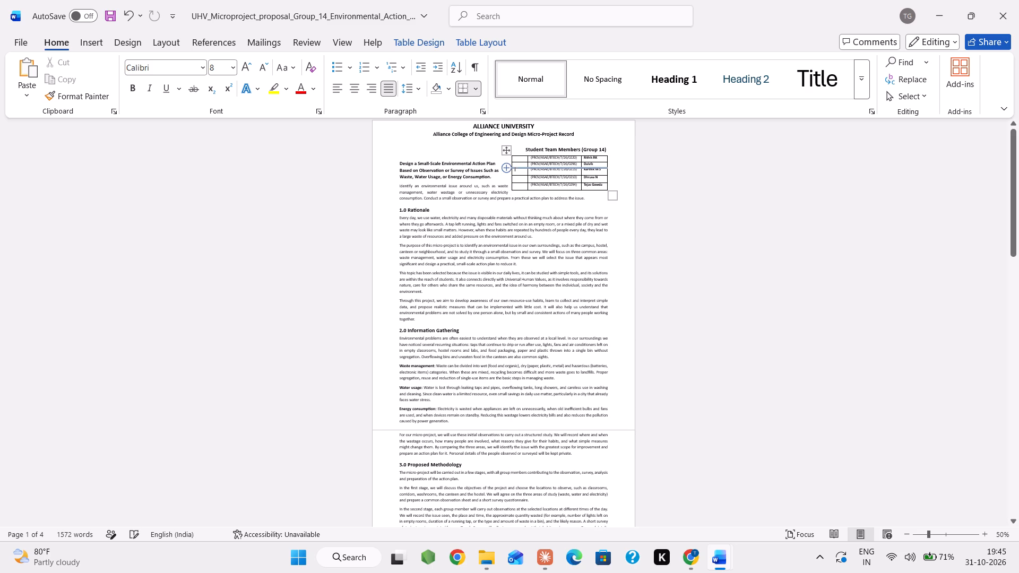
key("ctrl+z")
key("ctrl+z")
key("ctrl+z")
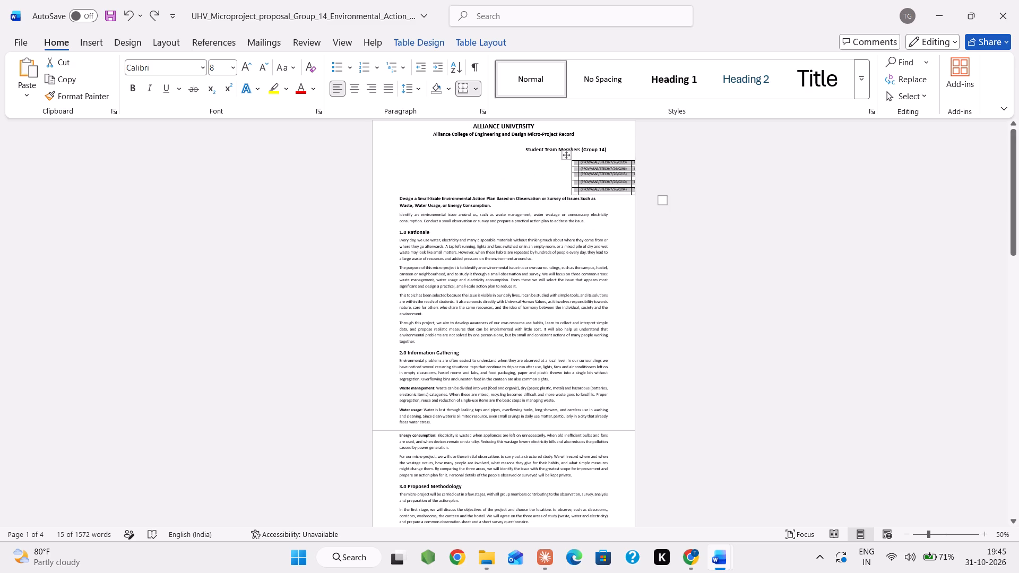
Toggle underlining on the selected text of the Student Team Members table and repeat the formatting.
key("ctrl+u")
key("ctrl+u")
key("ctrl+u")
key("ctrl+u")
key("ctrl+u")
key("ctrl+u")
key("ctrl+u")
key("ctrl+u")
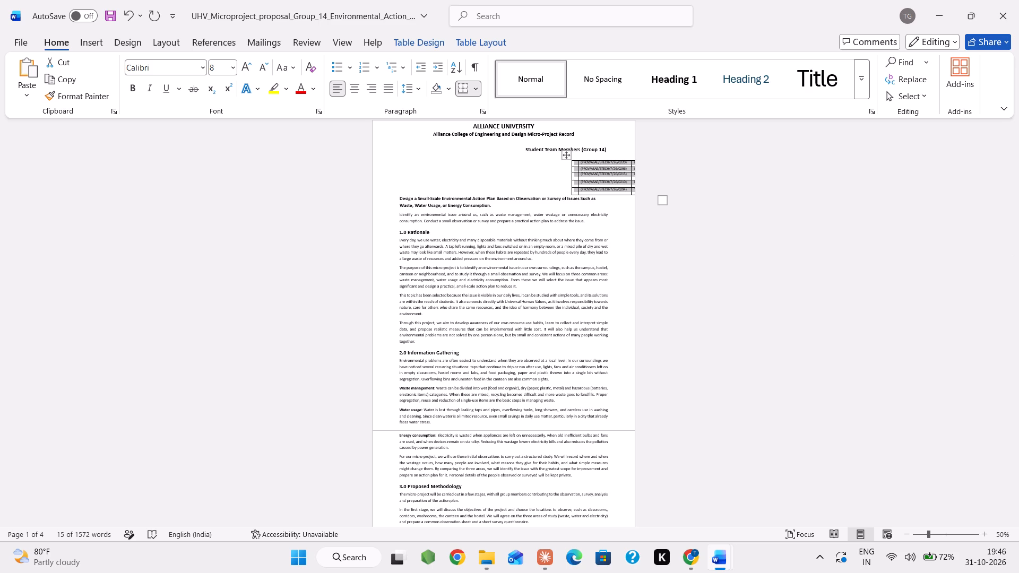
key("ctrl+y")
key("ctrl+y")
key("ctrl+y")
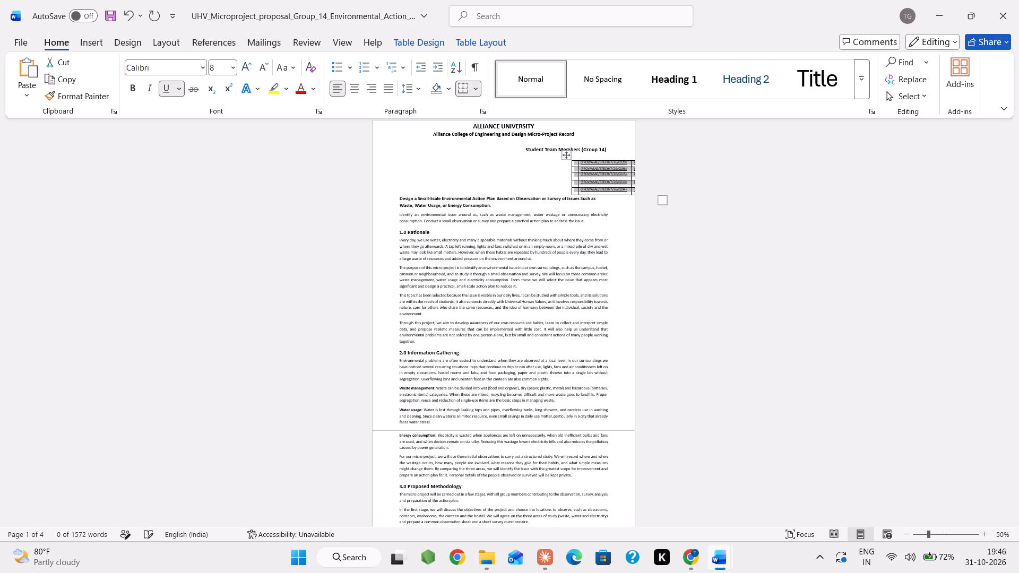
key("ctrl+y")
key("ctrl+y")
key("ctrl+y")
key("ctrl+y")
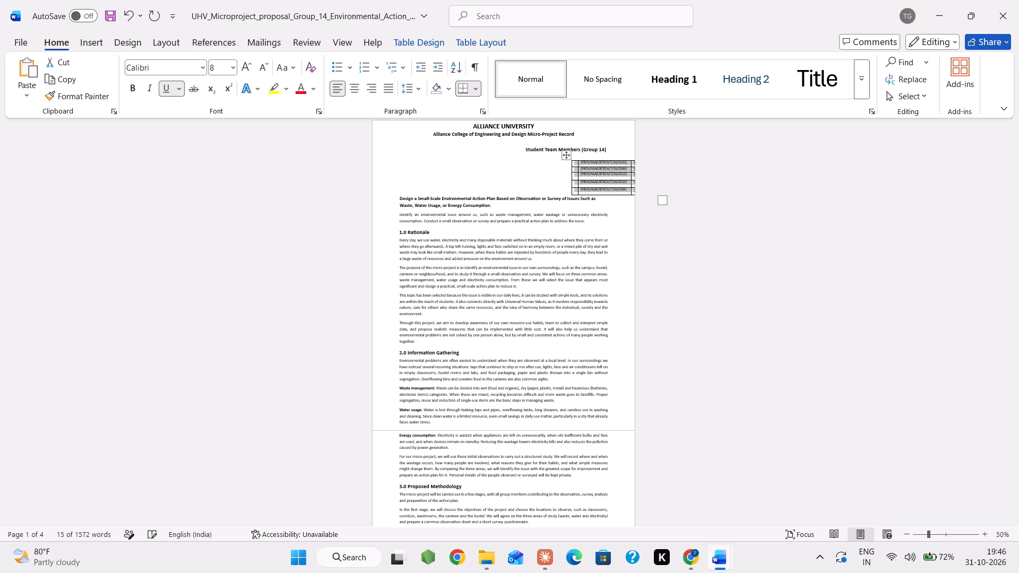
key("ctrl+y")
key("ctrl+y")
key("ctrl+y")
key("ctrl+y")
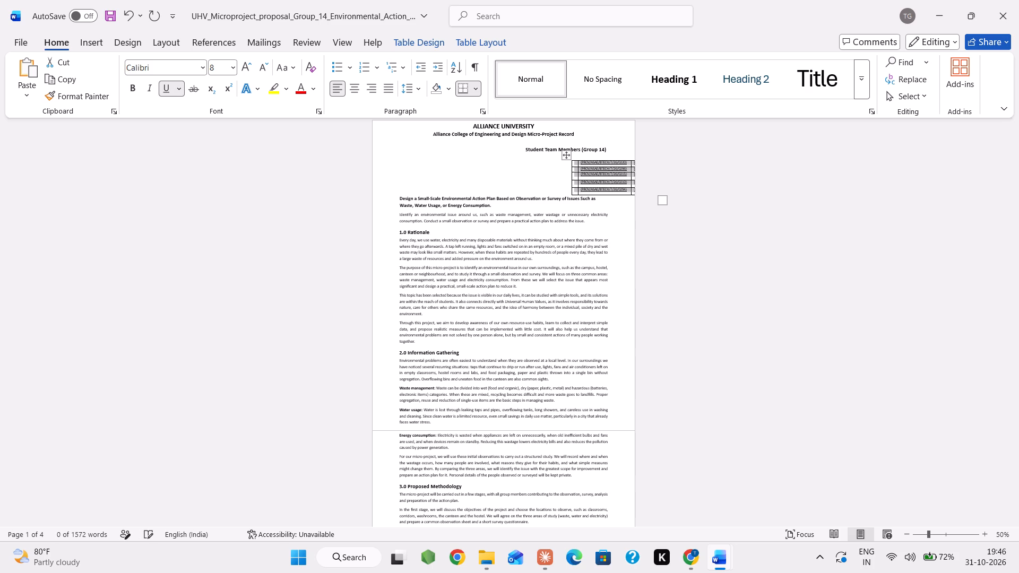
Undo the underlining and the earlier Student Team Members table edits, back to its compact two-column layout under the heading.
key("ctrl+z")
type("zz")
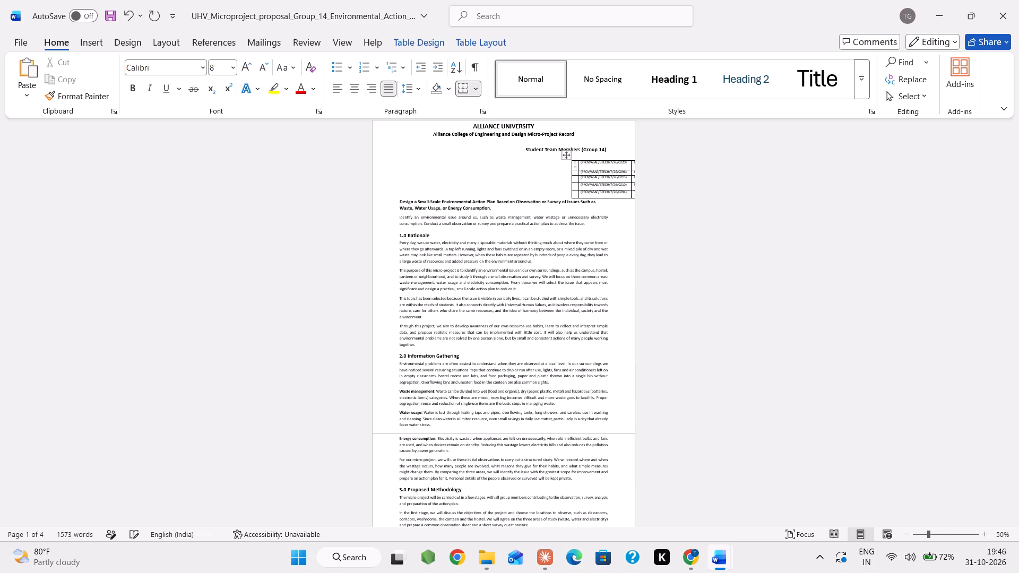
key("ctrl+z")
key("ctrl+z")
key("ctrl+z")
key("ctrl+z")
key("ctrl+z")
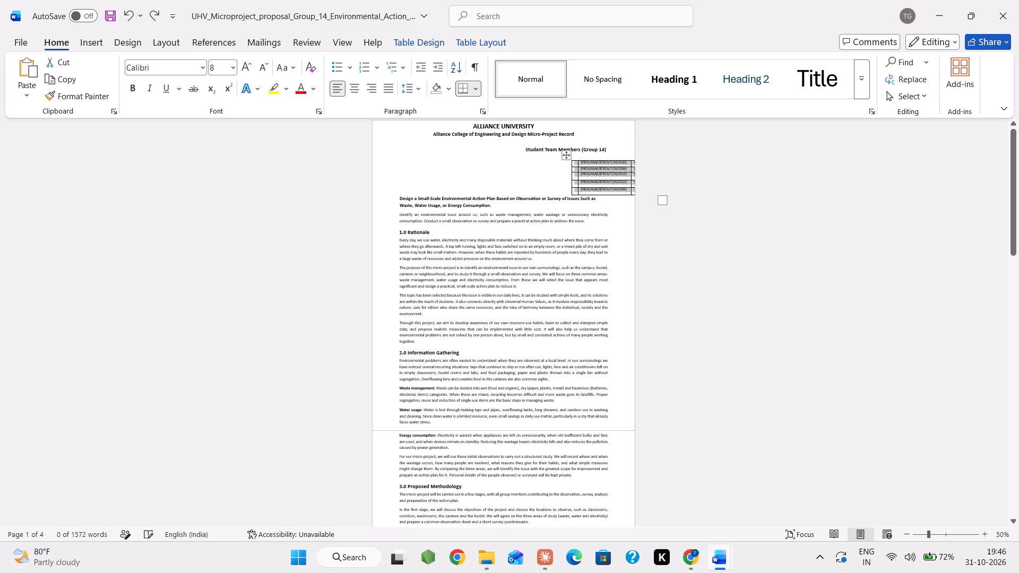
key("ctrl+z")
key("ctrl+z")
key("ctrl+z")
key("ctrl+z")
key("ctrl+z")
key("ctrl+z")
key("ctrl+z")
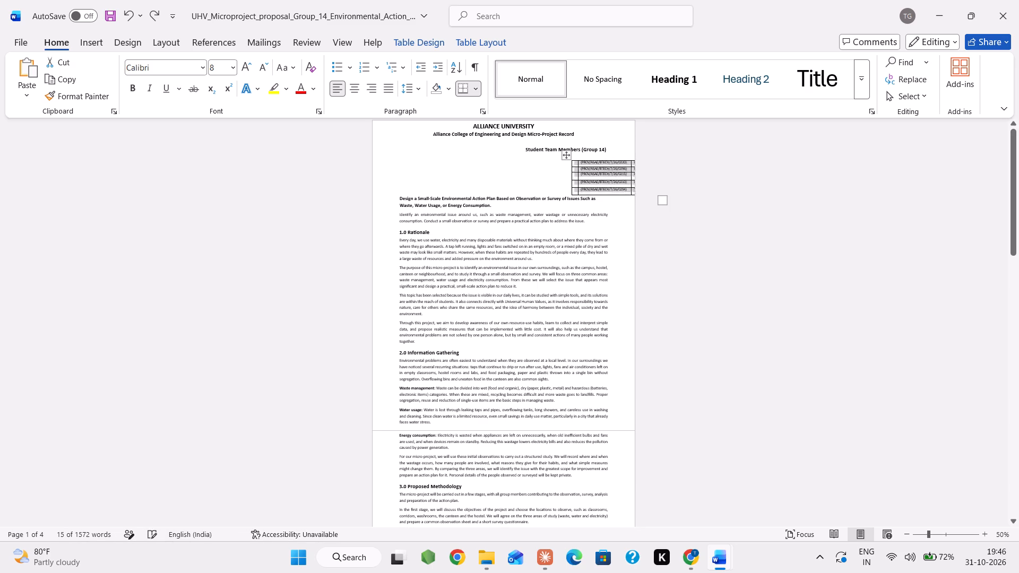
key("ctrl+z")
key("ctrl+z")
key("ctrl+z")
key("ctrl+z")
key("ctrl+z")
key("ctrl+z")
key("ctrl+z")
key("ctrl+z")
key("ctrl+z")
key("ctrl+z")
key("ctrl+z")
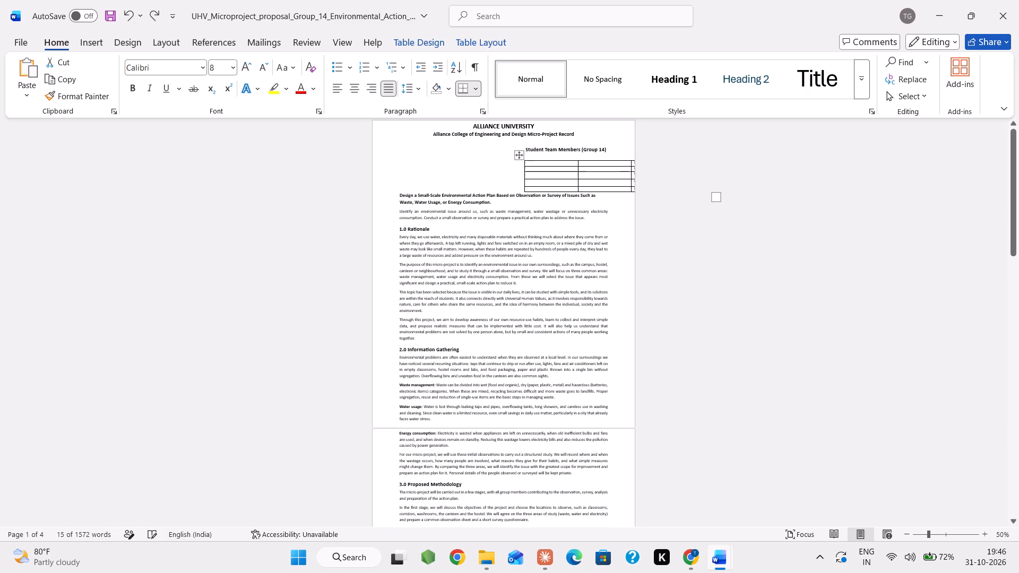
key("ctrl+z")
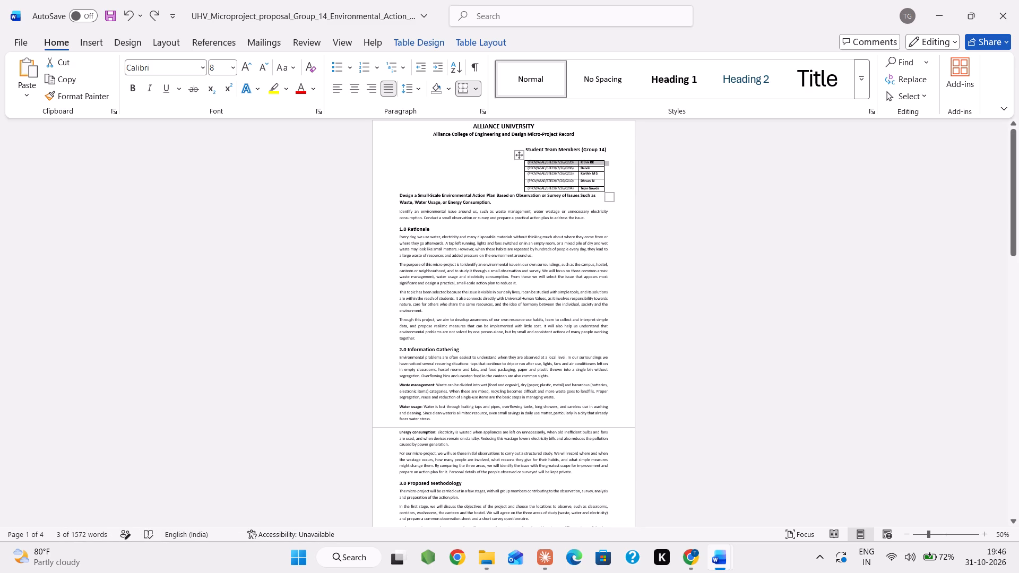
left_click(475, 160)
left_click(659, 172)
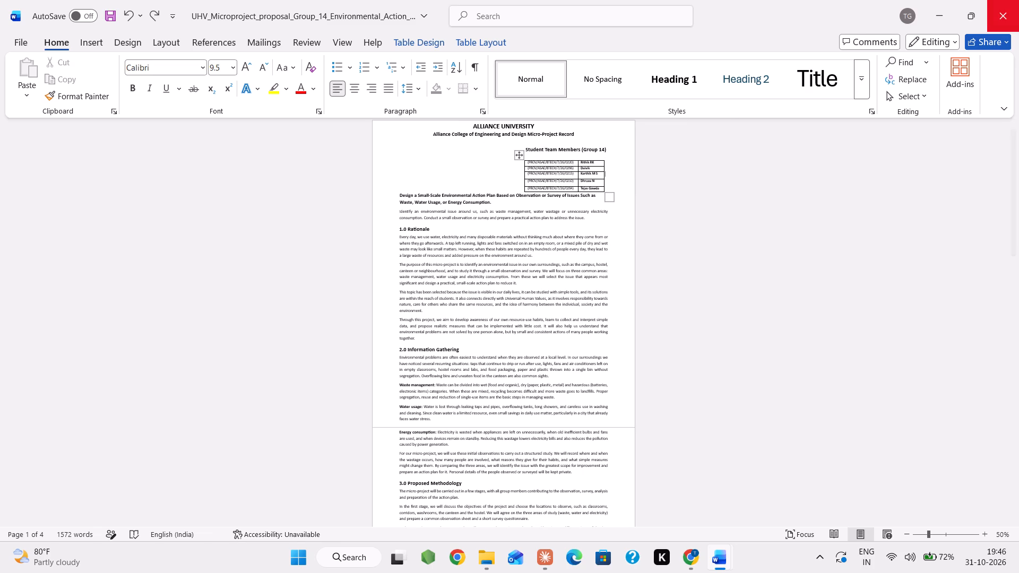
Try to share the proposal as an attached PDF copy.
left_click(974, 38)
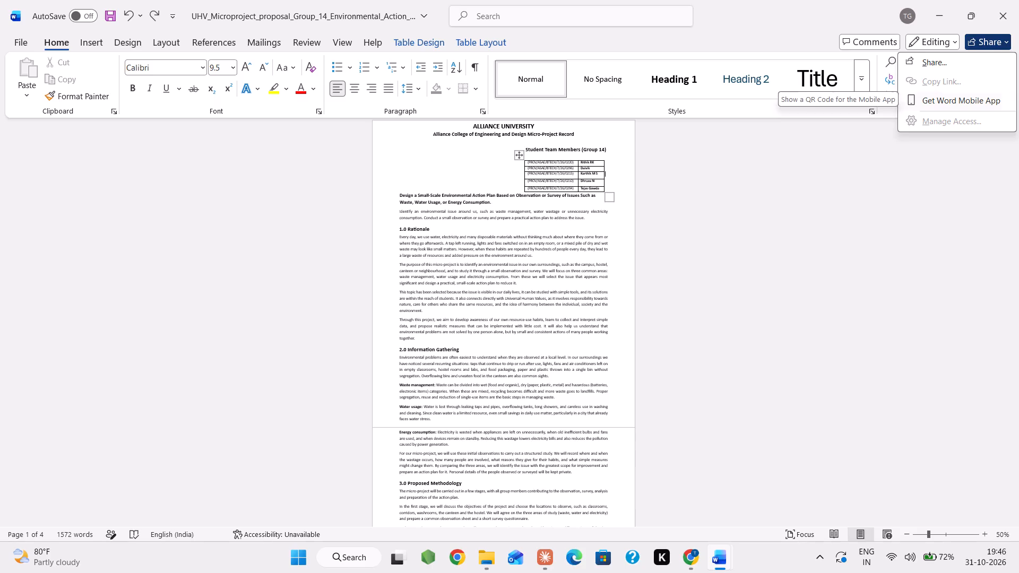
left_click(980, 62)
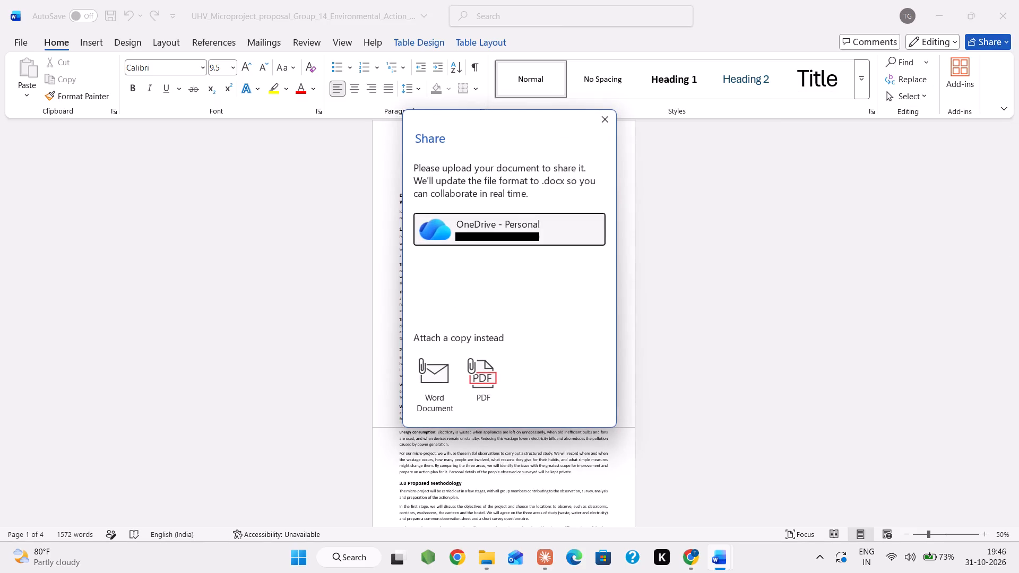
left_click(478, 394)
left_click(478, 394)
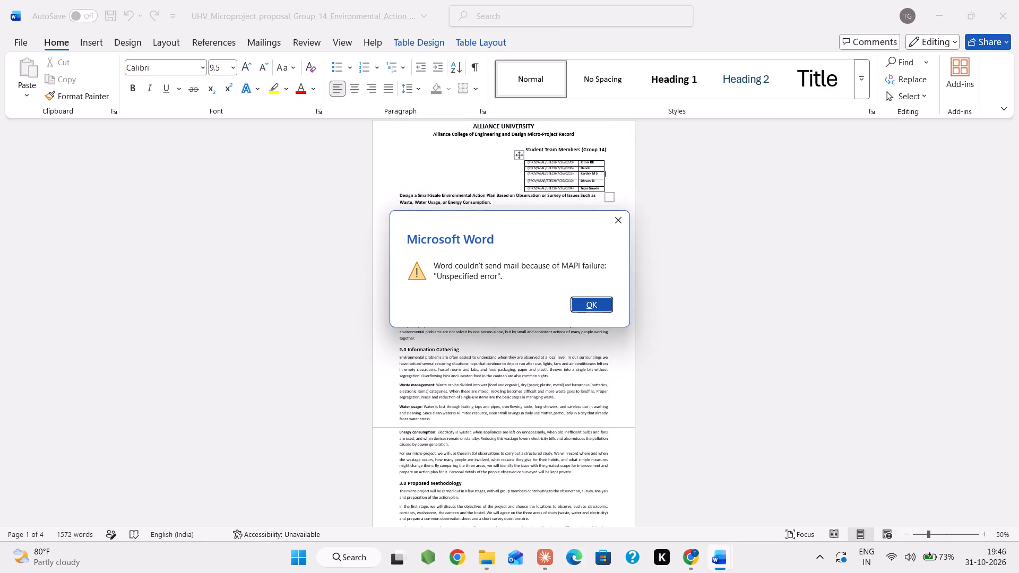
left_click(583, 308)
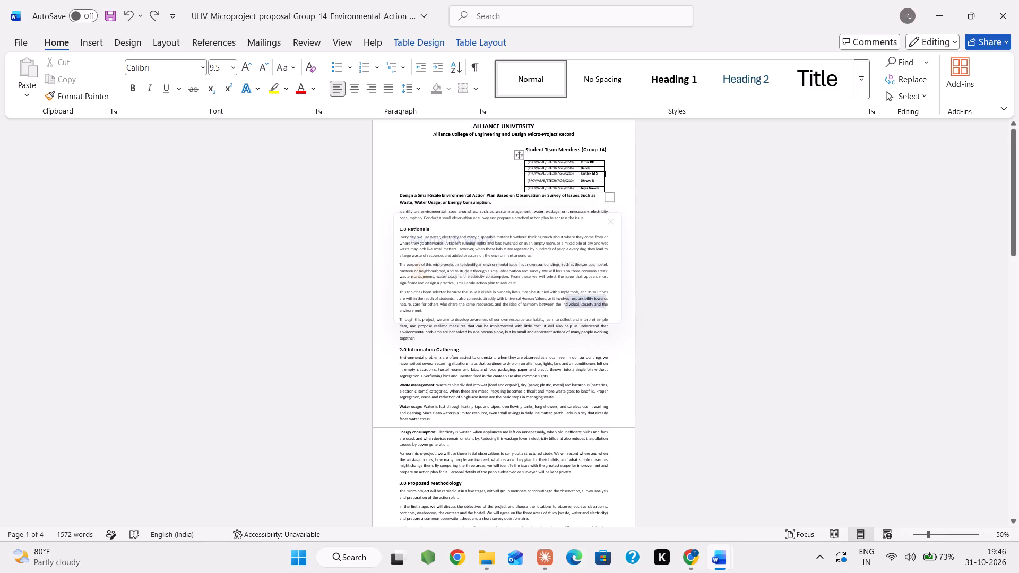
Upload the proposal to OneDrive - Personal for sharing.
left_click(991, 40)
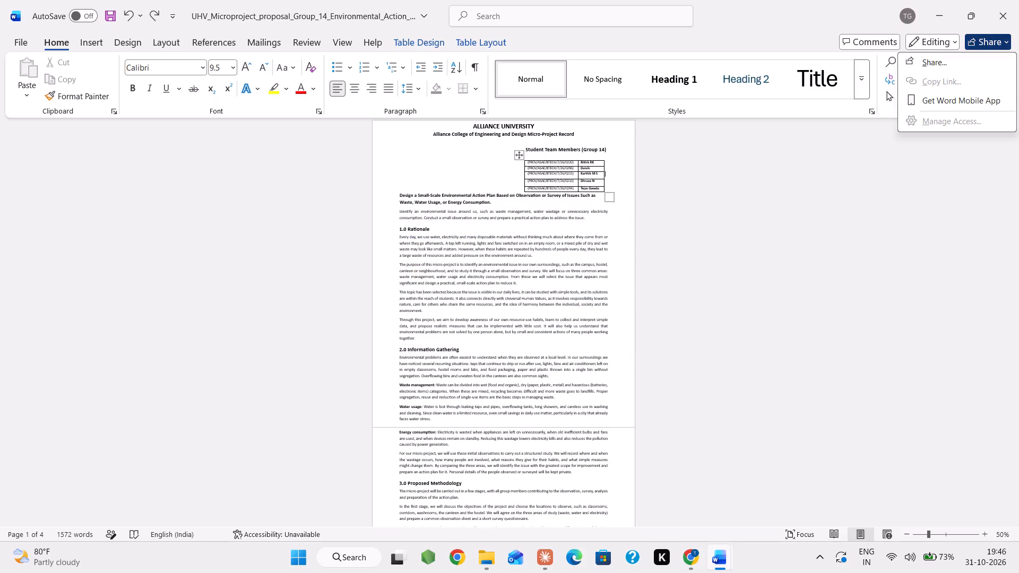
left_click(957, 58)
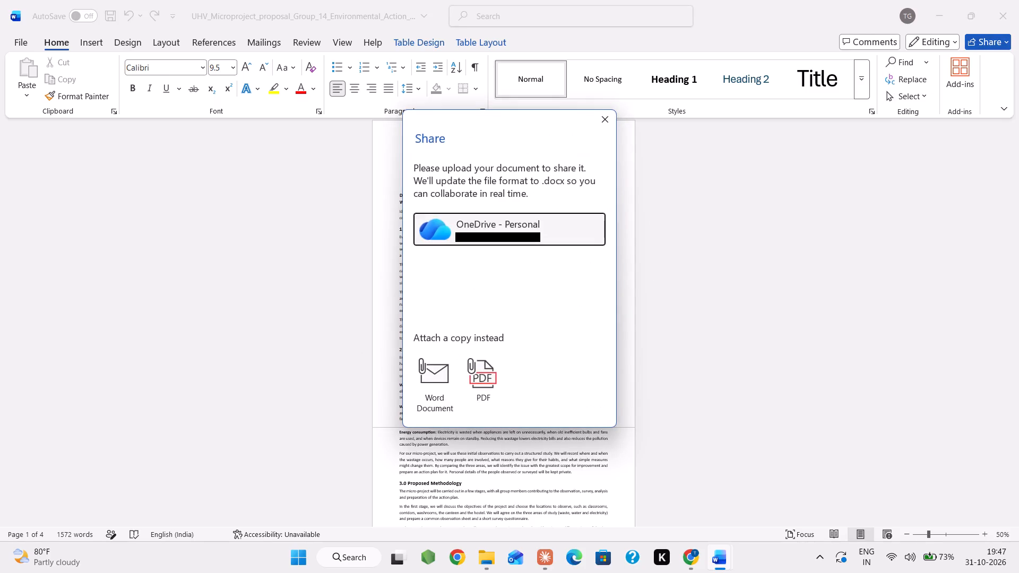
left_click(536, 224)
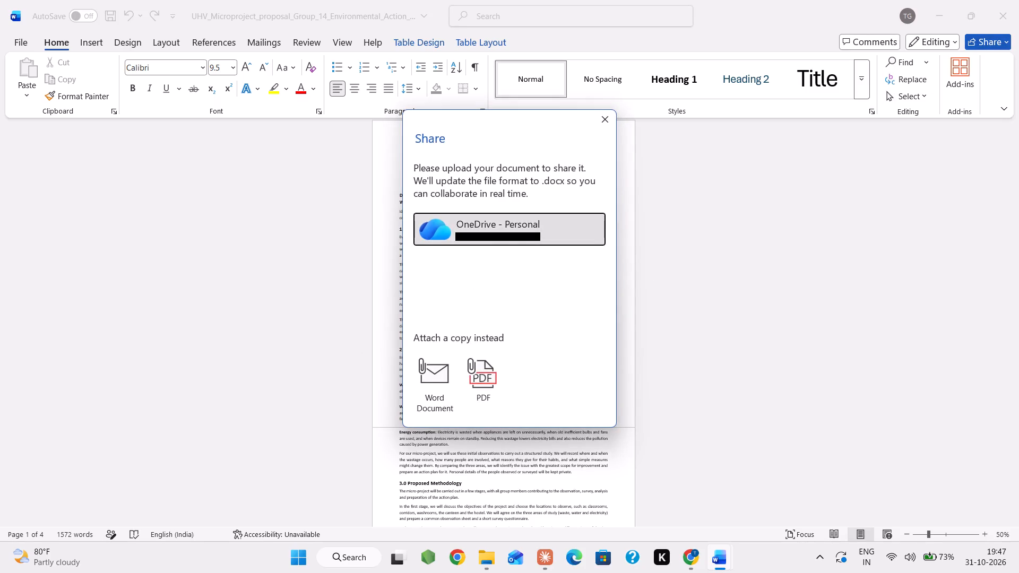
left_click(549, 235)
left_click(548, 233)
left_click(548, 233)
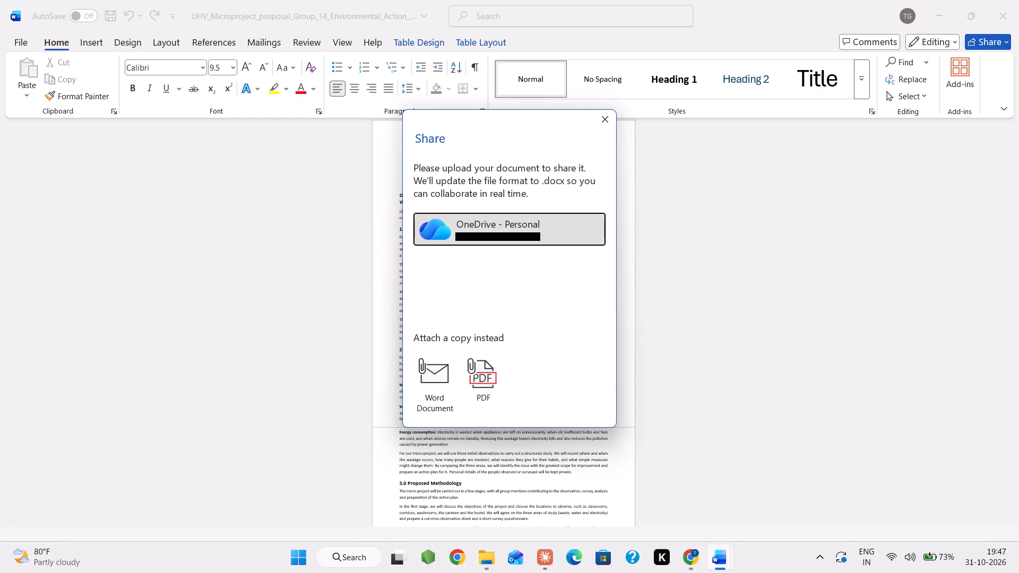
left_click_drag(548, 233, 450, 367)
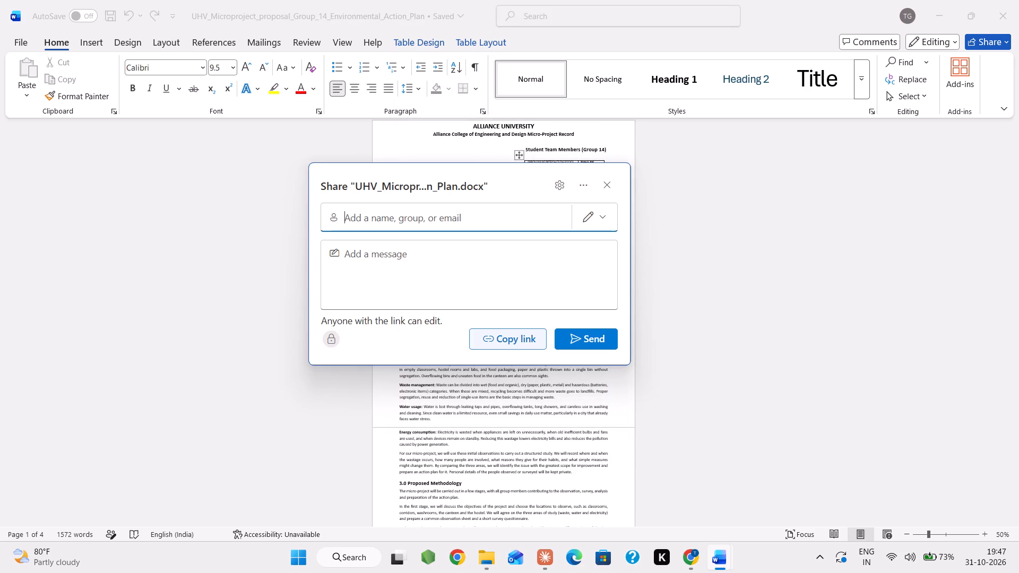
Add the suggested contact as a recipient and send them the proposal's editable sharing invitation.
left_click(366, 215)
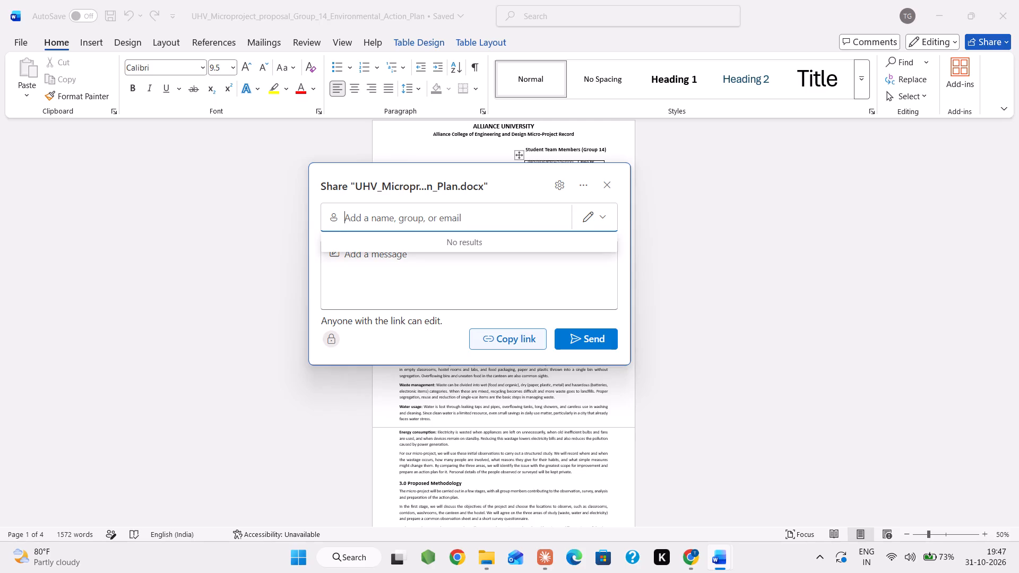
type("tejas")
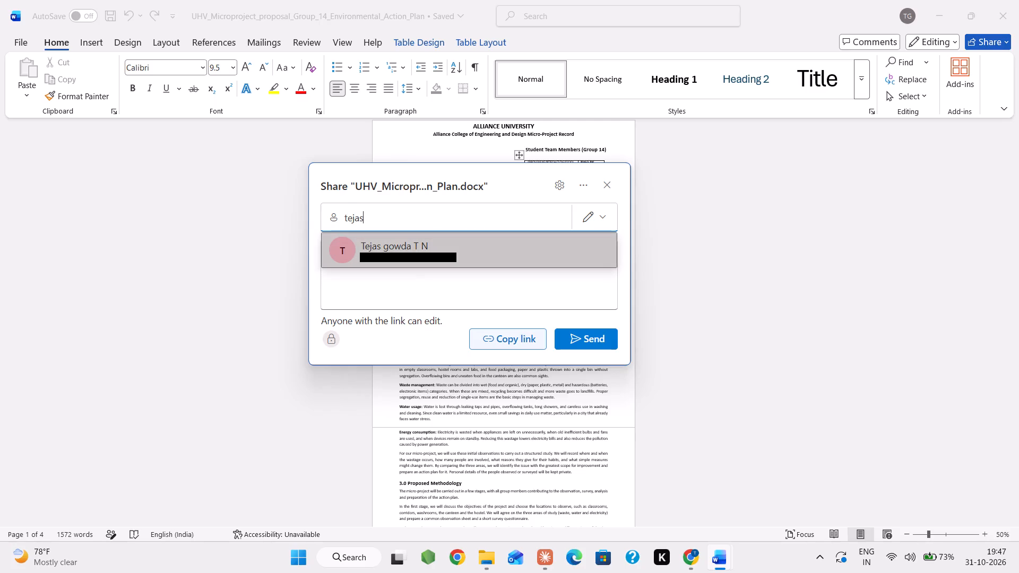
left_click(387, 249)
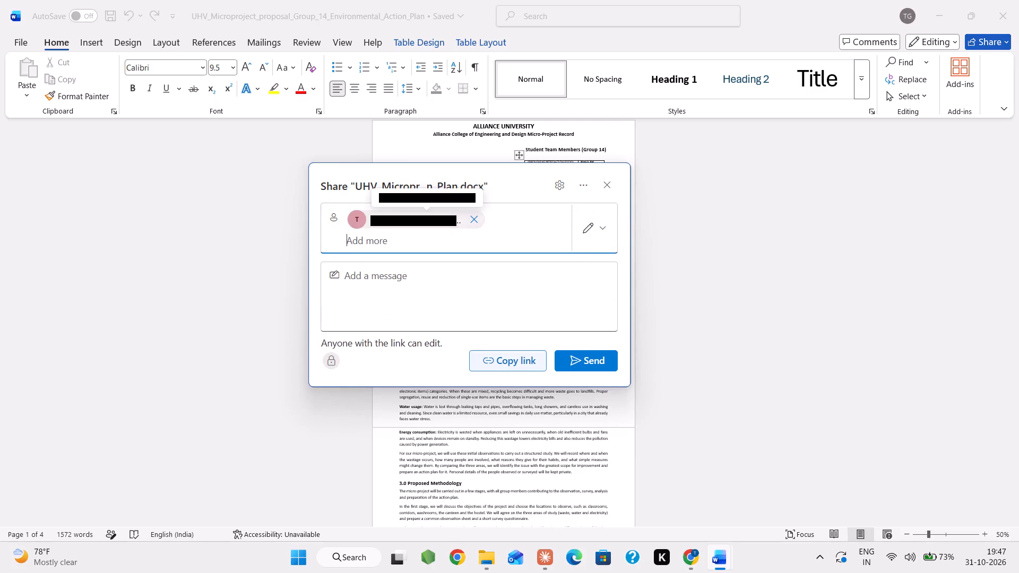
left_click(585, 369)
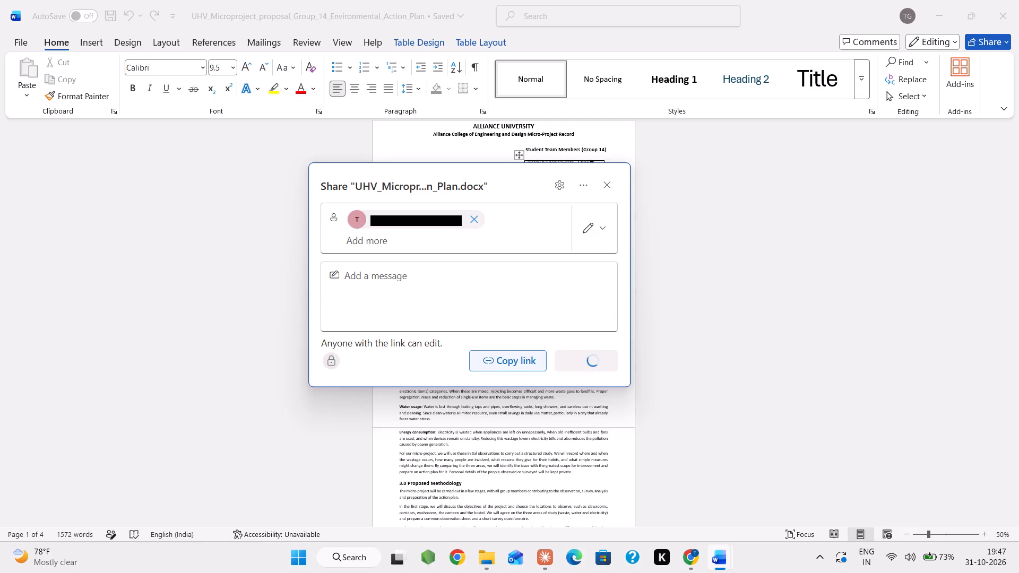
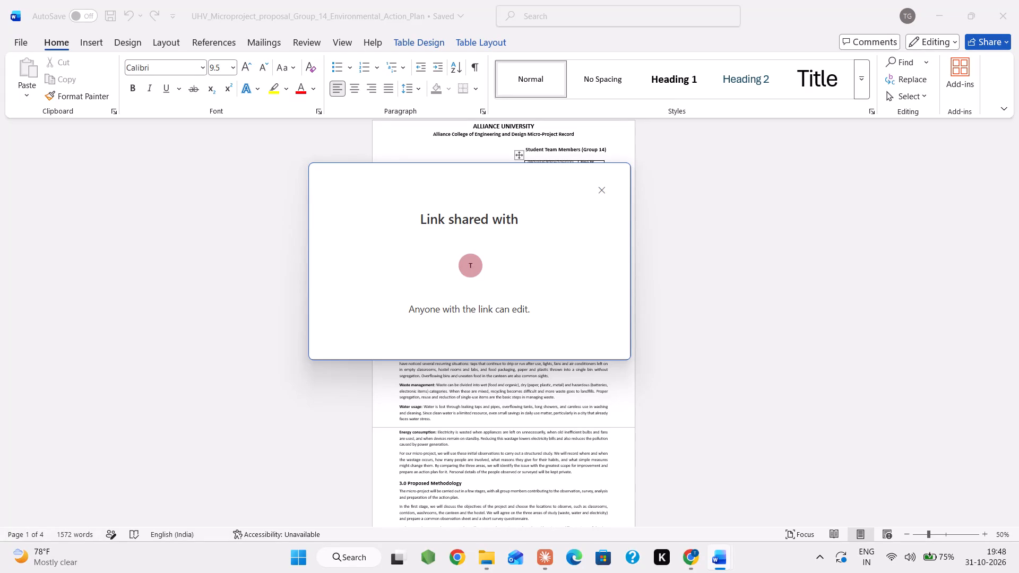
Dismiss the link-sharing confirmation and turn on AutoSave for the proposal document.
left_click(609, 186)
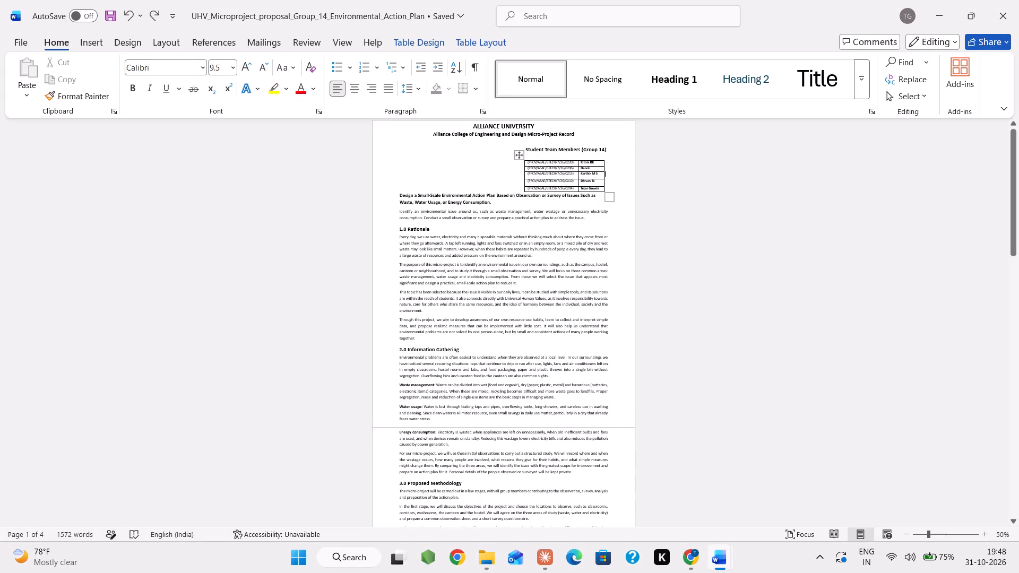
left_click(77, 18)
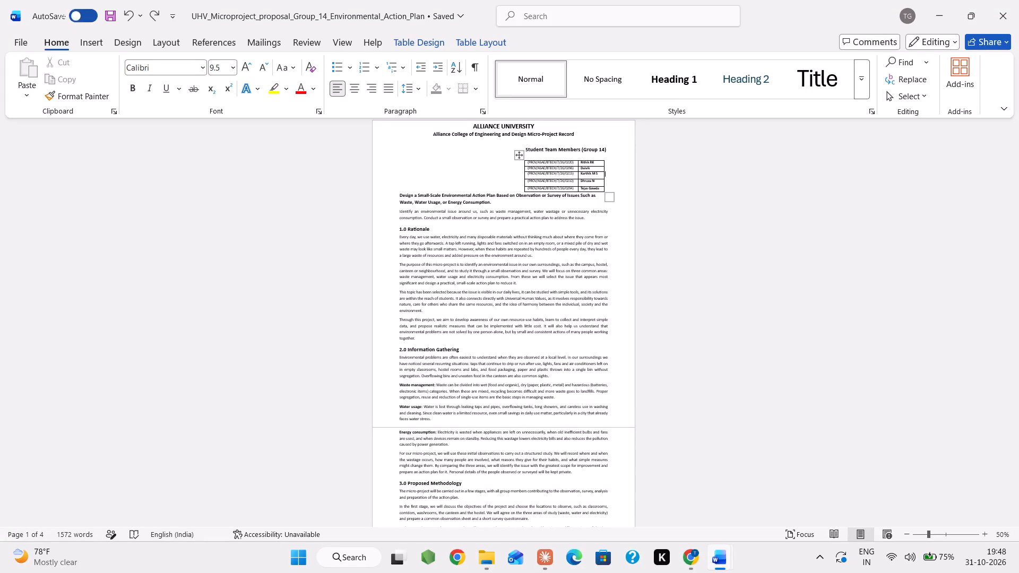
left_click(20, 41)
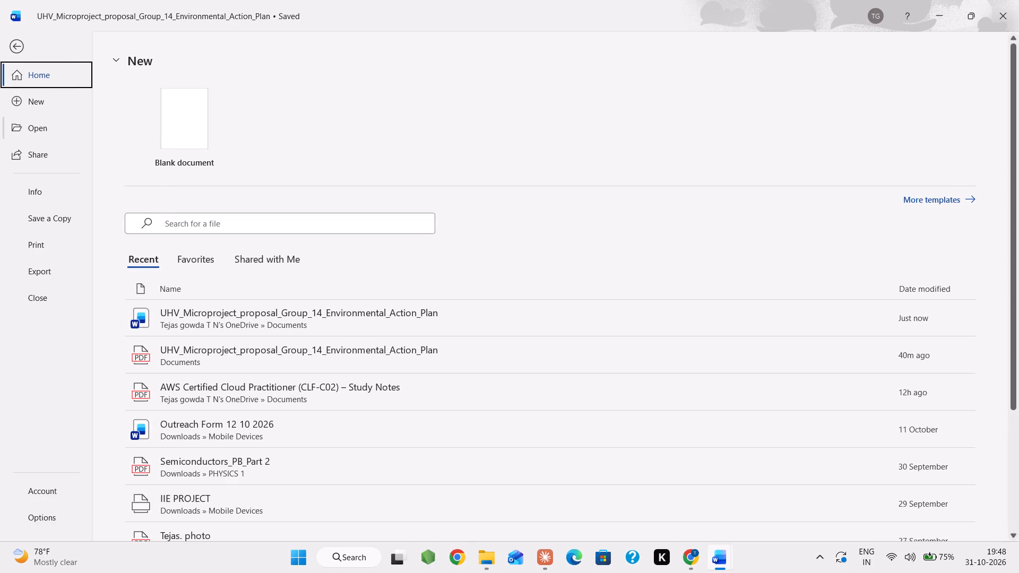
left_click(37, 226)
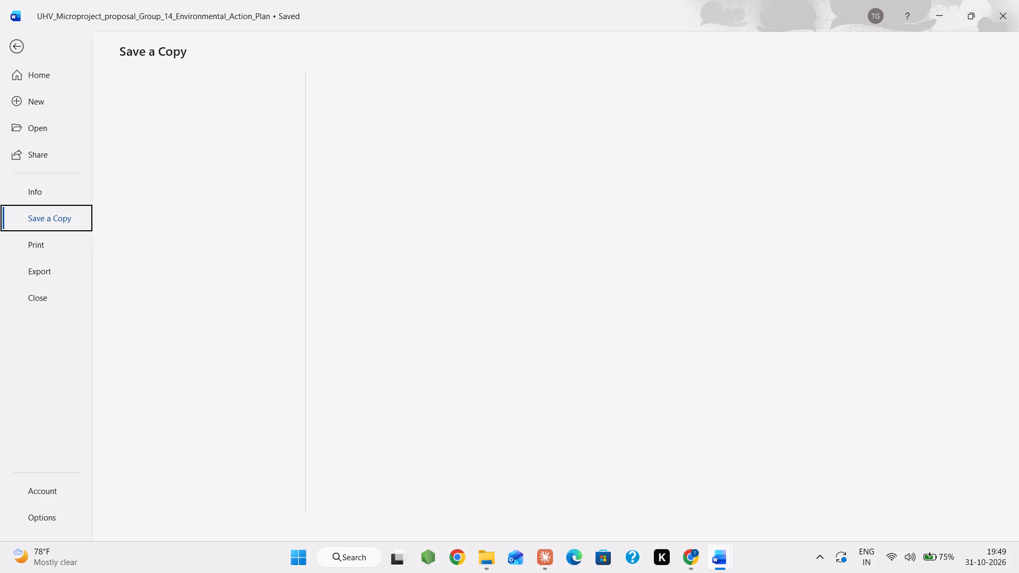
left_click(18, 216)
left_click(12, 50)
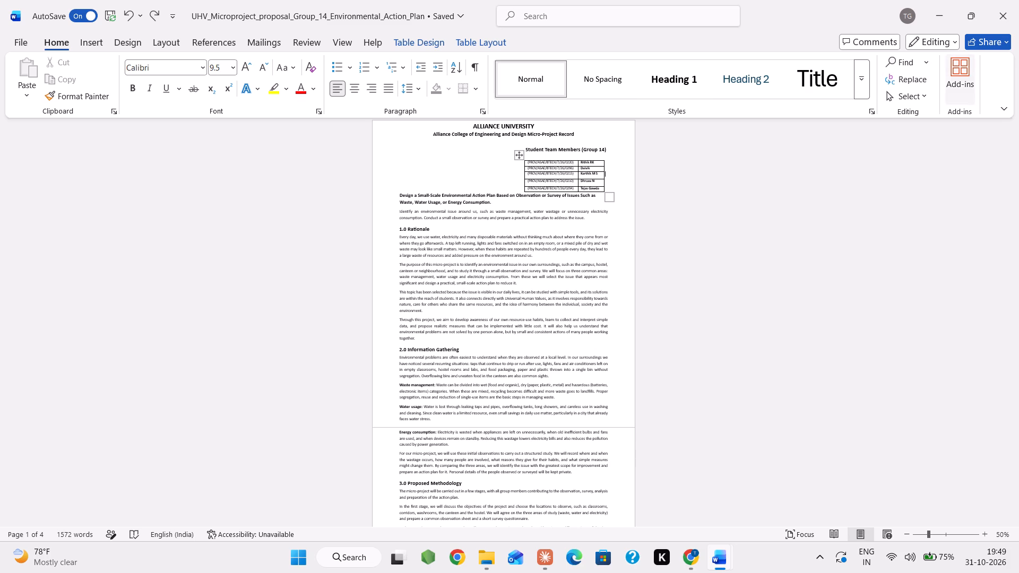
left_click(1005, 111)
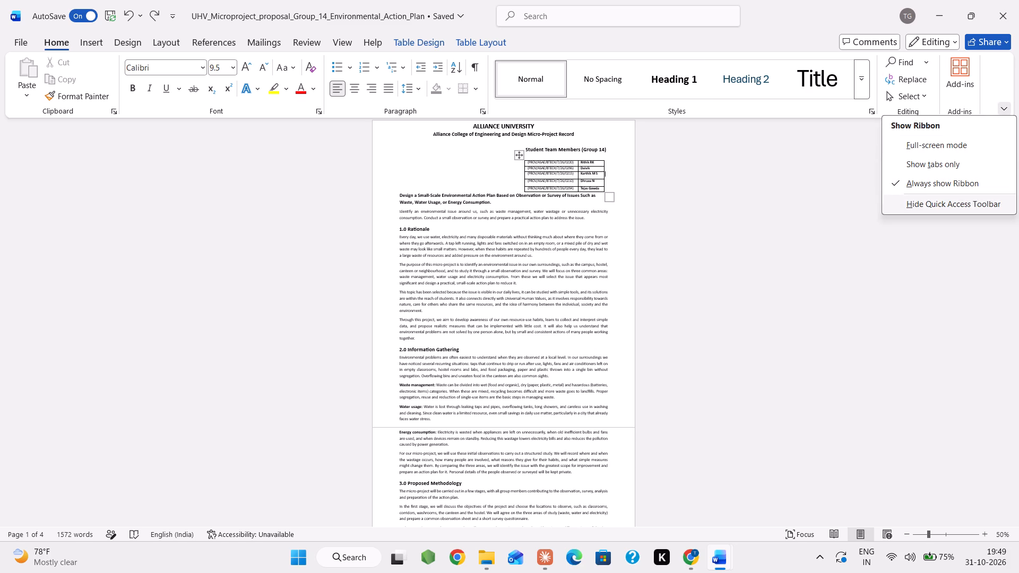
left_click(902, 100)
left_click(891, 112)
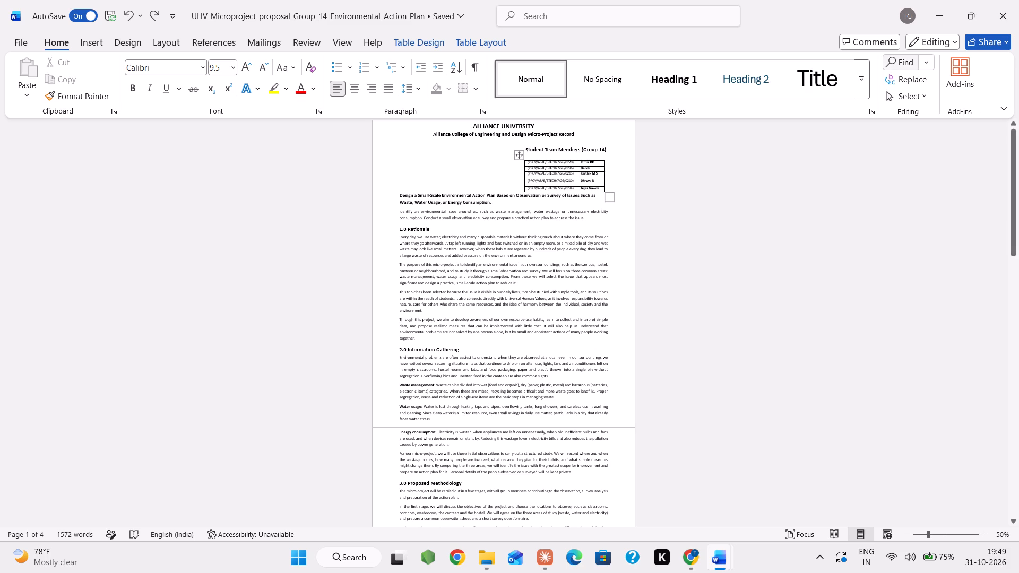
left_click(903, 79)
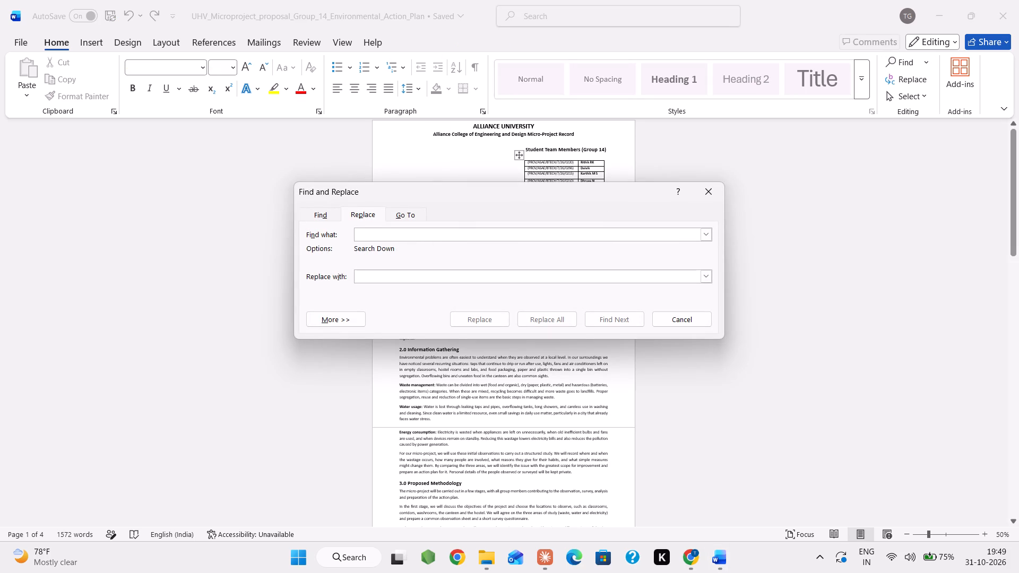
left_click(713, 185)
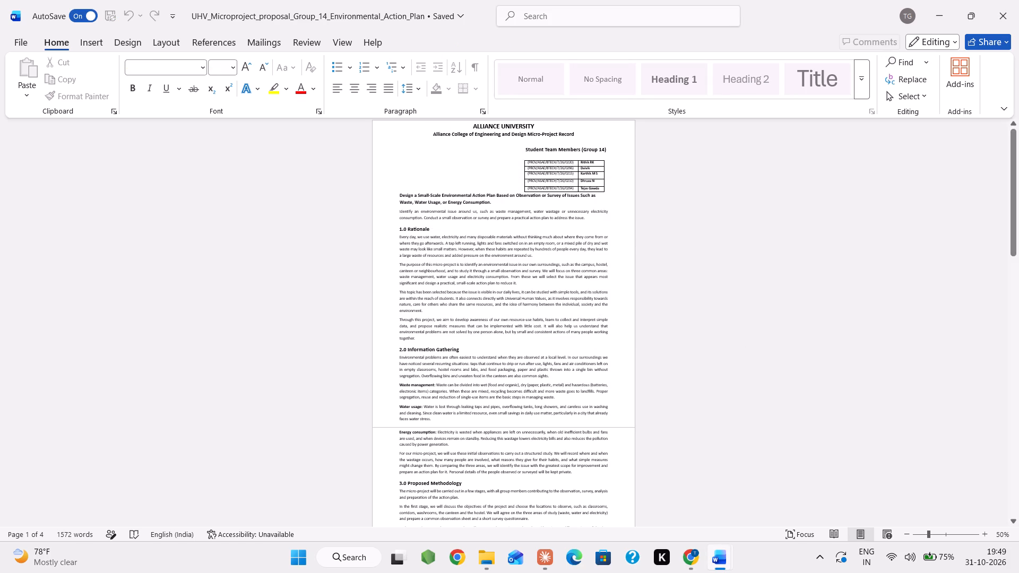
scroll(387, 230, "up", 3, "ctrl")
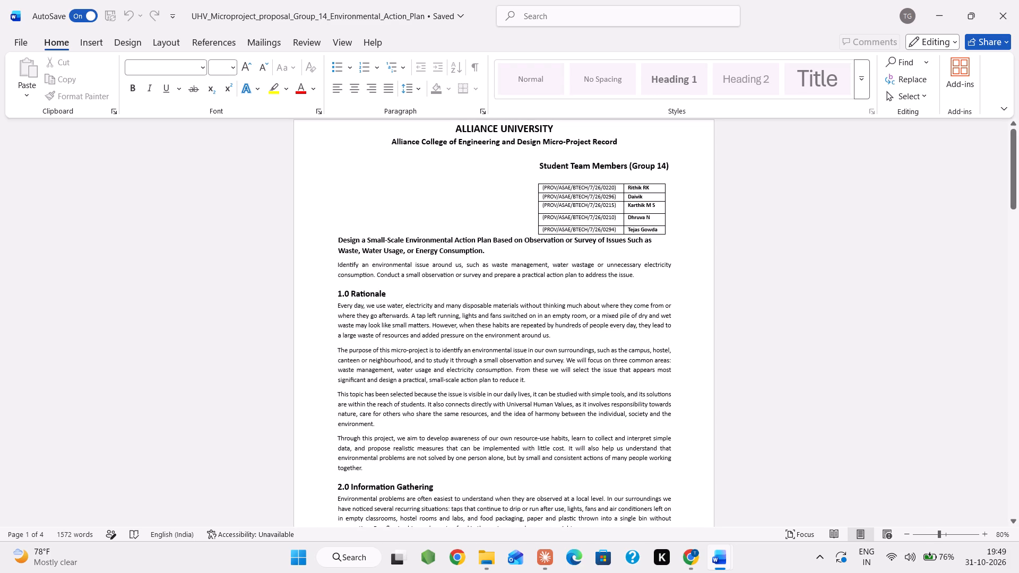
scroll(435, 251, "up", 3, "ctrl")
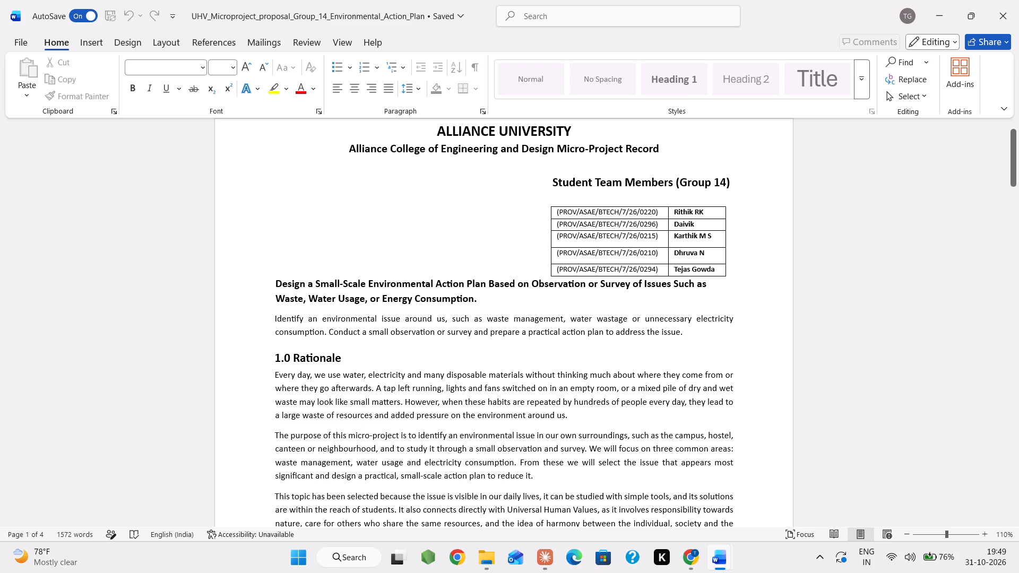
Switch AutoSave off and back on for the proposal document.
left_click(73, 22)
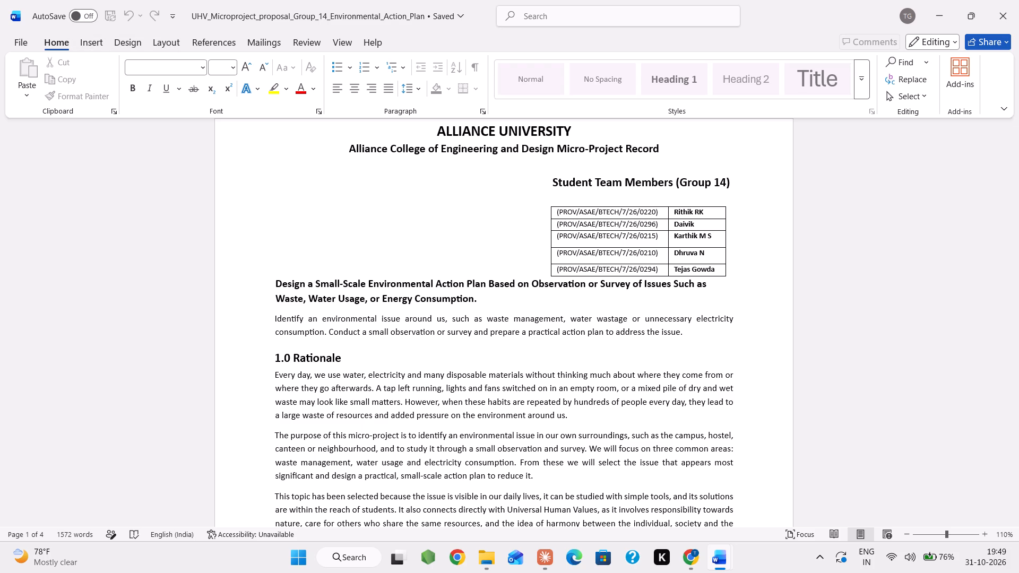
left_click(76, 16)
Save the Environmental Action Plan proposal document.
left_click(331, 242)
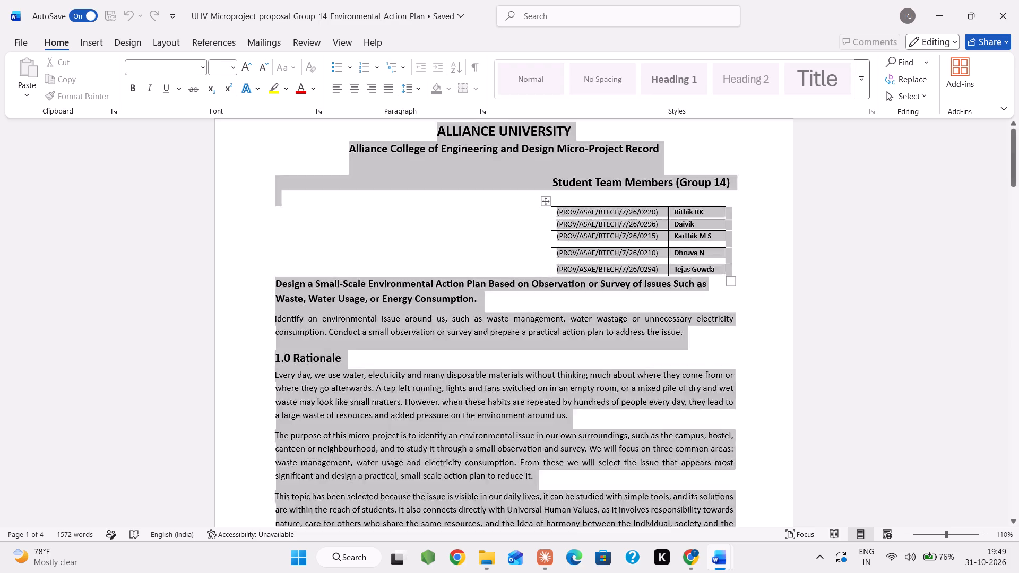
key("ctrl+s")
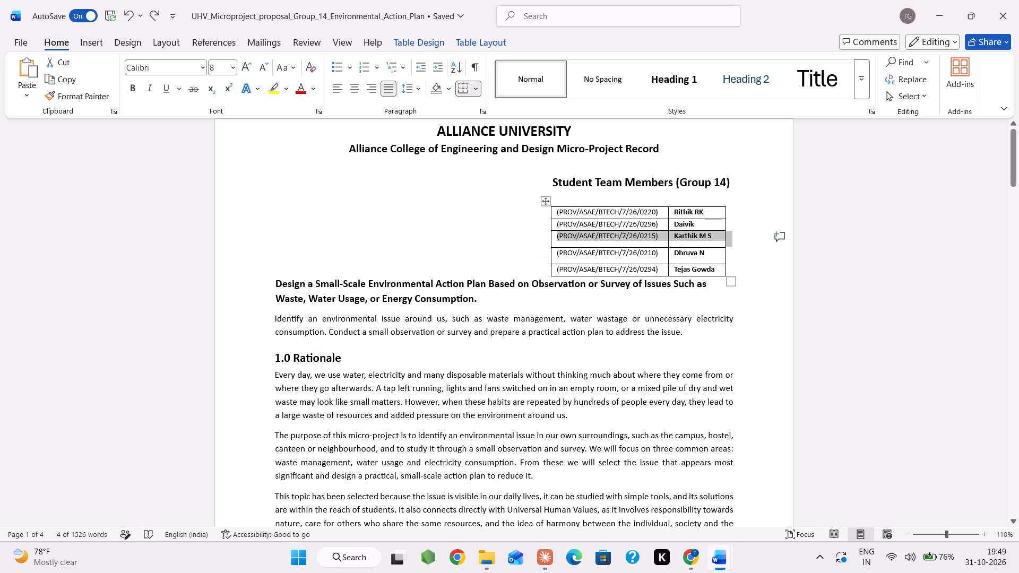
key("ctrl+s")
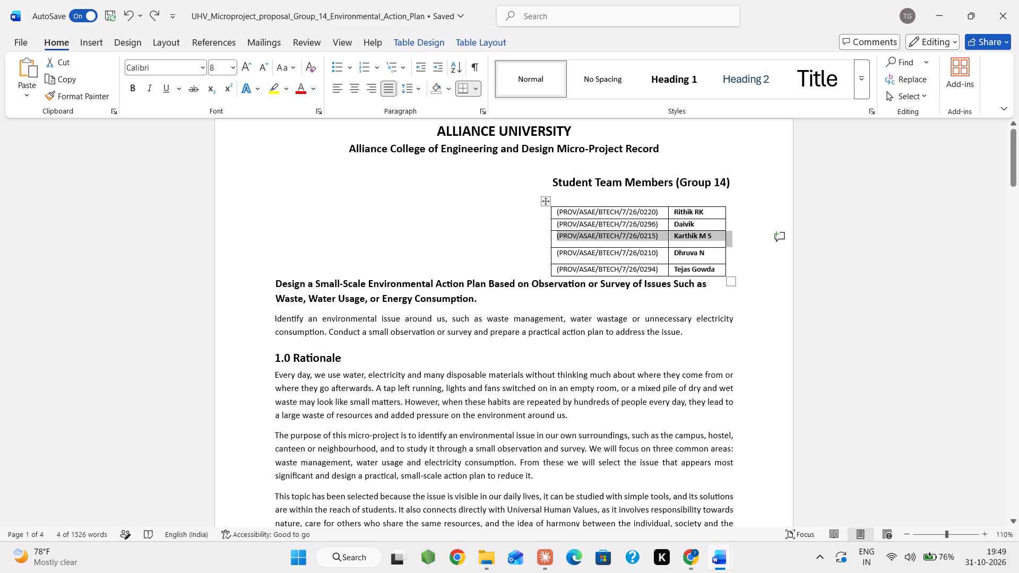